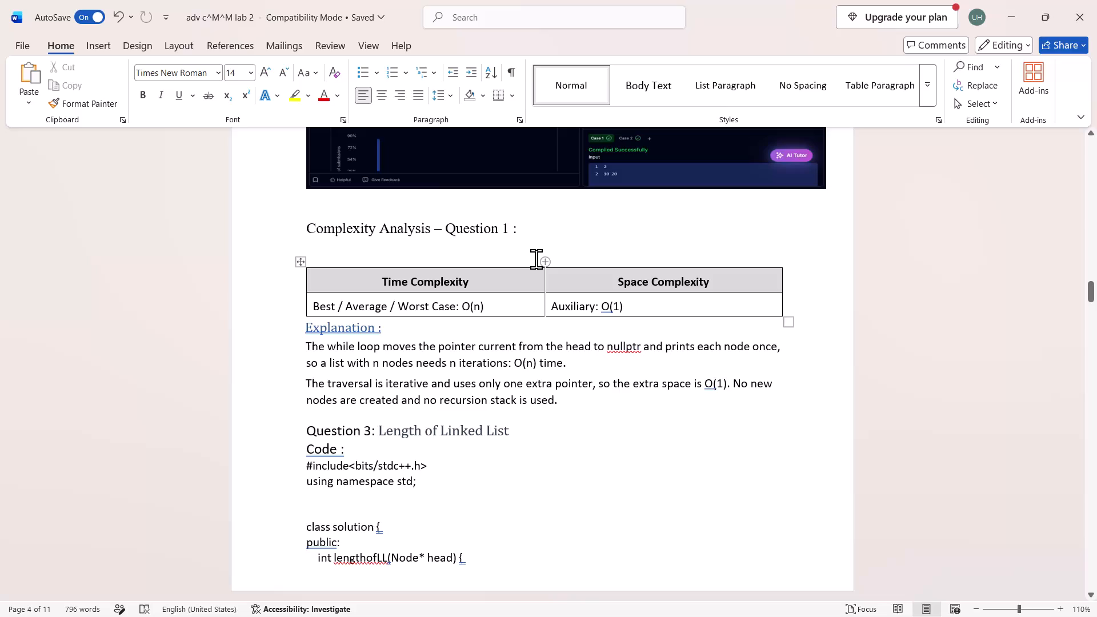
# Change the question number to 2 in the complexity analysis heading above the Question 3 section.
pyautogui.press('Left')
pyautogui.press('BackSpace')
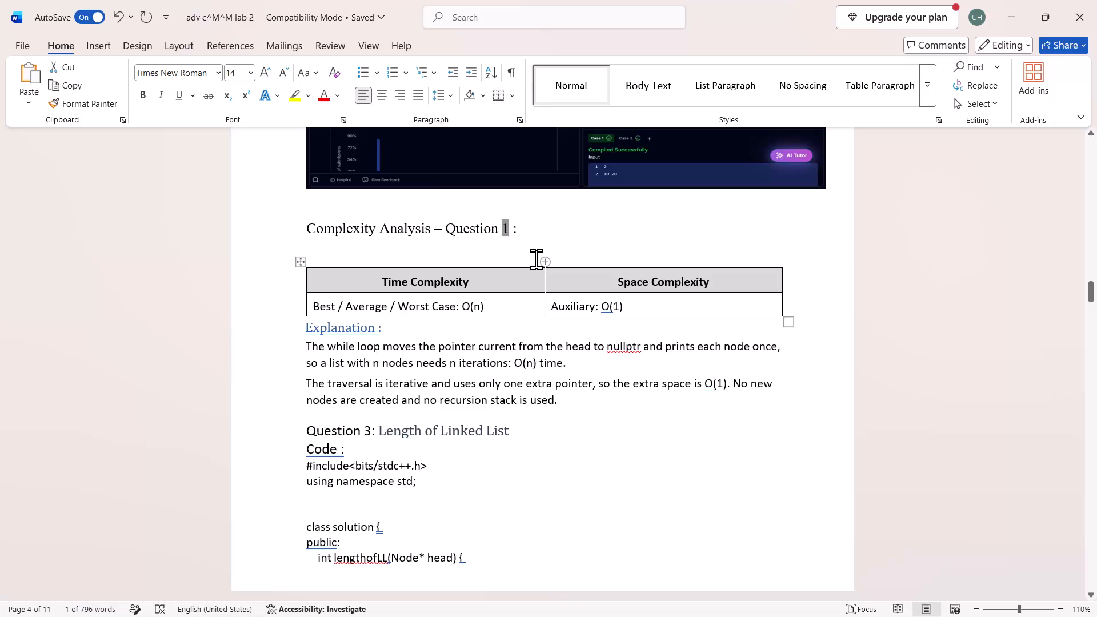
pyautogui.press('2')
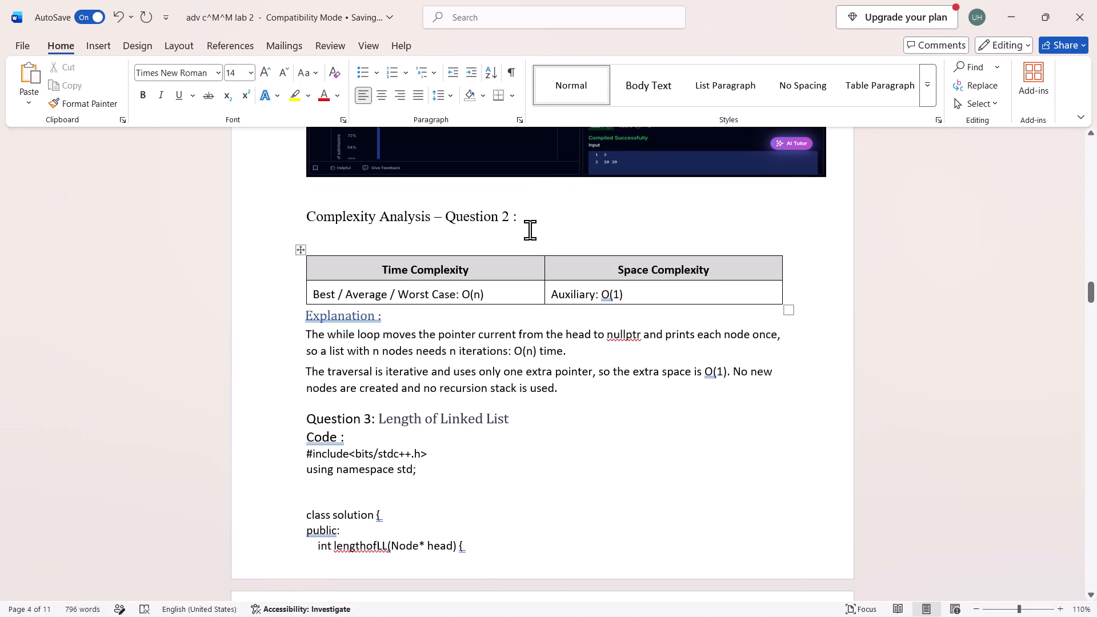
pyautogui.moveTo(531, 214); pyautogui.dragTo(312, 211)
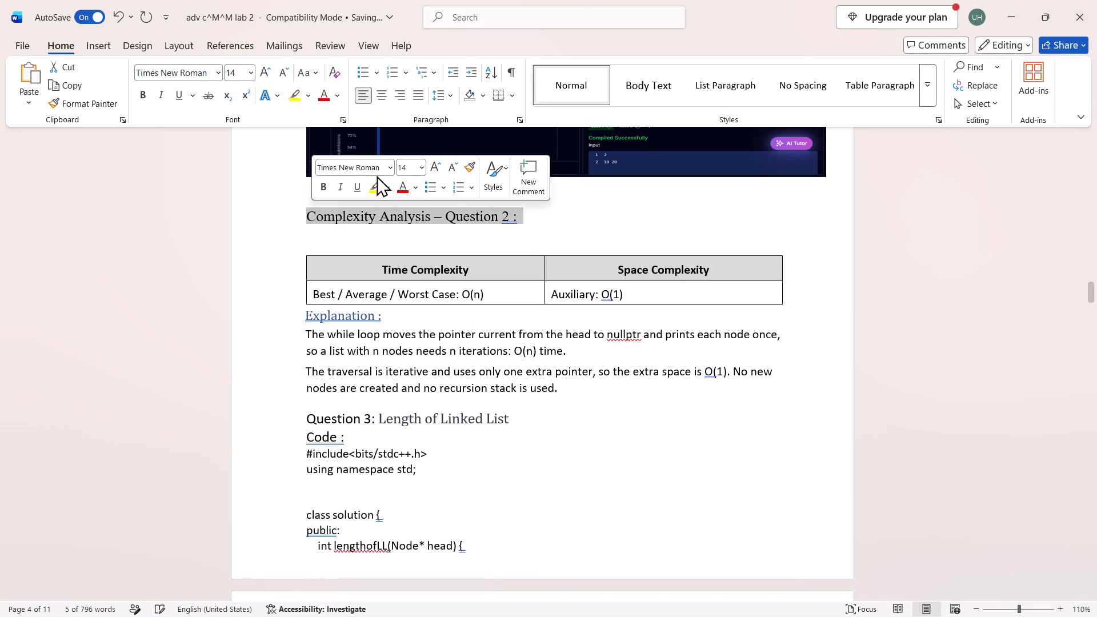
pyautogui.click(537, 250)
# Look through the Question 3 and Question 4 sections for the place where Question 3's complexity analysis belongs.
pyautogui.scroll(-2, 385, 253)
pyautogui.scroll(1, 385, 253)
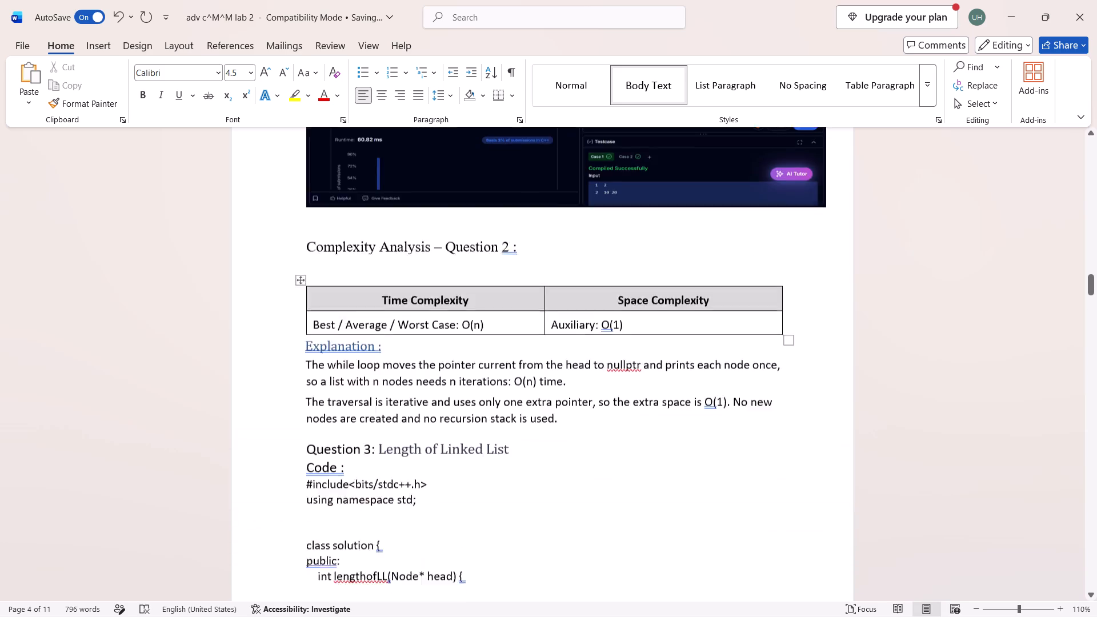
pyautogui.scroll(1, 385, 253)
pyautogui.scroll(-4, 385, 253)
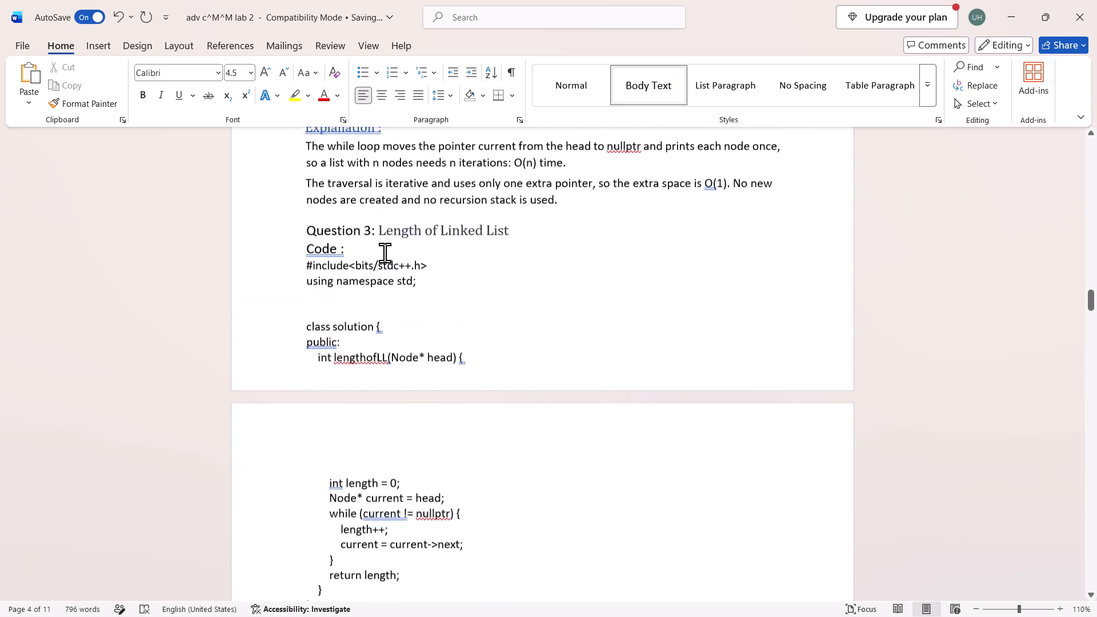
pyautogui.scroll(-4, 385, 253)
pyautogui.scroll(1, 403, 247)
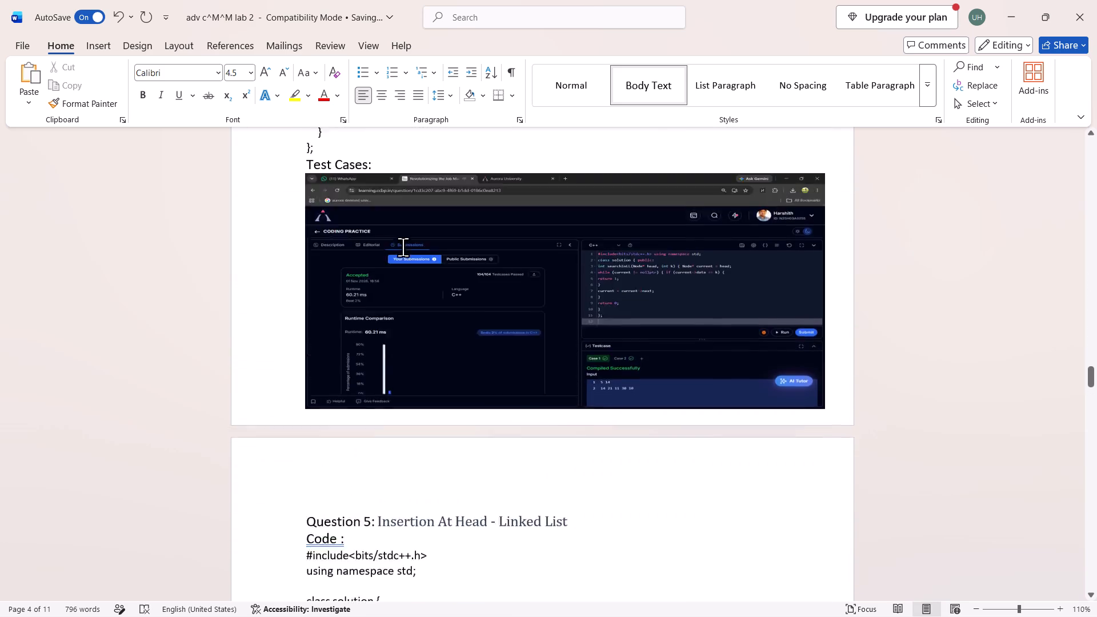
pyautogui.scroll(1, 403, 247)
pyautogui.scroll(2, 469, 202)
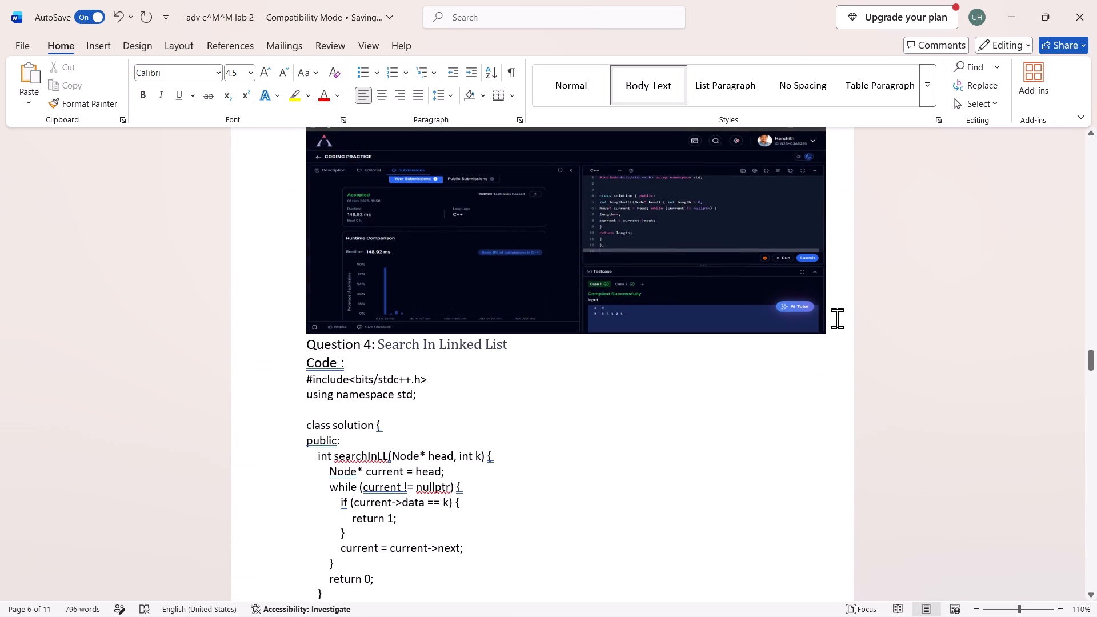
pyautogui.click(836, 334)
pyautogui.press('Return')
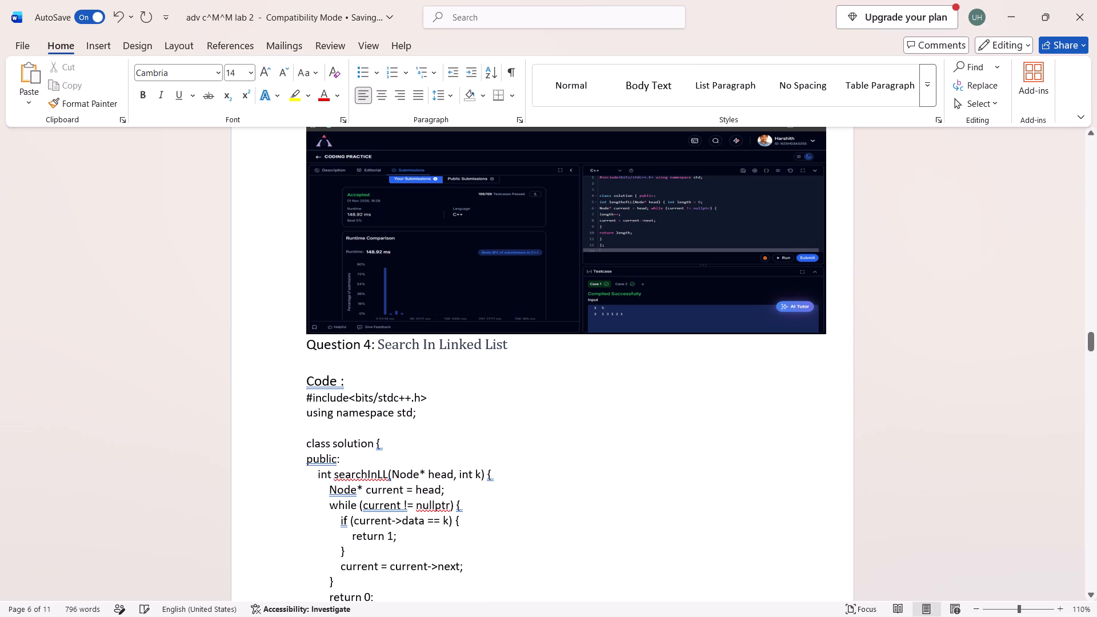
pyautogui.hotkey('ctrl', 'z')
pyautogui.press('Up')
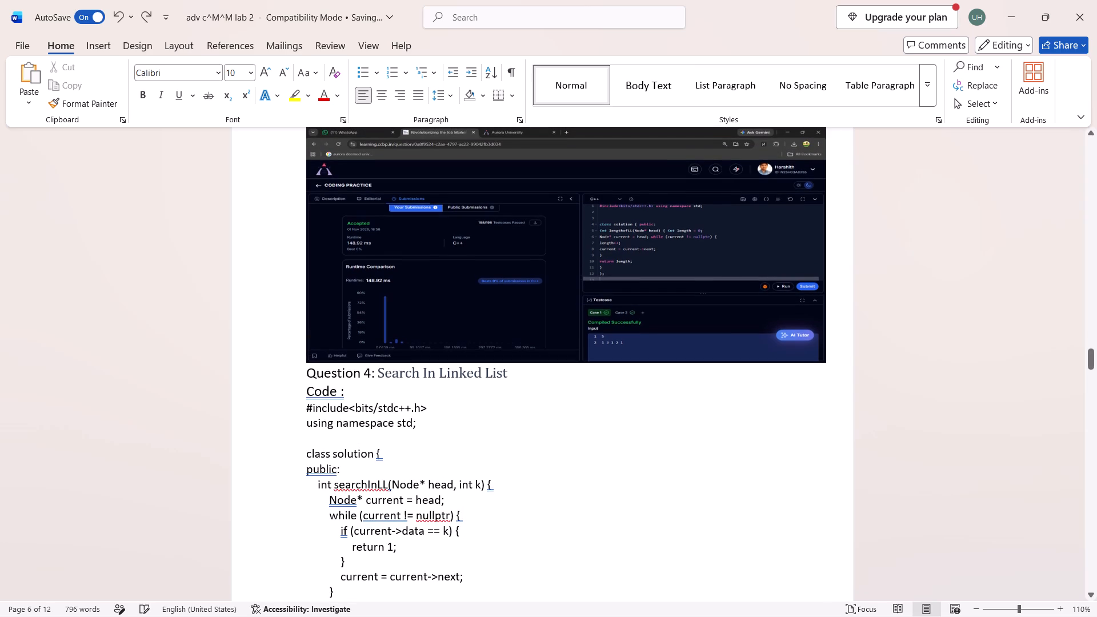
# Insert two line breaks between the Question 3 test case screenshot and the Question 4 heading.
pyautogui.click(853, 346)
pyautogui.press('Return')
pyautogui.press('Return')
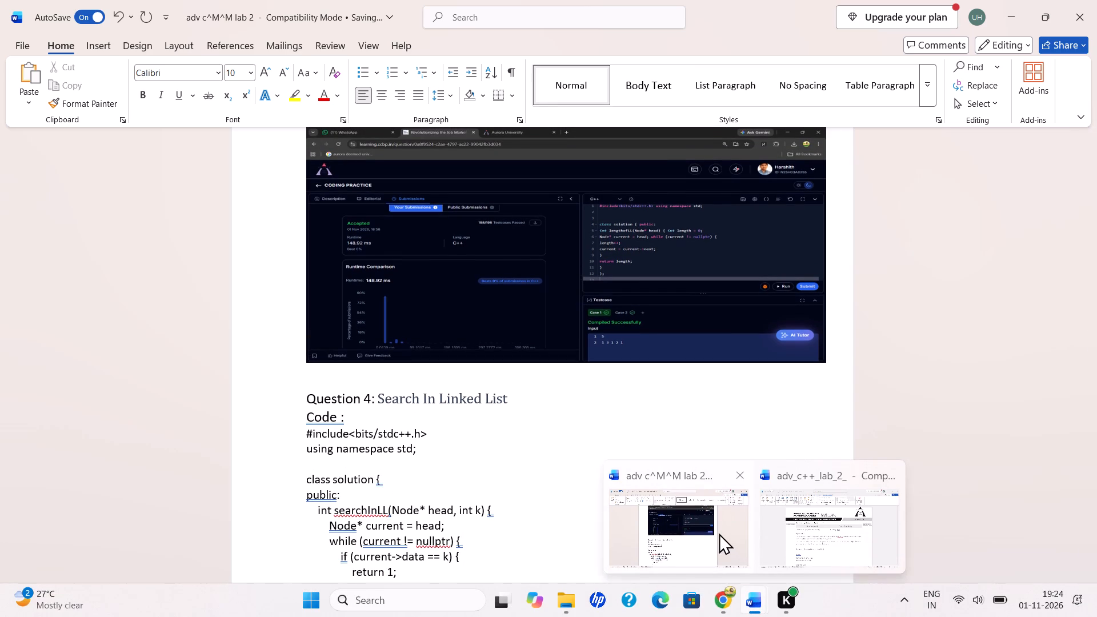
# Copy Question 3's complexity table and explanation from the adv_c++_lab_2_ document and paste them below Question 3's screenshot in adv c^M^M lab 2.
pyautogui.click(831, 528)
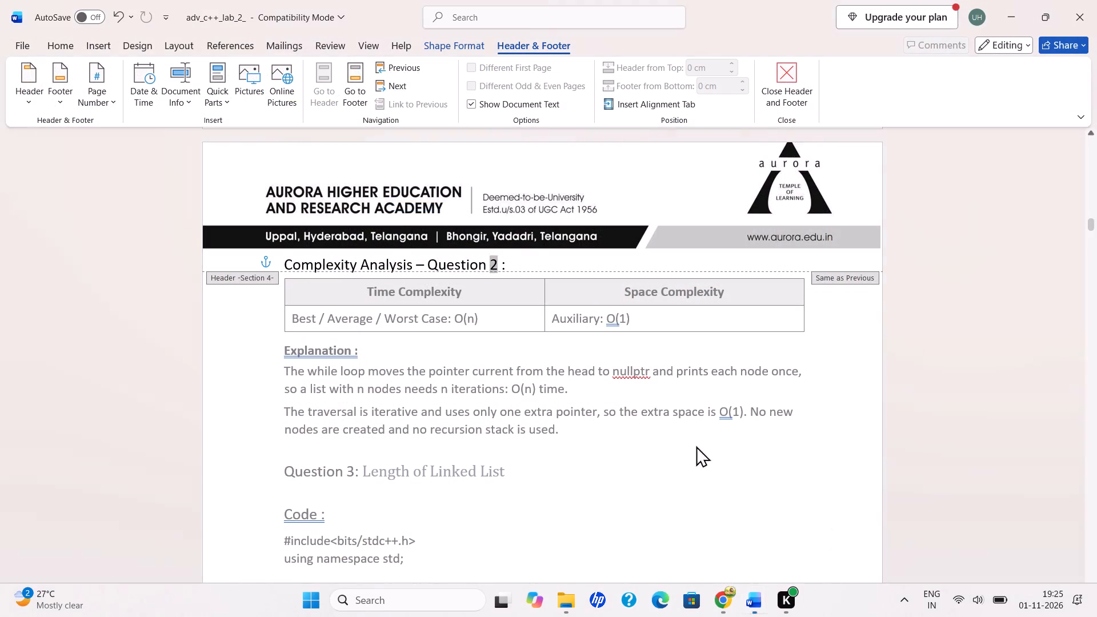
pyautogui.click(677, 432)
pyautogui.doubleClick(677, 432)
pyautogui.click(677, 432)
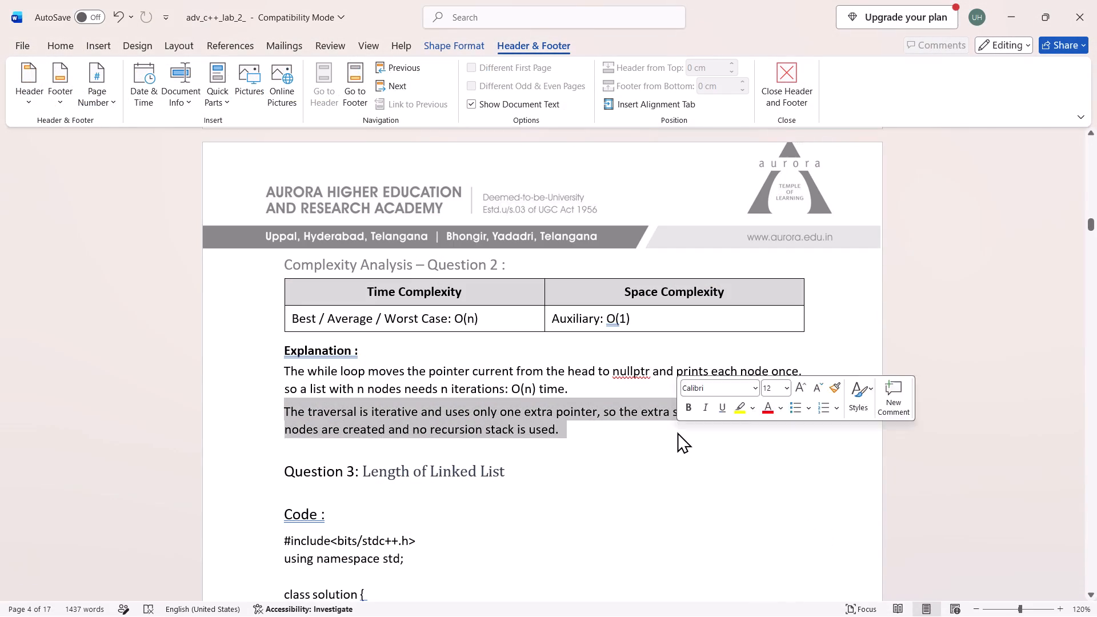
pyautogui.scroll(-2, 677, 432)
pyautogui.scroll(-3, 307, 302)
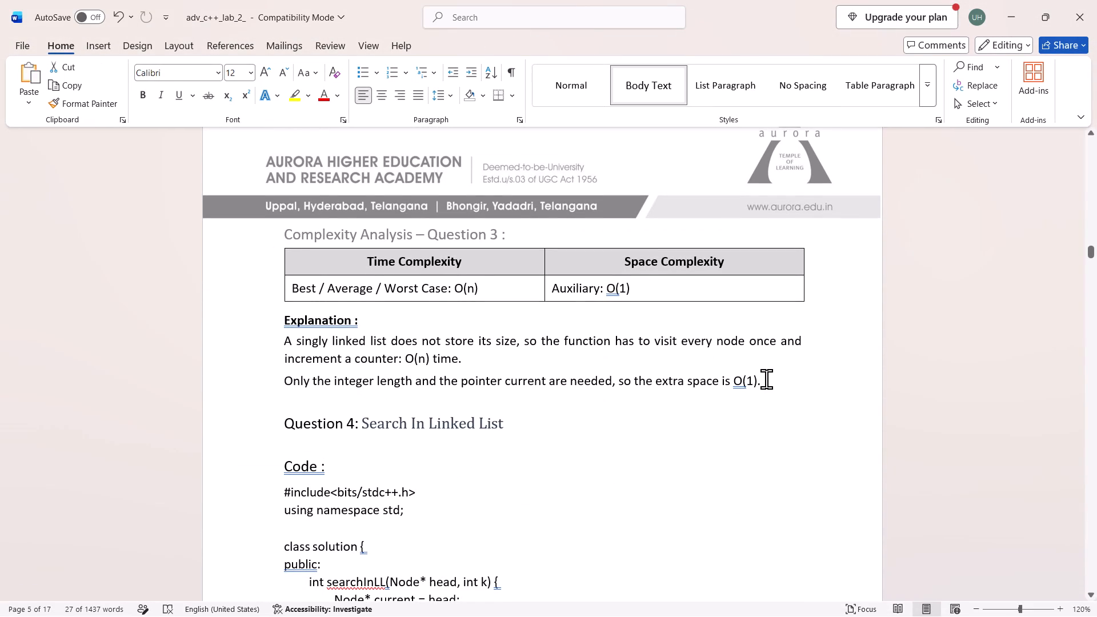
pyautogui.moveTo(766, 379); pyautogui.dragTo(290, 235)
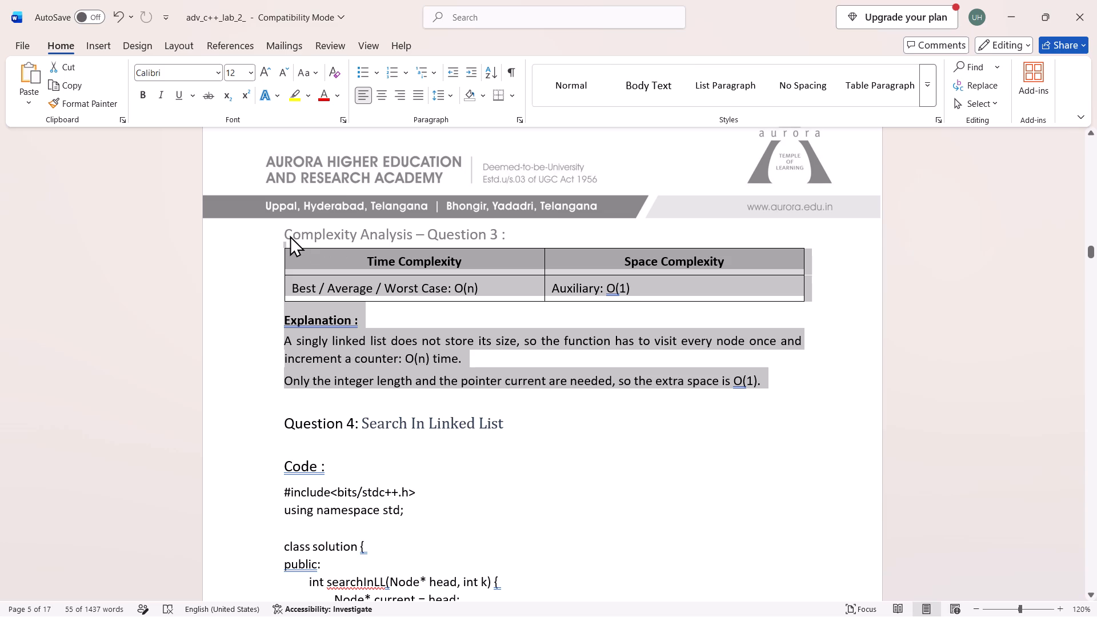
pyautogui.hotkey('ctrl', 'c')
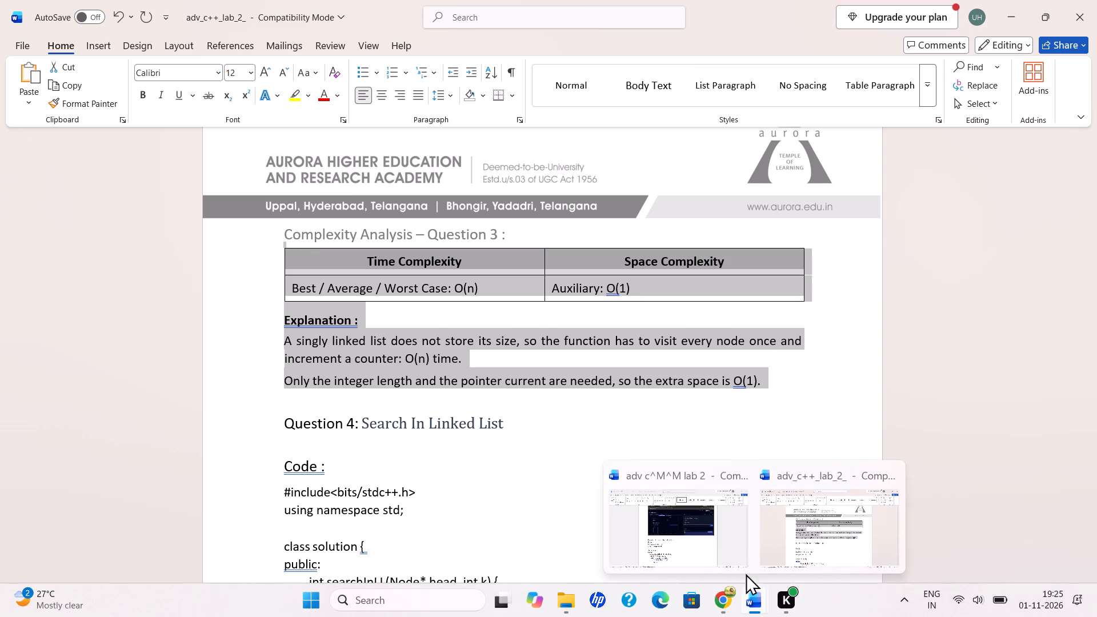
pyautogui.click(706, 525)
pyautogui.hotkey('ctrl', 'v')
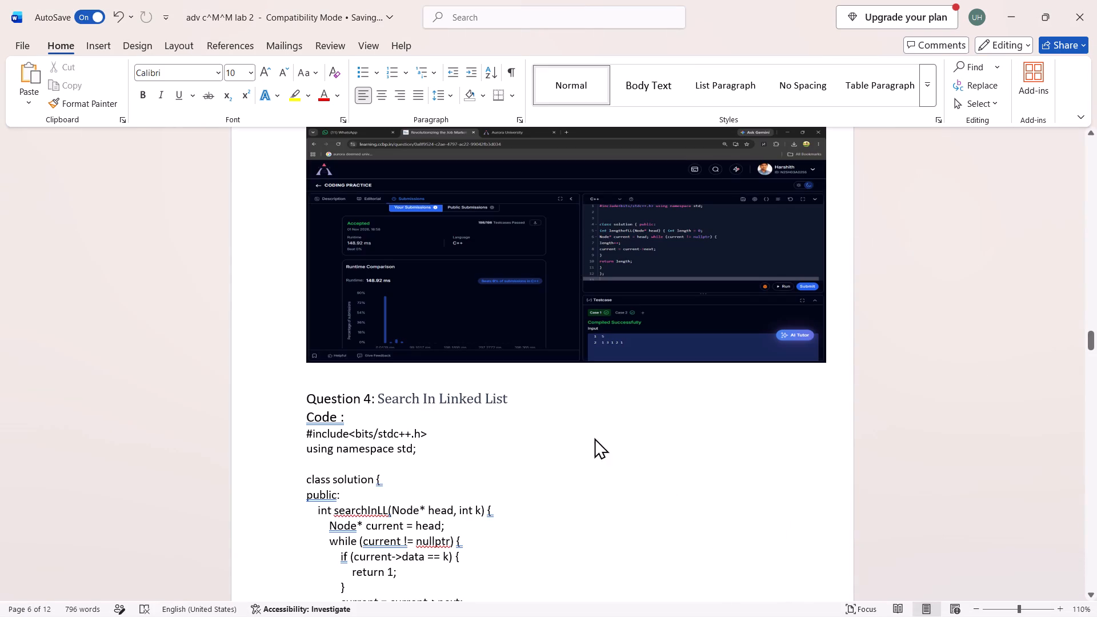
# Insert six line breaks after the Question 4 test case screenshot.
pyautogui.scroll(-4, 594, 438)
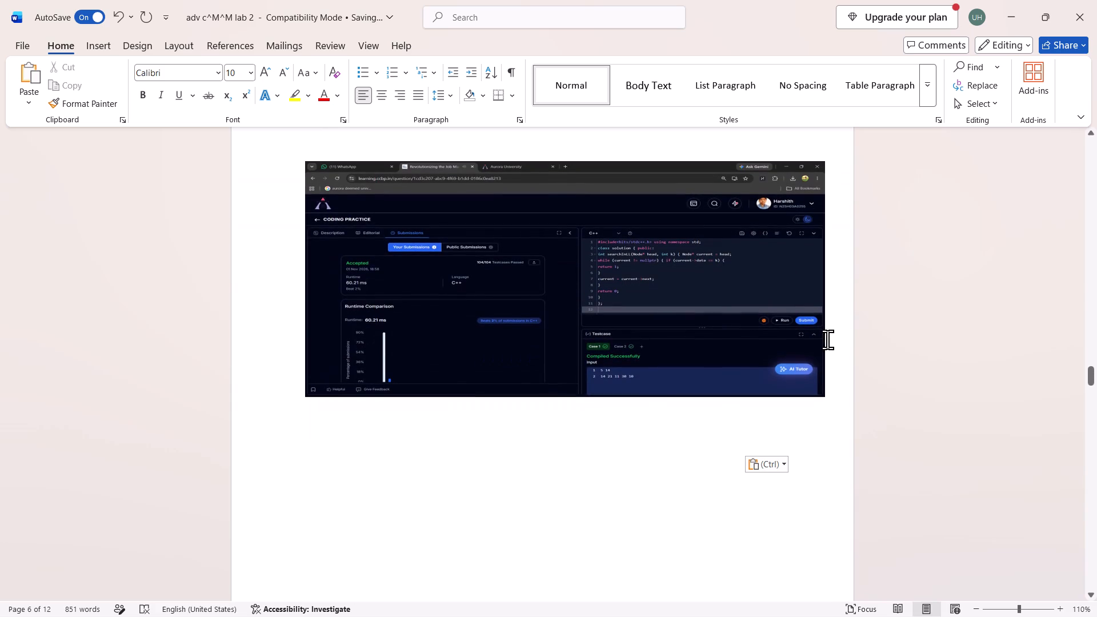
pyautogui.click(839, 389)
pyautogui.scroll(-1, 839, 389)
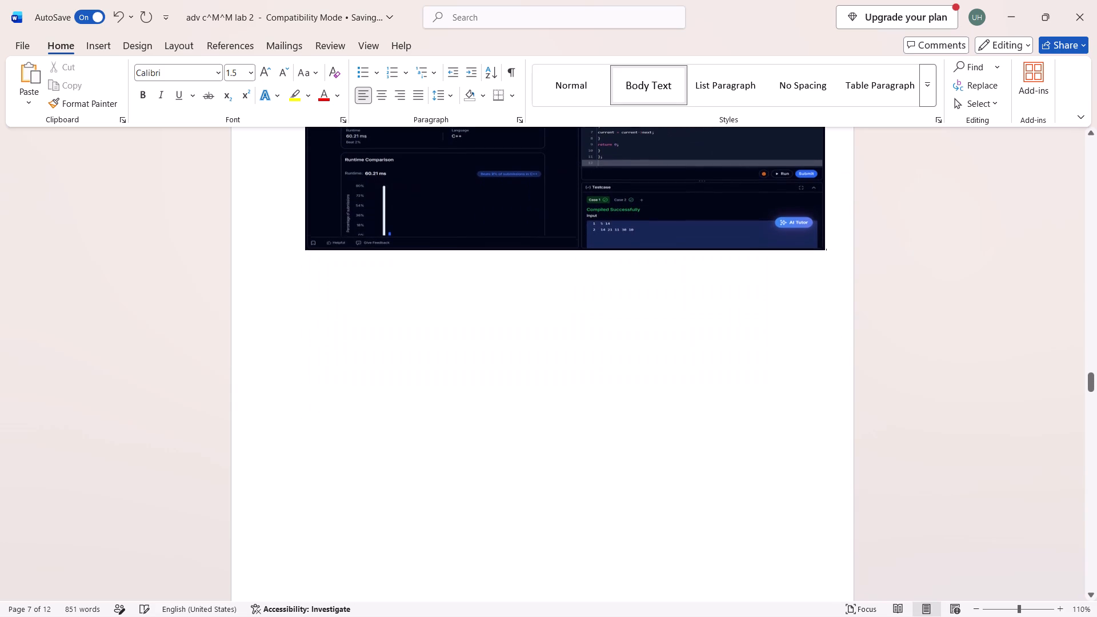
pyautogui.press('Return')
pyautogui.press('Return')
pyautogui.press('Return')
pyautogui.press('Return')
pyautogui.press('Return')
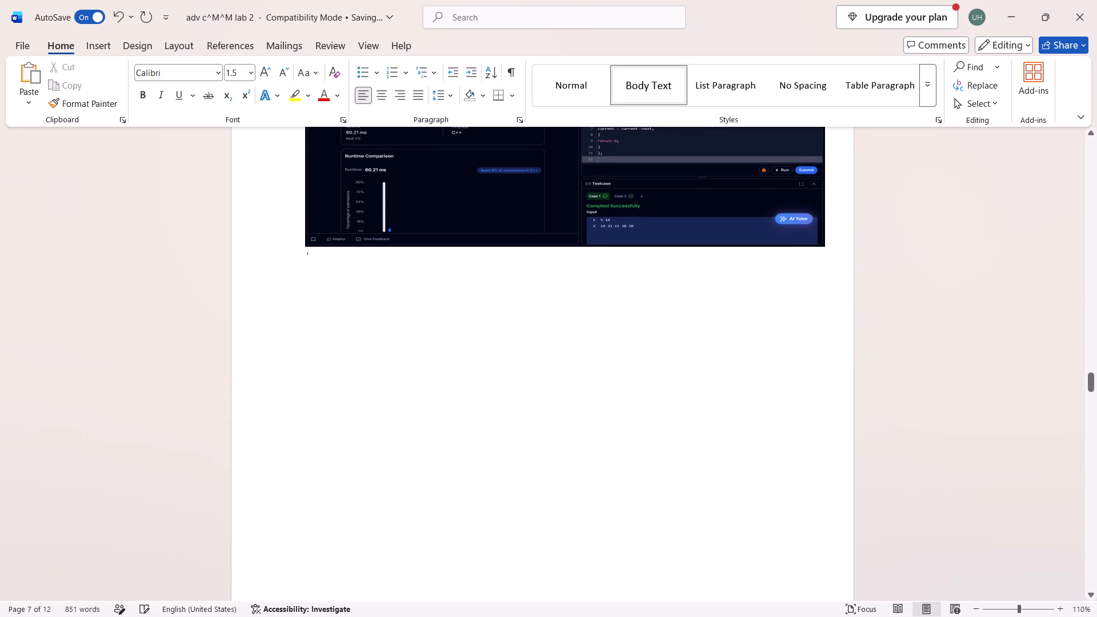
pyautogui.press('Return')
pyautogui.scroll(-2, 839, 389)
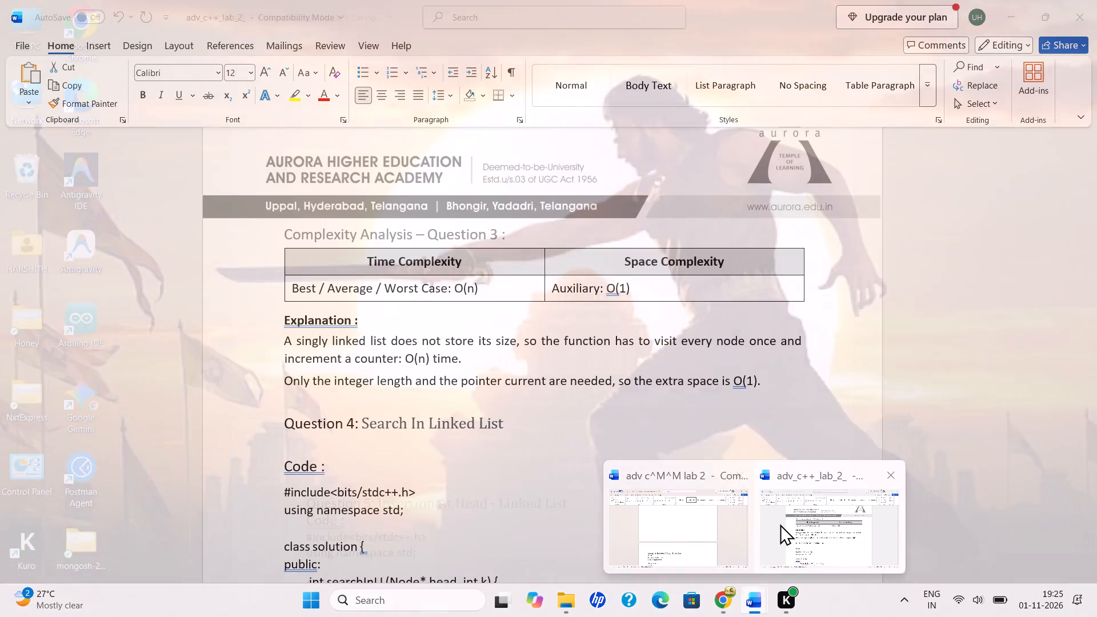
# Copy Question 4's complexity table and explanation from adv_c++_lab_2_ and paste them below Question 4's screenshot in adv c^M^M lab 2.
pyautogui.click(780, 523)
pyautogui.scroll(-4, 601, 463)
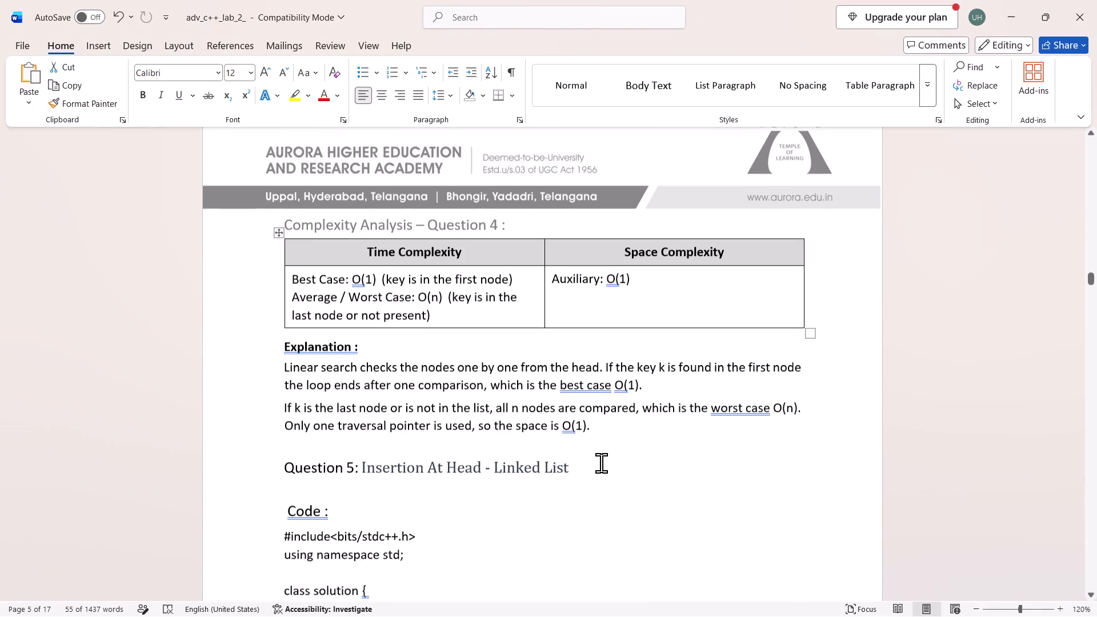
pyautogui.moveTo(602, 410); pyautogui.dragTo(274, 230)
pyautogui.hotkey('ctrl', 'c')
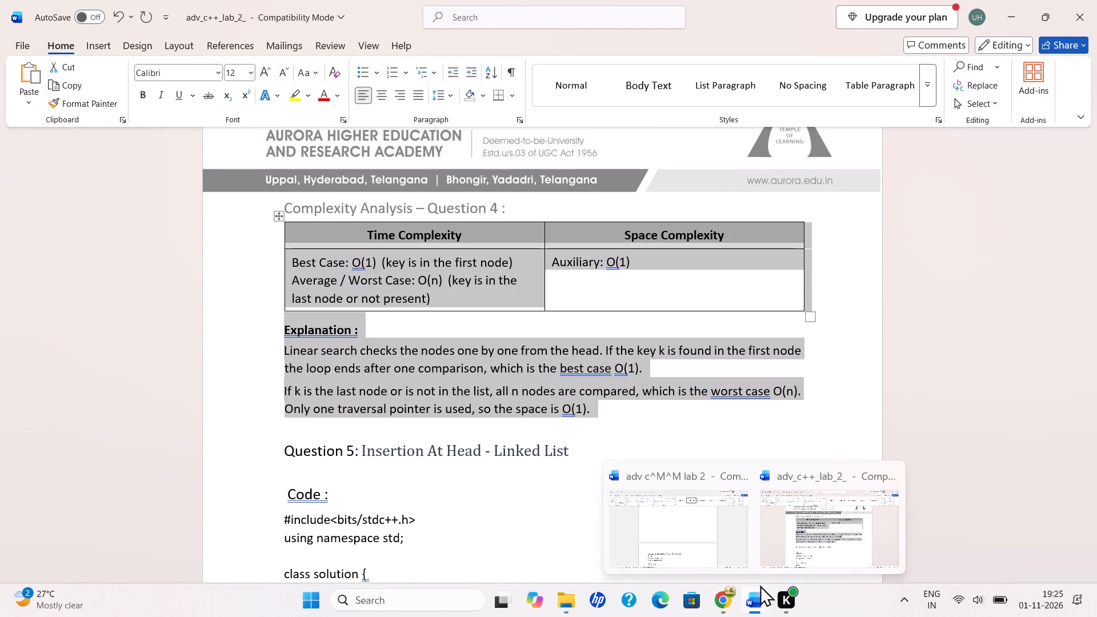
pyautogui.click(731, 502)
pyautogui.hotkey('ctrl', 'v')
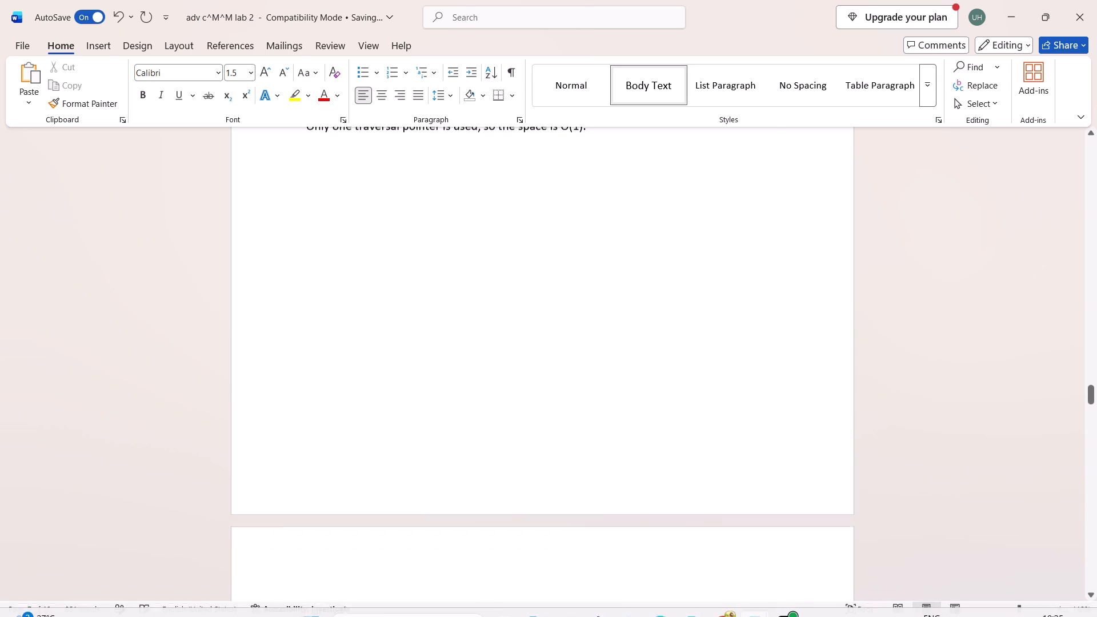
# Add seven line breaks between the Question 4 screenshot and the pasted complexity table.
pyautogui.scroll(1, 731, 502)
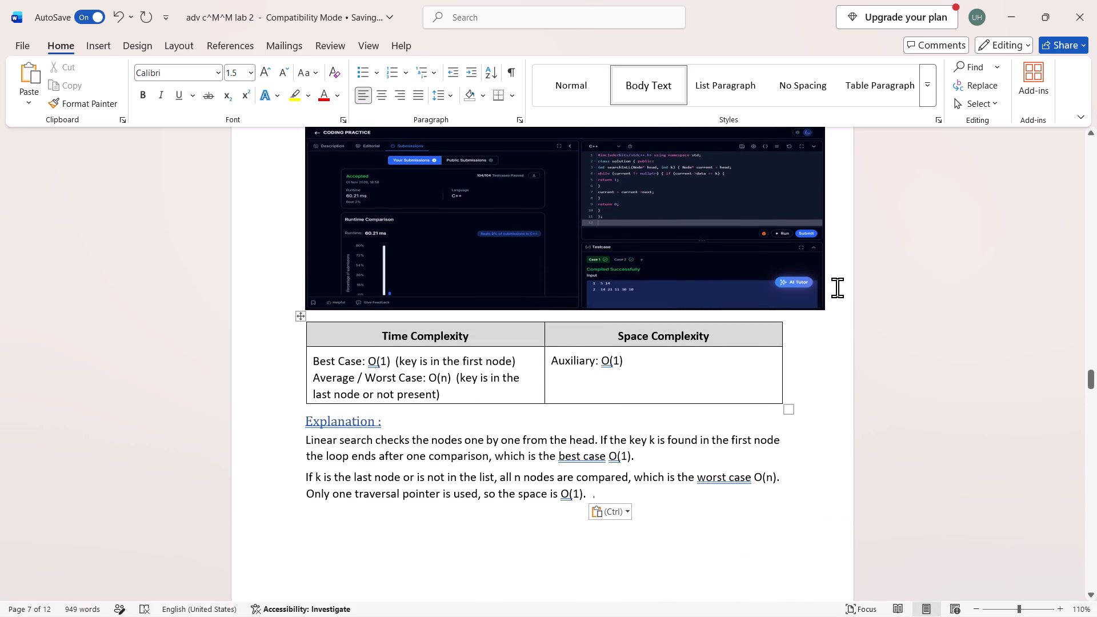
pyautogui.click(837, 287)
pyautogui.press('Return')
pyautogui.press('Return')
pyautogui.press('Return')
pyautogui.press('Return')
pyautogui.press('Return')
pyautogui.press('Return')
pyautogui.press('Return')
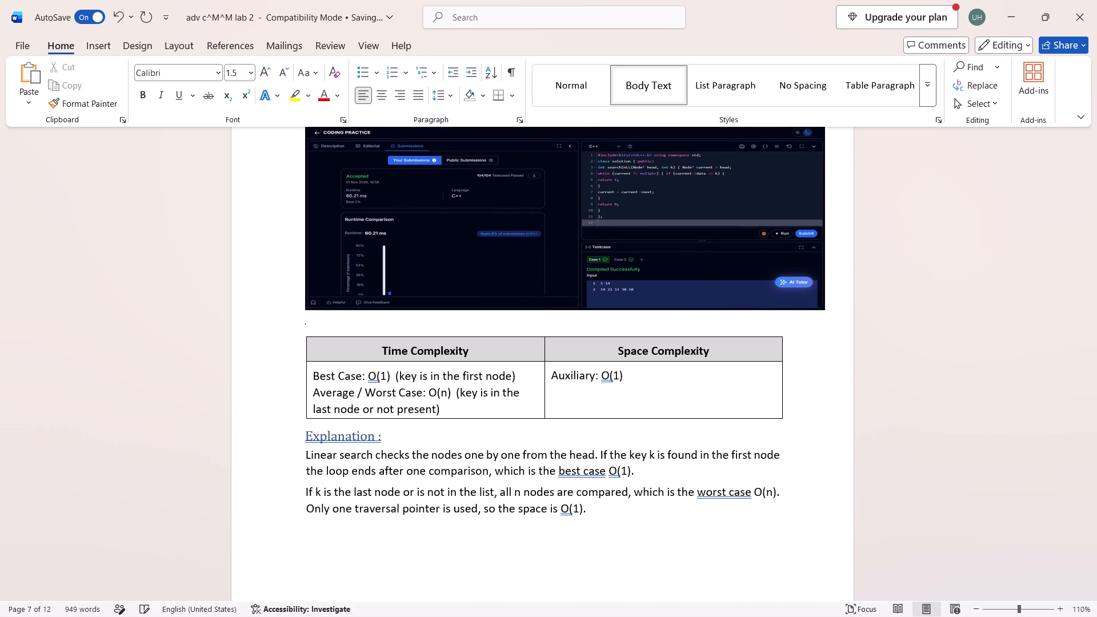
# Insert three line breaks between the Question 5 test case screenshot and the Question 6 heading.
pyautogui.scroll(-3, 837, 287)
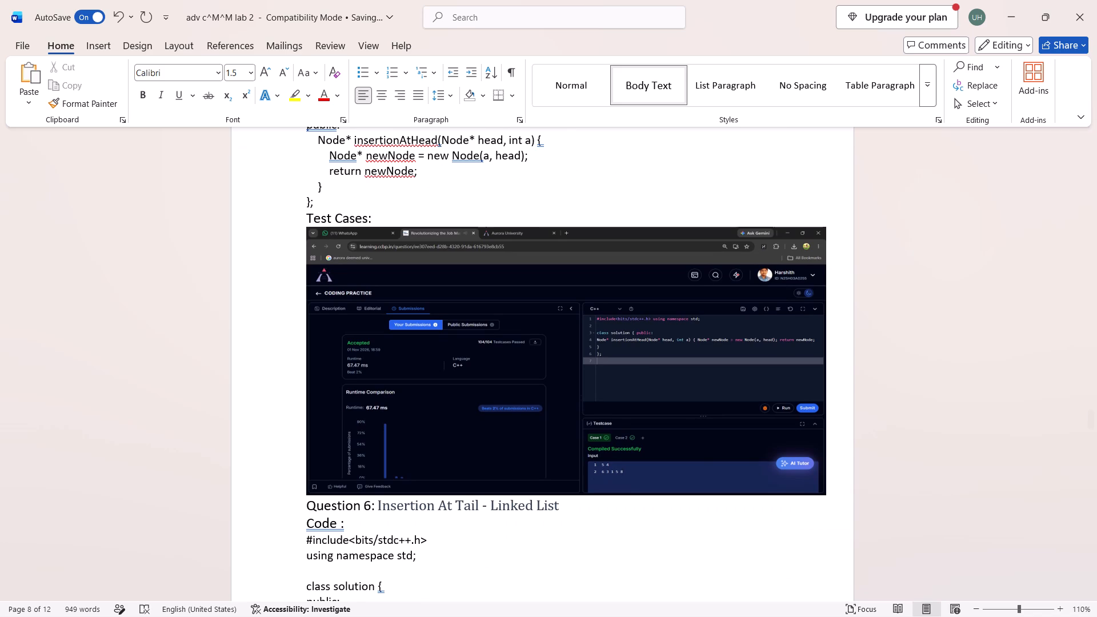
pyautogui.scroll(4, 751, 254)
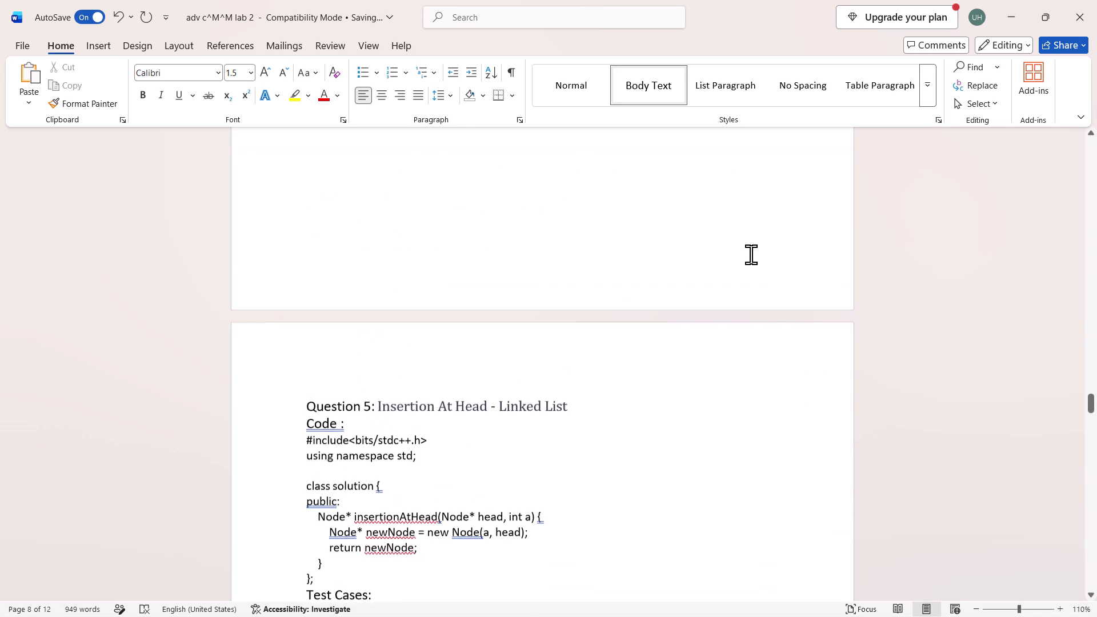
pyautogui.scroll(2, 751, 254)
pyautogui.scroll(-3, 751, 254)
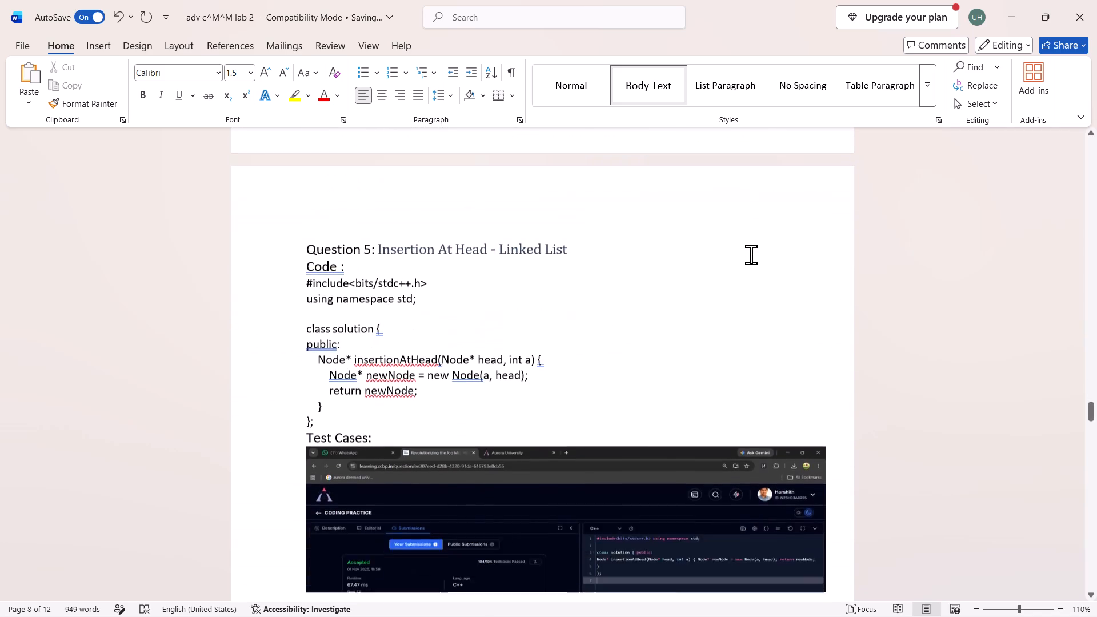
pyautogui.scroll(-2, 751, 254)
pyautogui.click(850, 332)
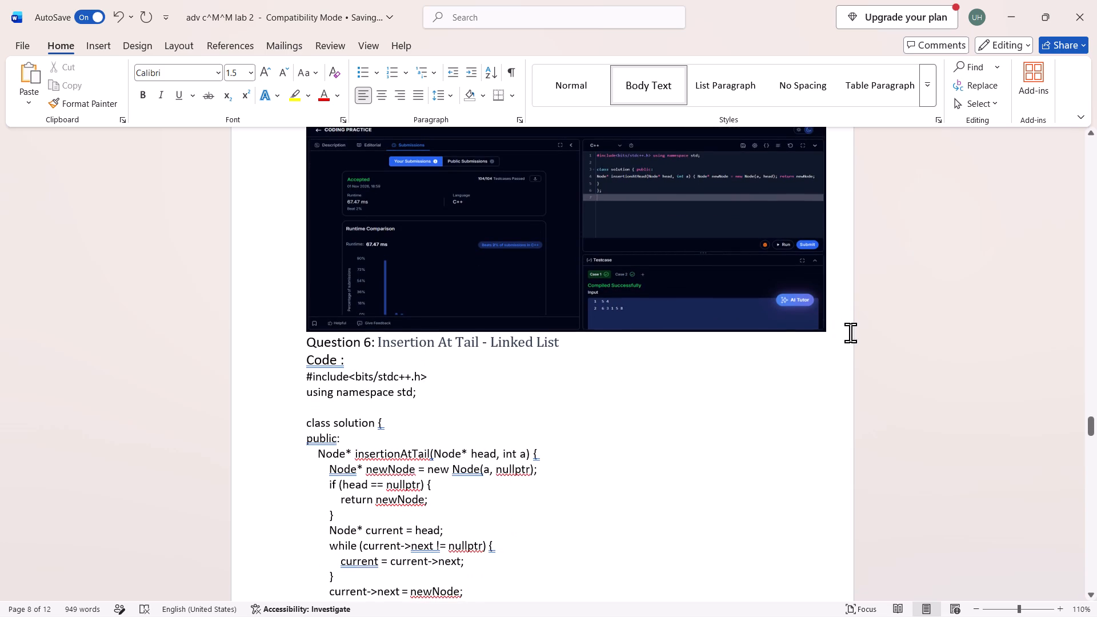
pyautogui.click(848, 326)
pyautogui.press('Return')
pyautogui.press('Return')
pyautogui.press('Return')
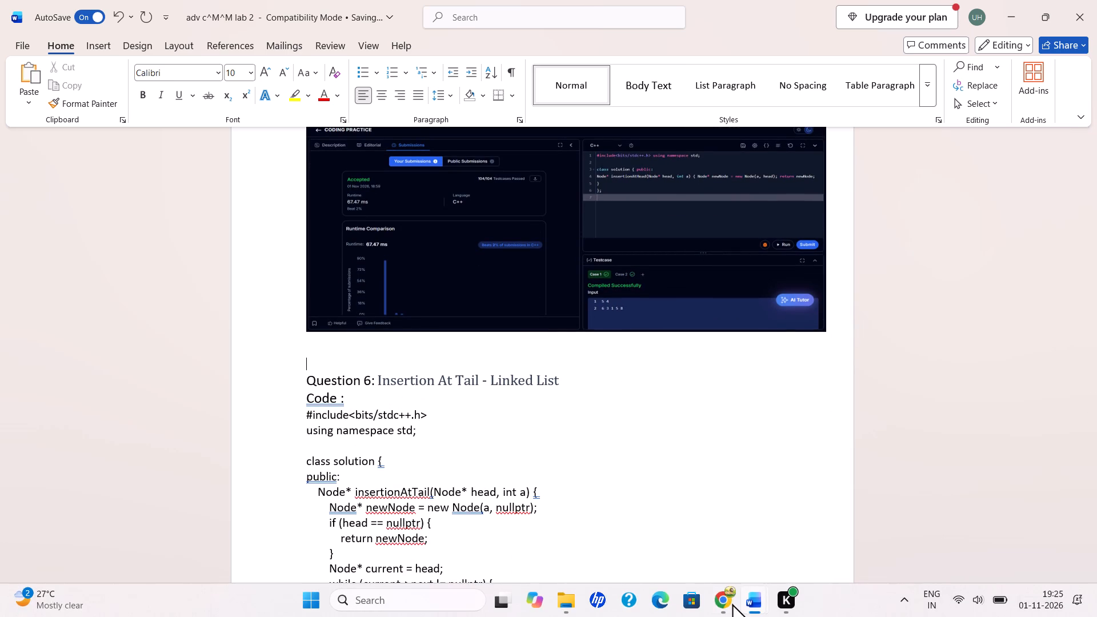
# Copy Question 5's complexity table and explanation from adv_c++_lab_2_ and paste them below Question 5's screenshot in adv c^M^M lab 2.
pyautogui.click(822, 532)
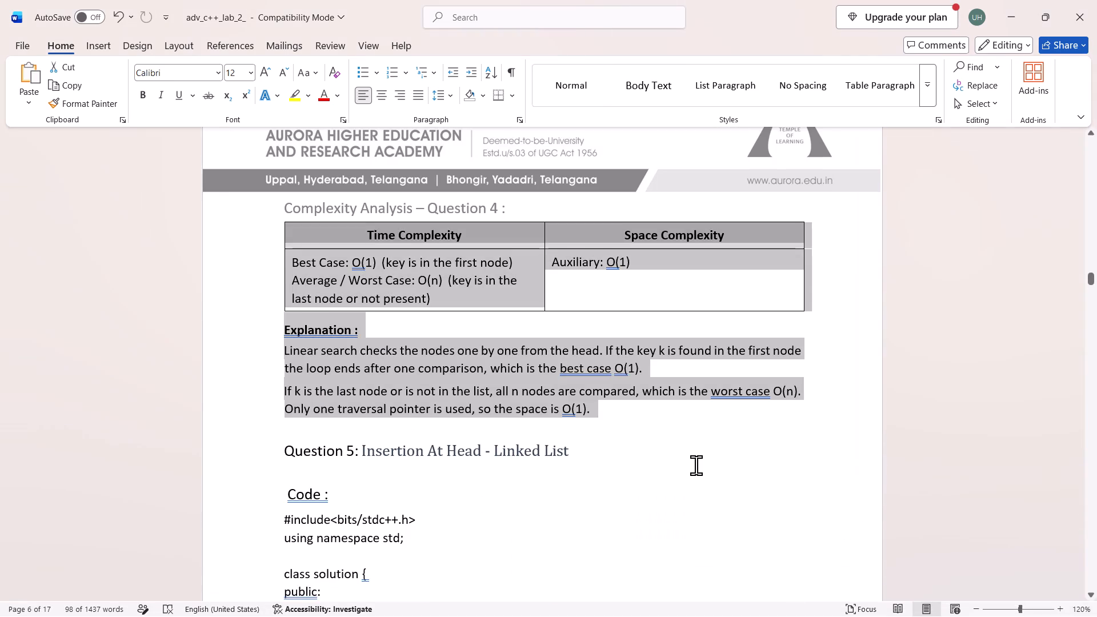
pyautogui.scroll(-4, 696, 465)
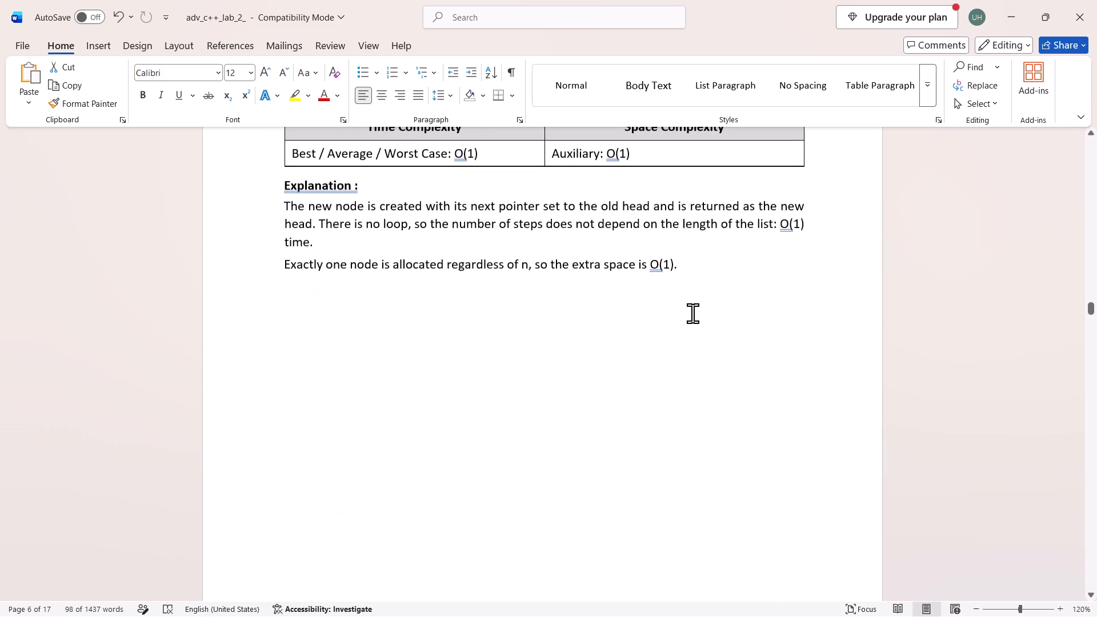
pyautogui.click(709, 262)
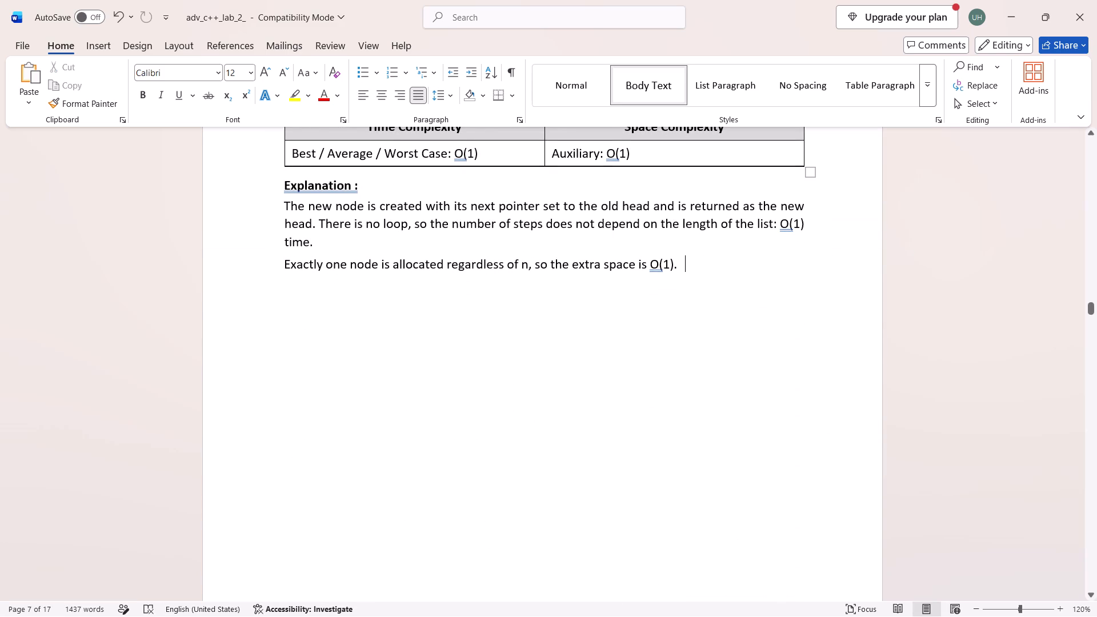
pyautogui.moveTo(682, 268); pyautogui.dragTo(277, 515)
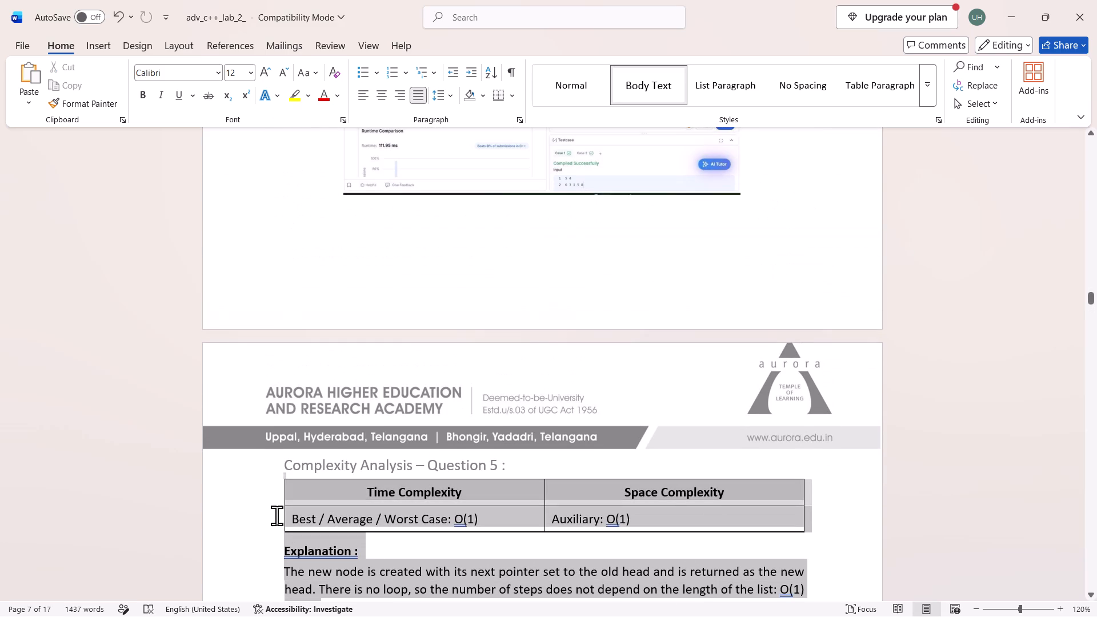
pyautogui.moveTo(277, 515); pyautogui.dragTo(278, 469)
pyautogui.hotkey('ctrl', 'c')
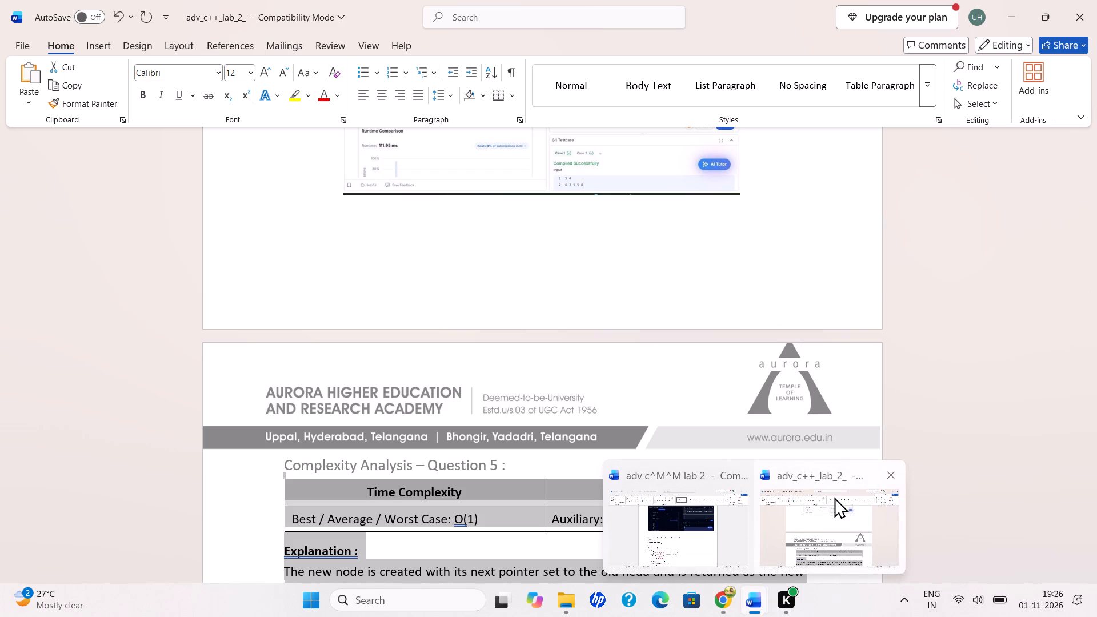
pyautogui.click(734, 516)
pyautogui.hotkey('ctrl', 'v')
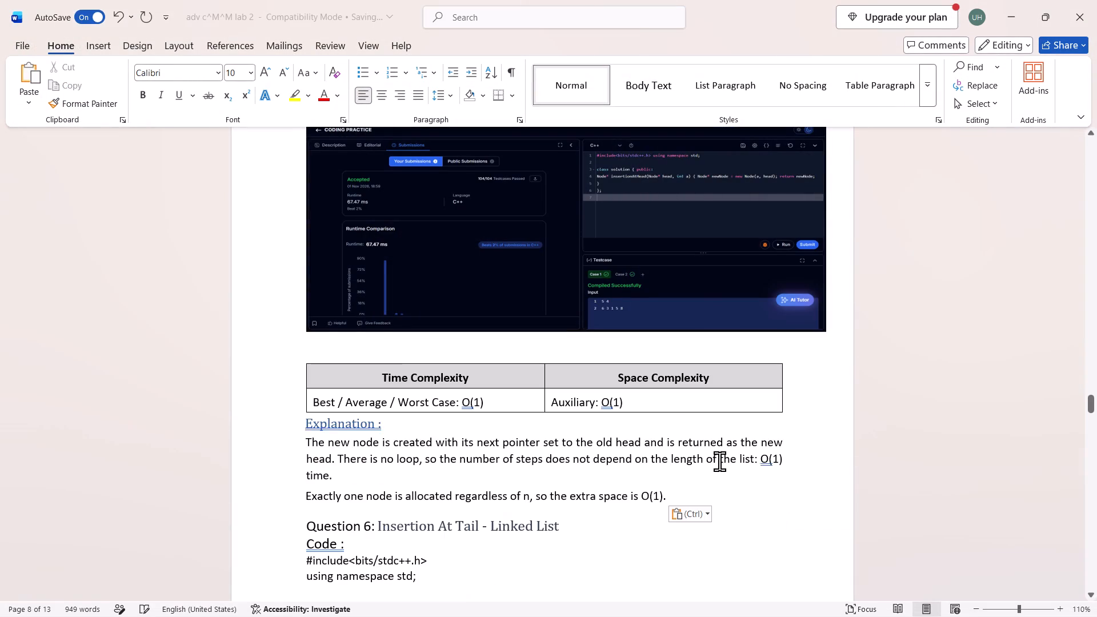
# Insert three line breaks between the Question 6 test case screenshot and the Question 7 heading.
pyautogui.scroll(-6, 719, 461)
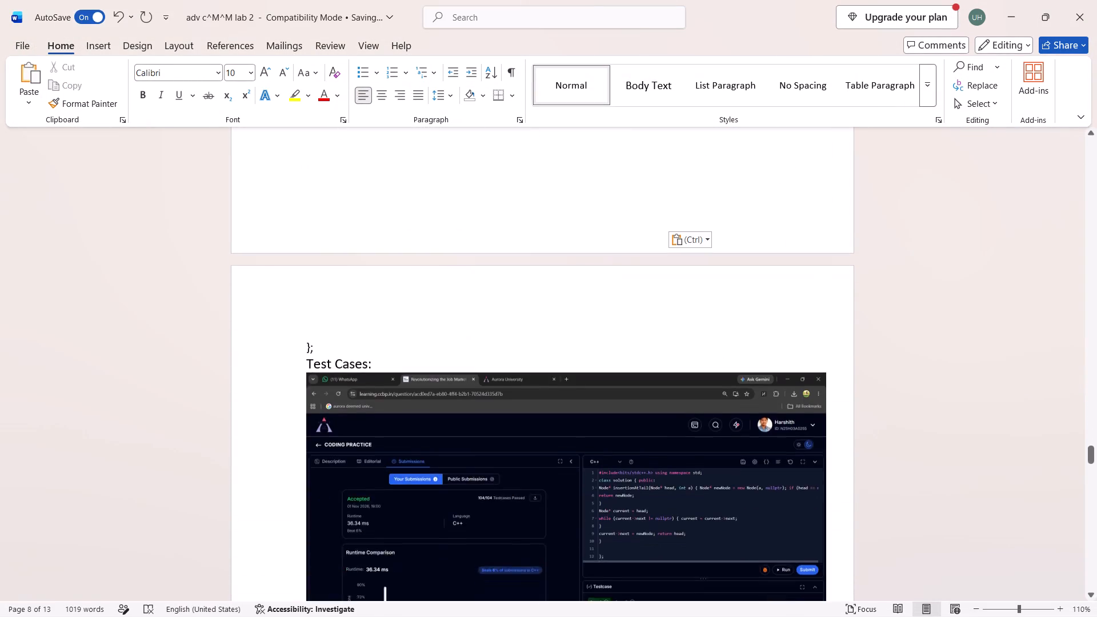
pyautogui.scroll(-1, 719, 461)
pyautogui.scroll(1, 714, 362)
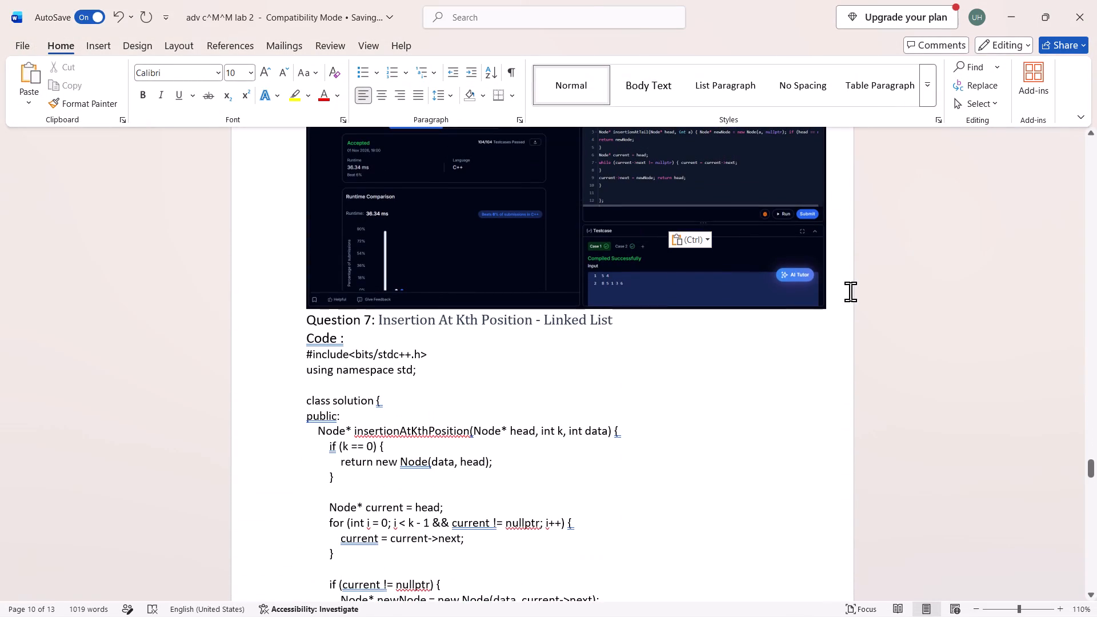
pyautogui.click(839, 304)
pyautogui.press('Return')
pyautogui.press('Return')
pyautogui.press('Return')
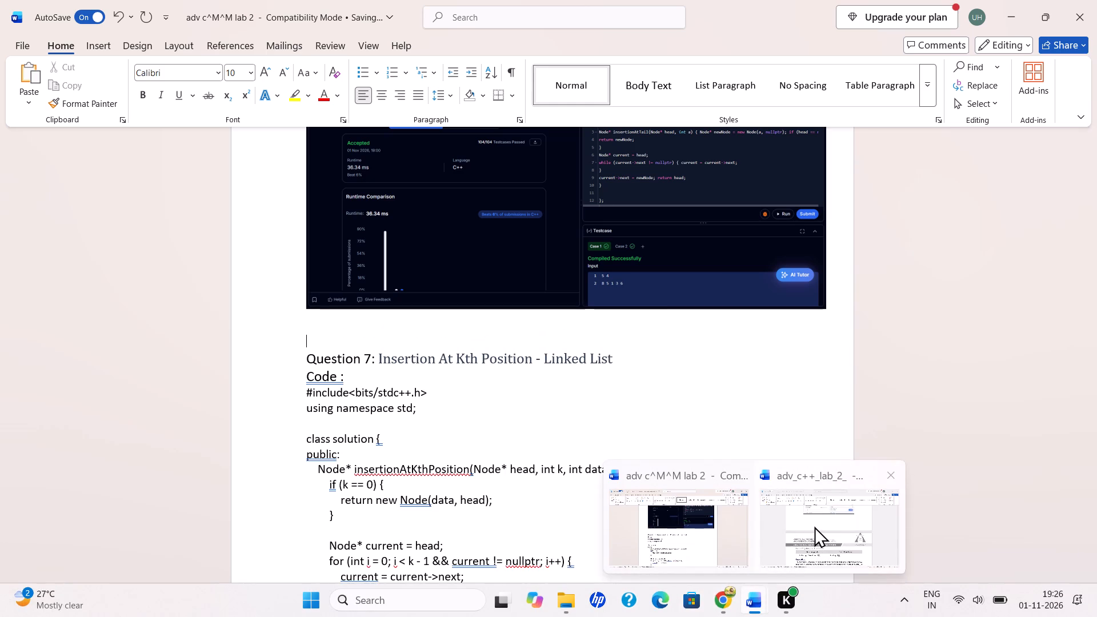
# Copy Question 6's complexity table and explanation from adv_c++_lab_2_ and paste them below Question 6's screenshot in adv c^M^M lab 2.
pyautogui.click(814, 526)
pyautogui.scroll(-6, 814, 526)
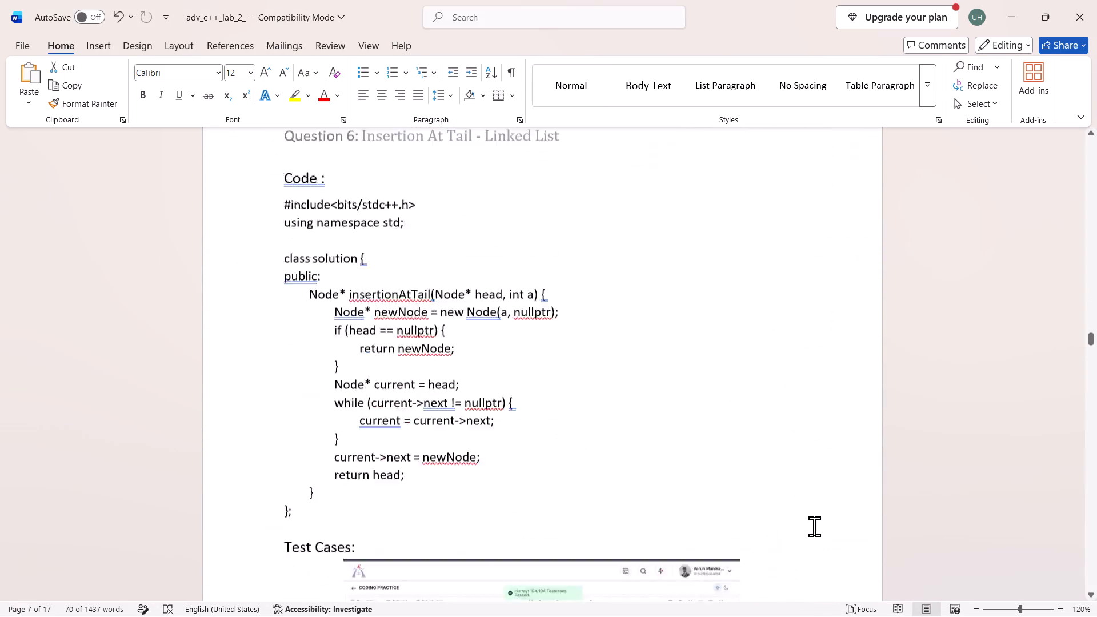
pyautogui.scroll(-2, 814, 526)
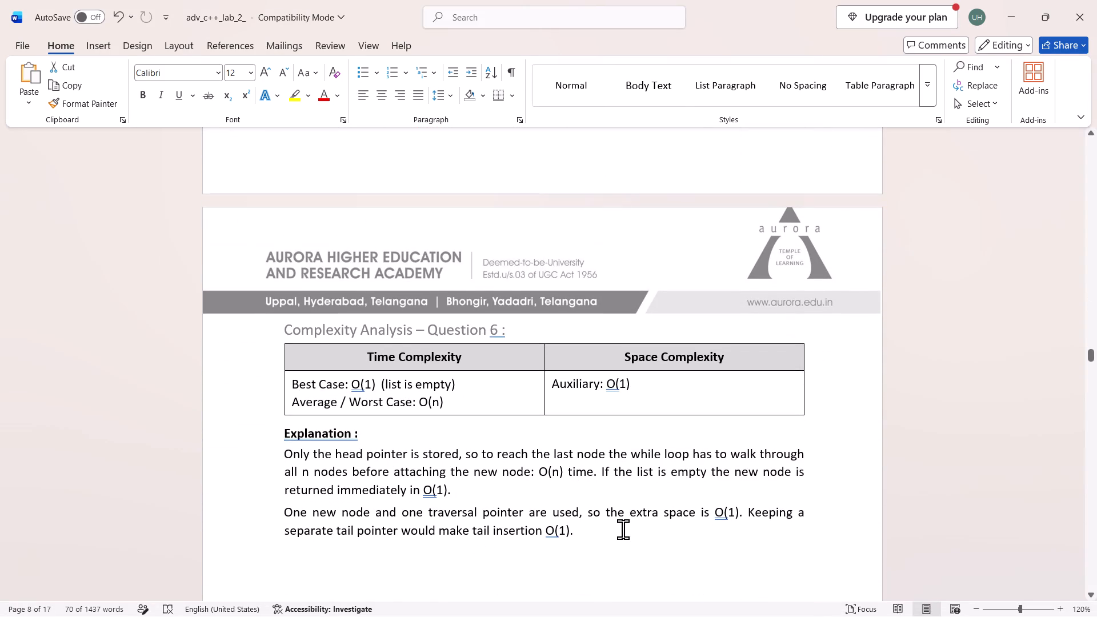
pyautogui.click(623, 529)
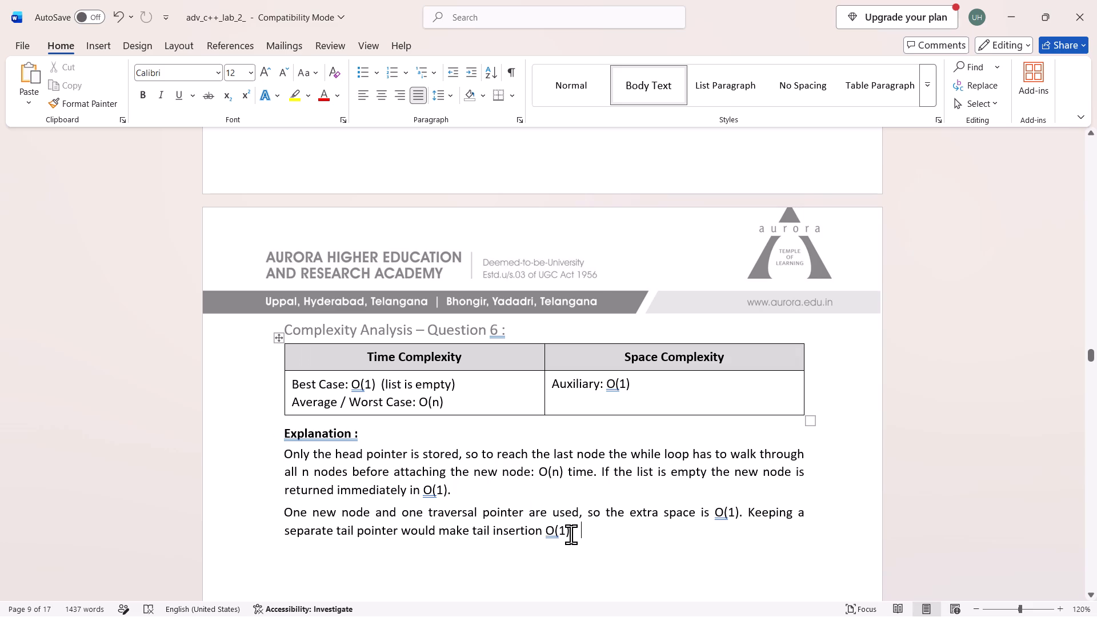
pyautogui.moveTo(576, 536); pyautogui.dragTo(281, 351)
pyautogui.hotkey('ctrl', 'c')
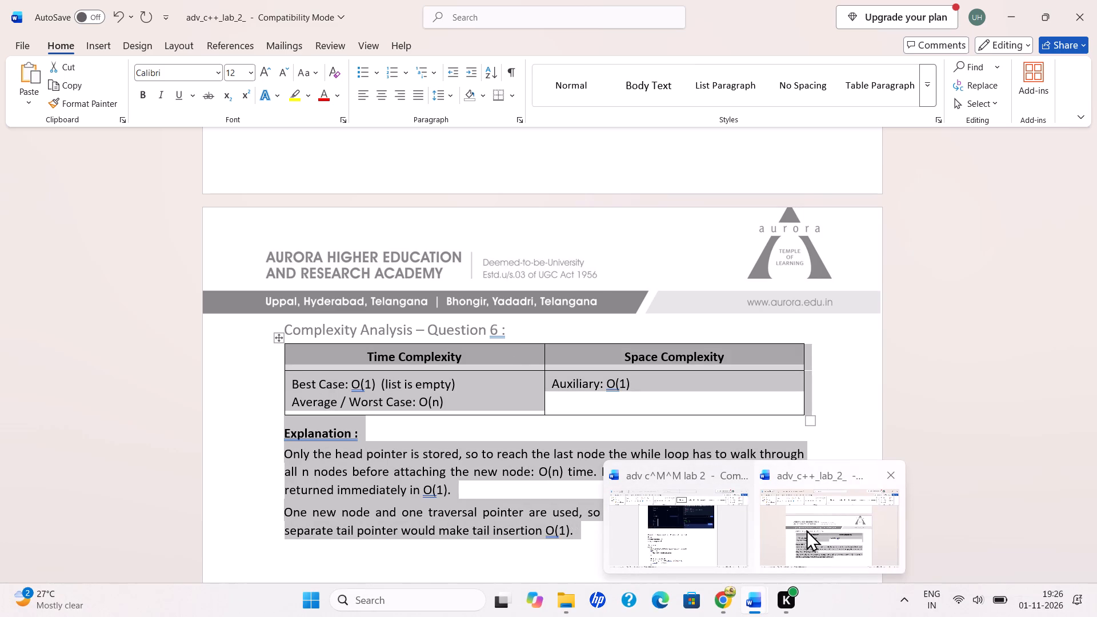
pyautogui.click(745, 523)
pyautogui.hotkey('ctrl', 'v')
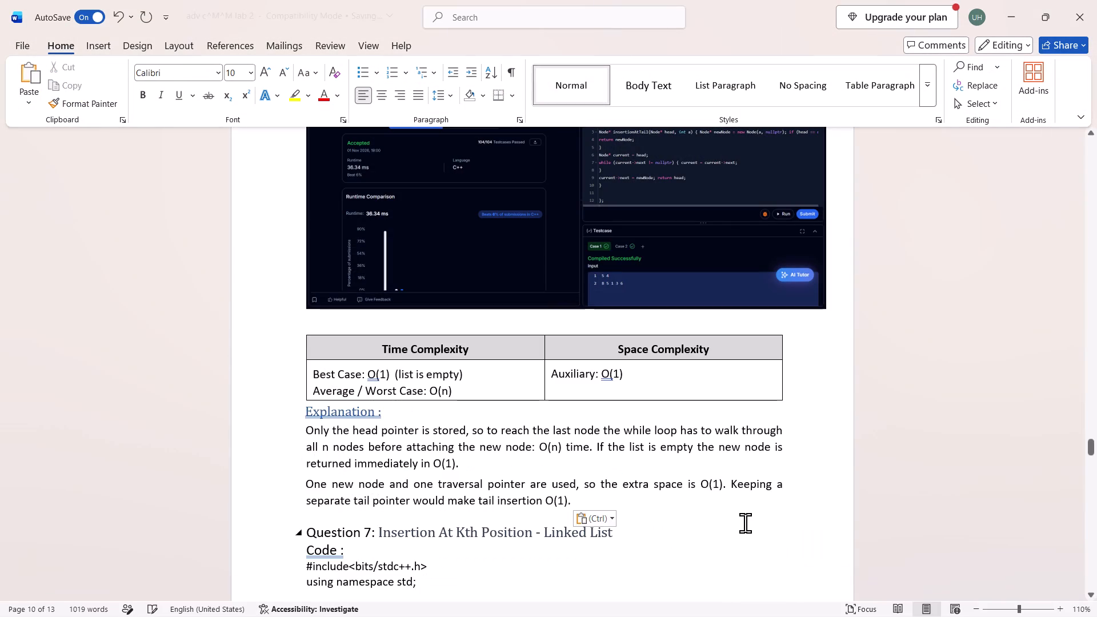
# Insert three line breaks between the Question 7 test case screenshot and the Question 8 heading.
pyautogui.scroll(-6, 745, 523)
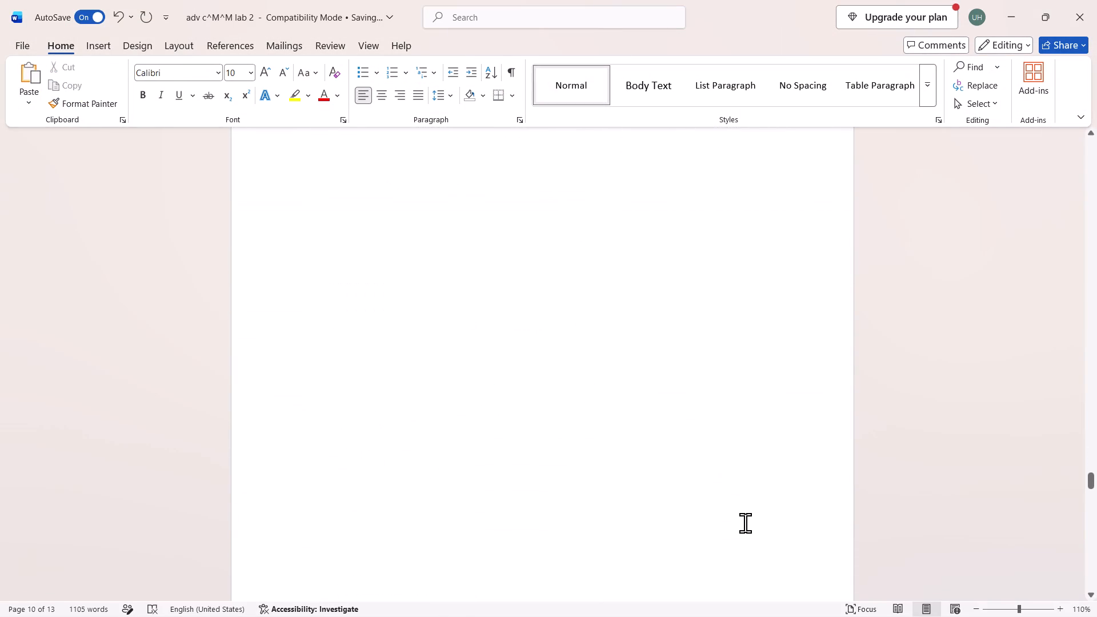
pyautogui.scroll(-2, 745, 523)
pyautogui.scroll(-2, 810, 448)
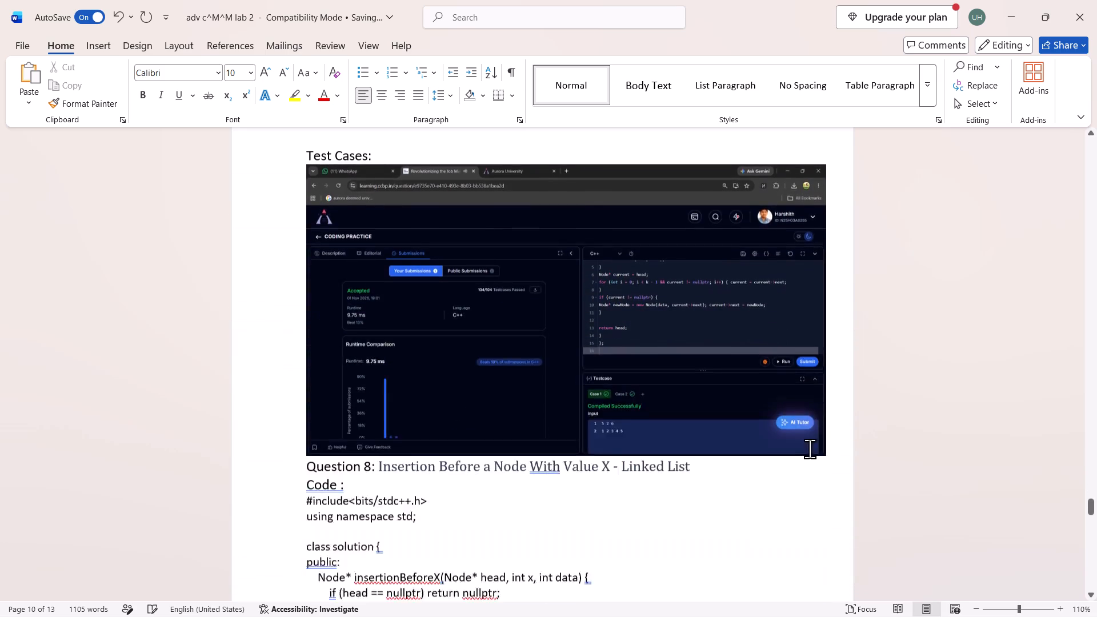
pyautogui.scroll(-1, 810, 448)
pyautogui.click(843, 314)
pyautogui.press('Return')
pyautogui.press('Return')
pyautogui.press('Return')
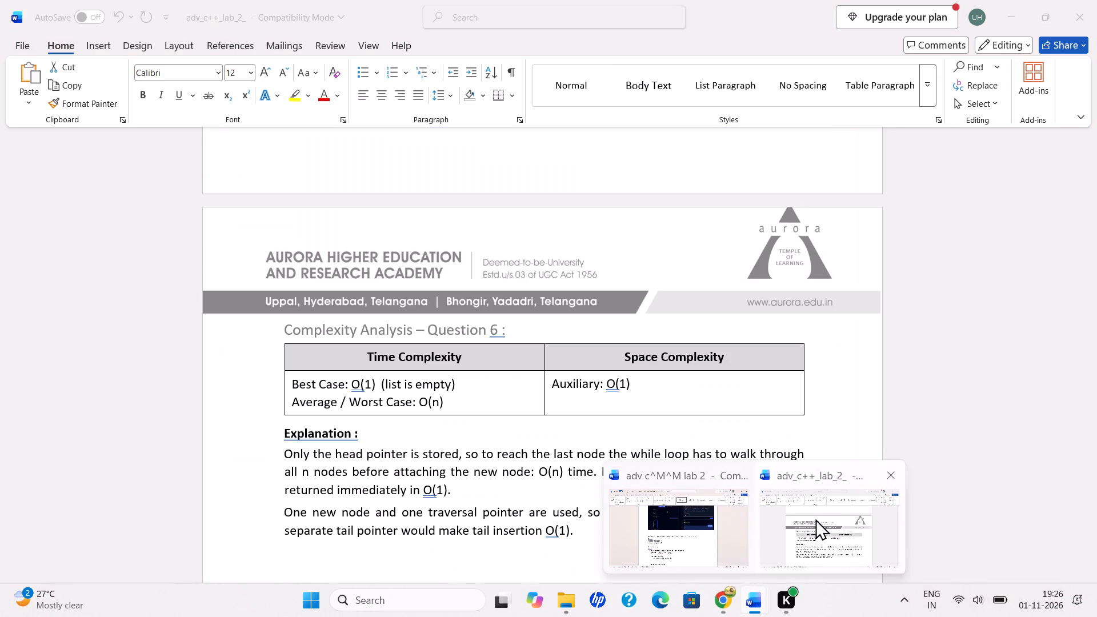
# Copy Question 7's complexity table and explanation from adv_c++_lab_2_ and paste them below Question 7's screenshot in adv c^M^M lab 2.
pyautogui.click(815, 519)
pyautogui.scroll(-7, 815, 519)
pyautogui.scroll(1, 815, 519)
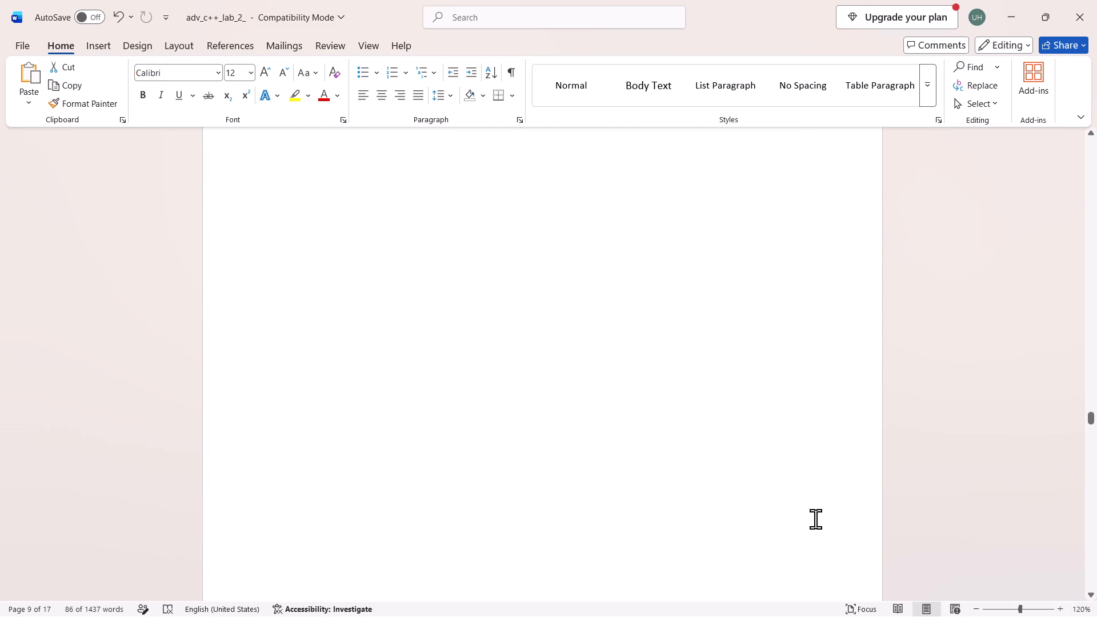
pyautogui.scroll(2, 815, 519)
pyautogui.moveTo(380, 526); pyautogui.dragTo(295, 337)
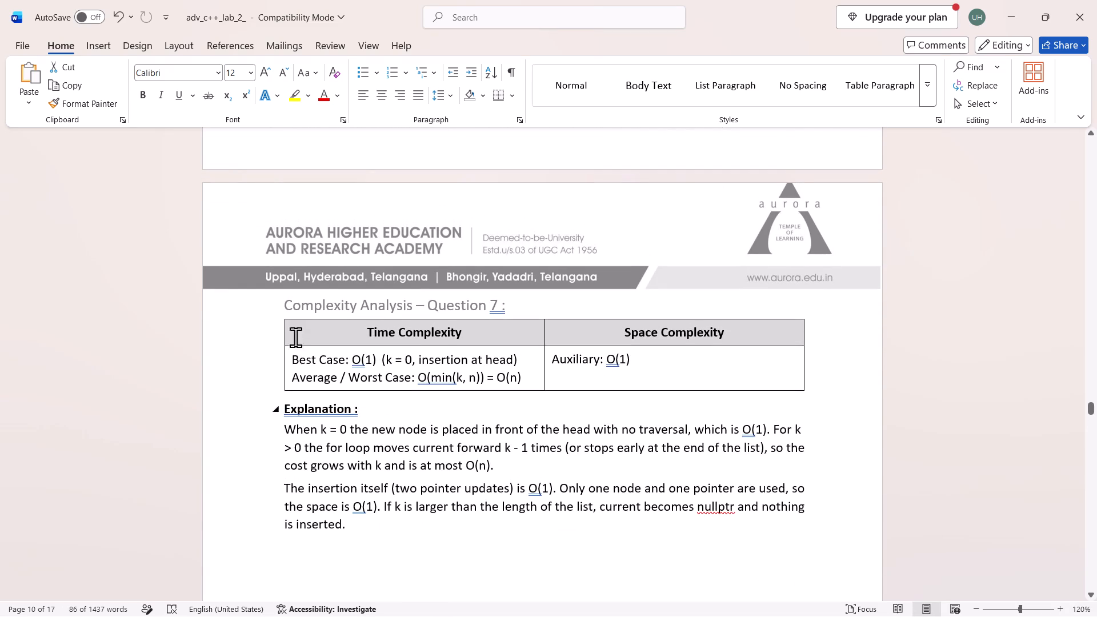
pyautogui.moveTo(295, 337); pyautogui.dragTo(287, 297)
pyautogui.hotkey('ctrl', 'c')
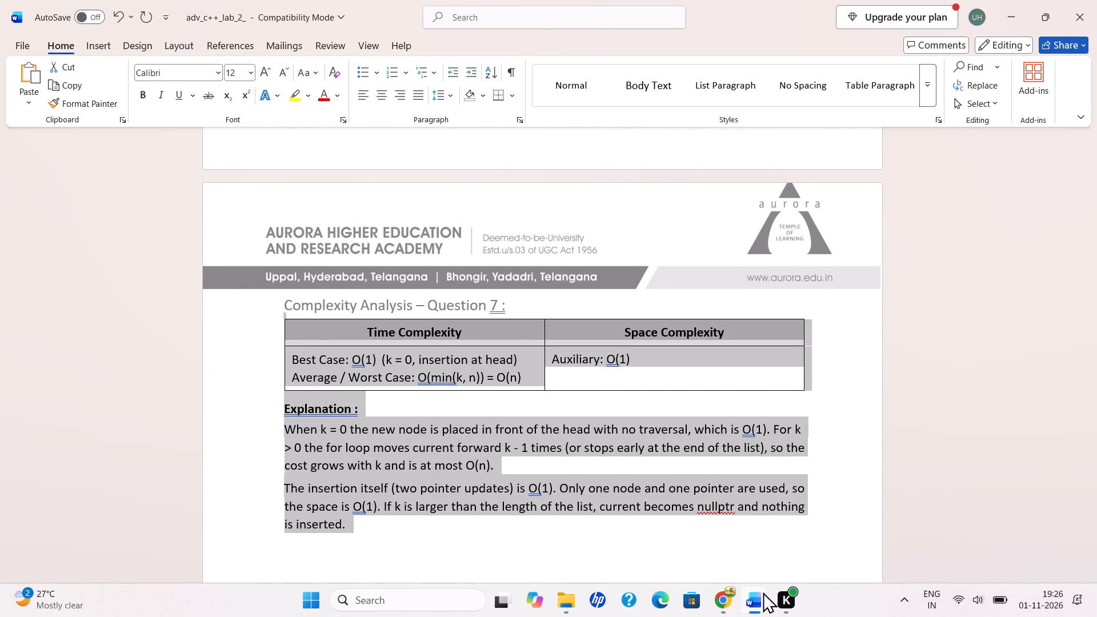
pyautogui.click(711, 544)
pyautogui.hotkey('ctrl', 'v')
# Insert two line breaks between the Question 8 screenshot and the "Test Cases:" label beneath it.
pyautogui.scroll(-5, 711, 544)
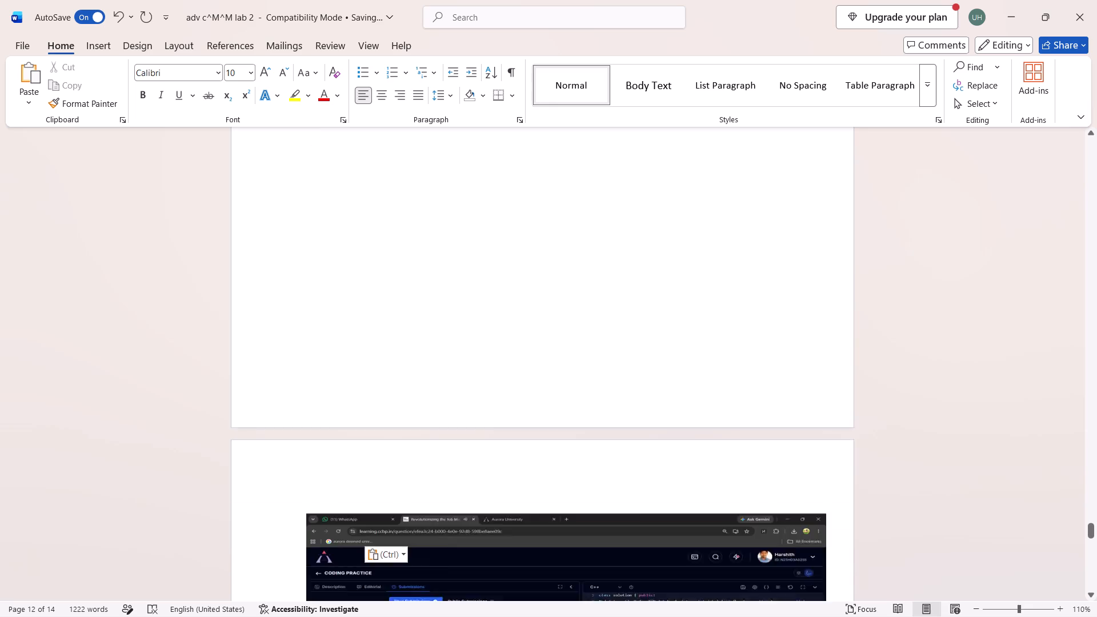
pyautogui.scroll(-2, 711, 544)
pyautogui.click(841, 334)
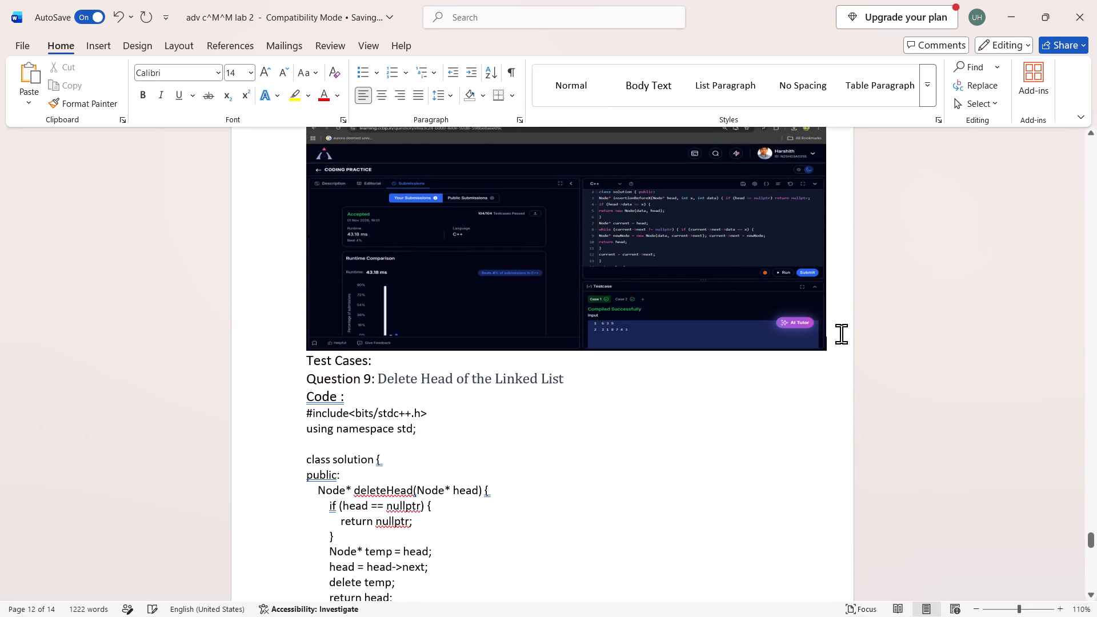
pyautogui.press('Return')
pyautogui.press('Return')
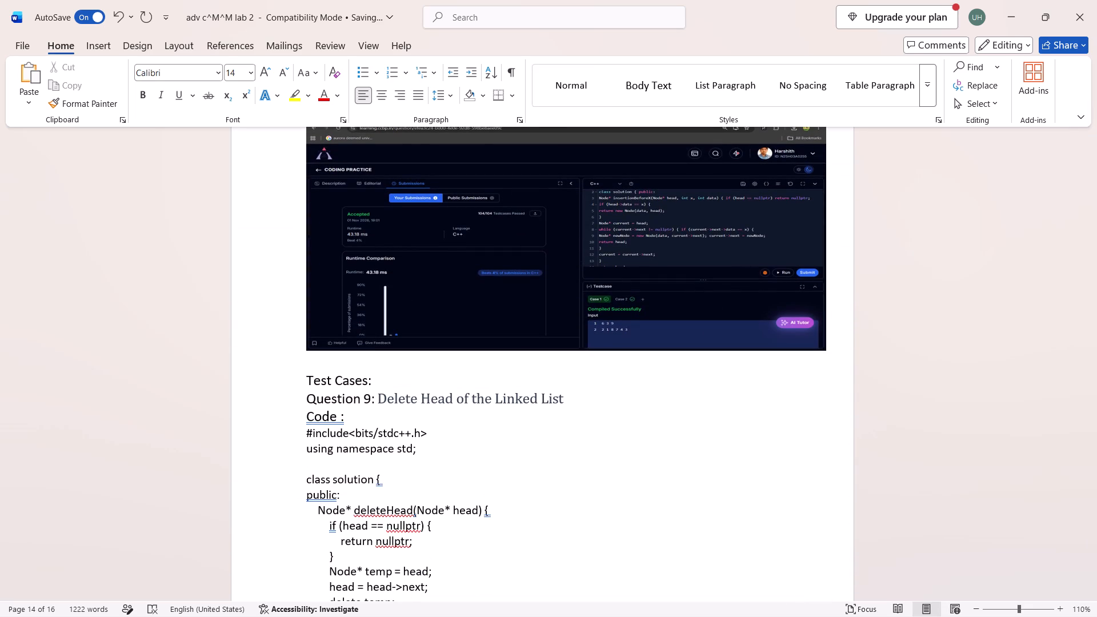
# Review the order of code, "Test Cases:" labels, screenshots and complexity text across Questions 7 and 8.
pyautogui.scroll(2, 841, 334)
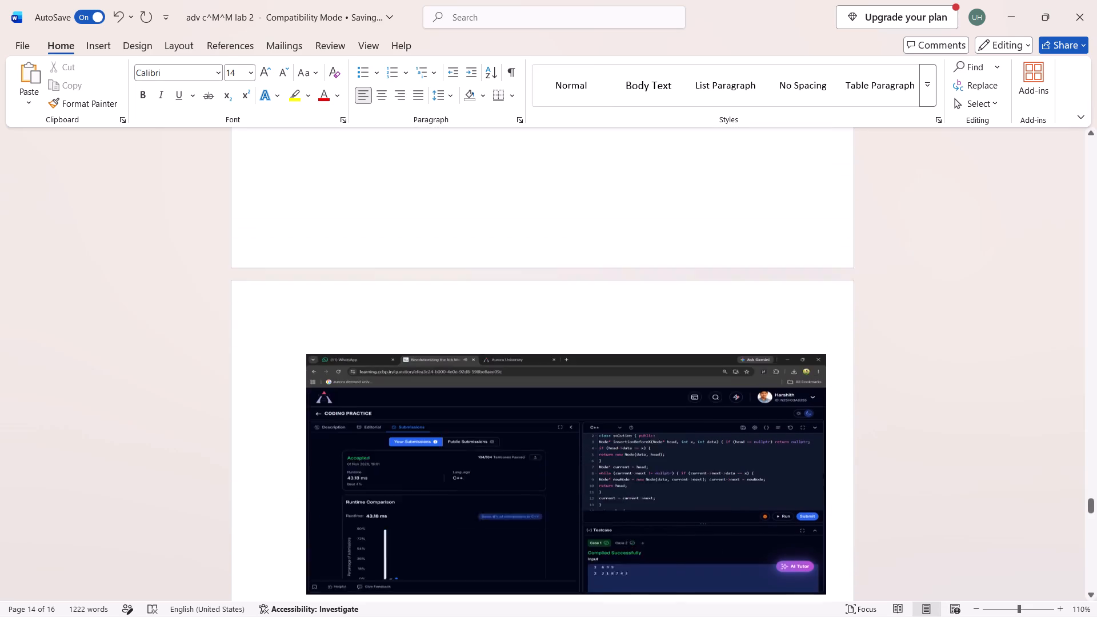
pyautogui.scroll(6, 841, 334)
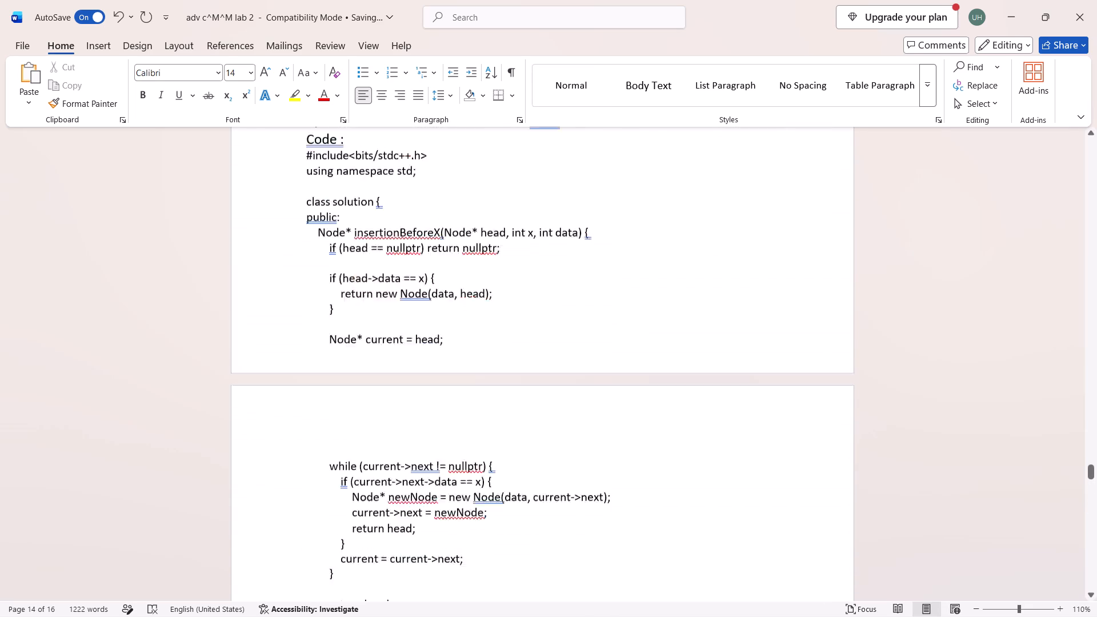
pyautogui.scroll(3, 841, 334)
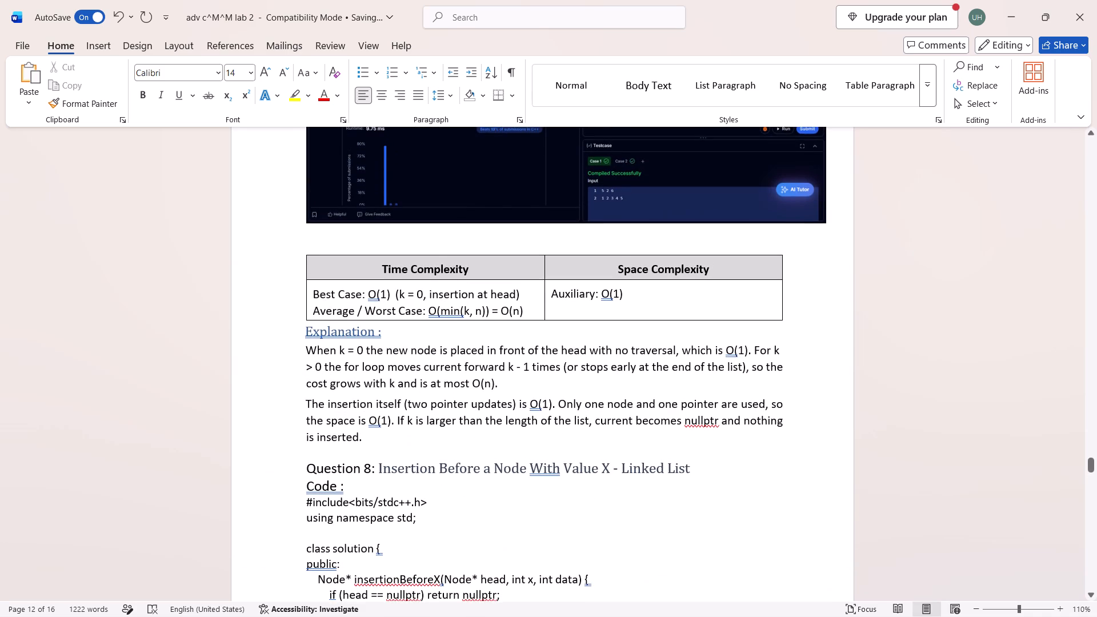
pyautogui.scroll(3, 841, 334)
pyautogui.scroll(-2, 841, 334)
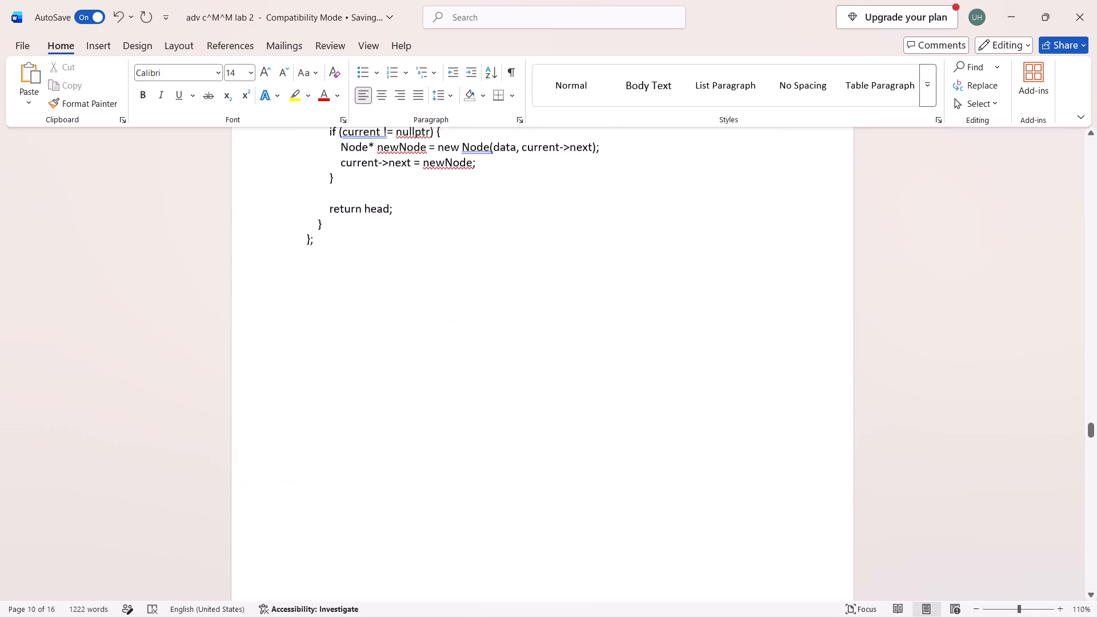
pyautogui.scroll(-2, 841, 334)
pyautogui.scroll(-1, 892, 299)
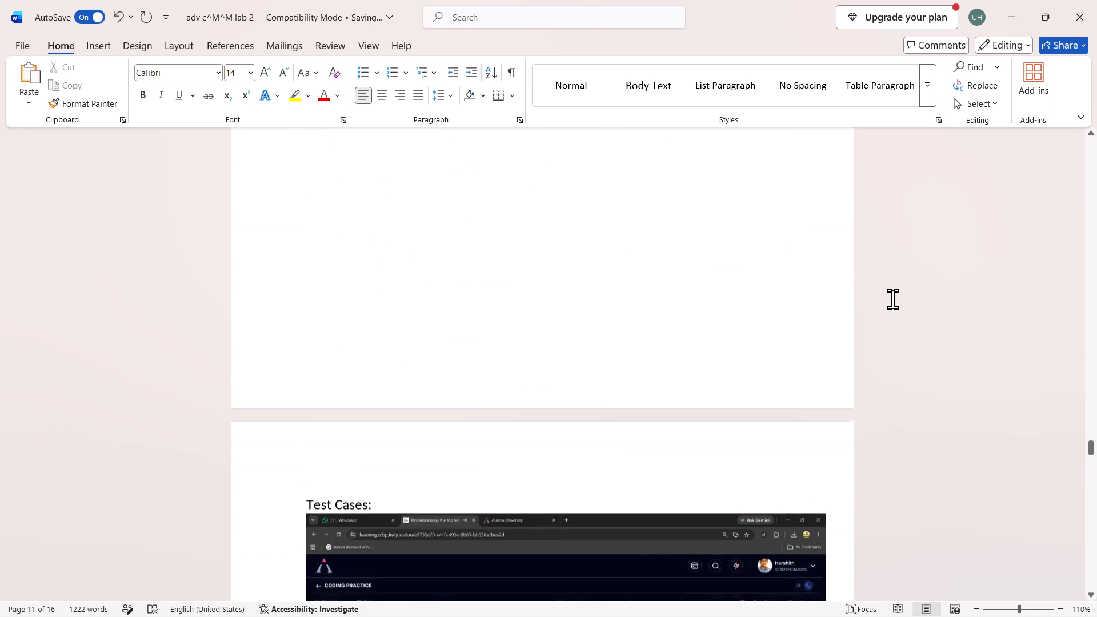
pyautogui.scroll(-5, 892, 299)
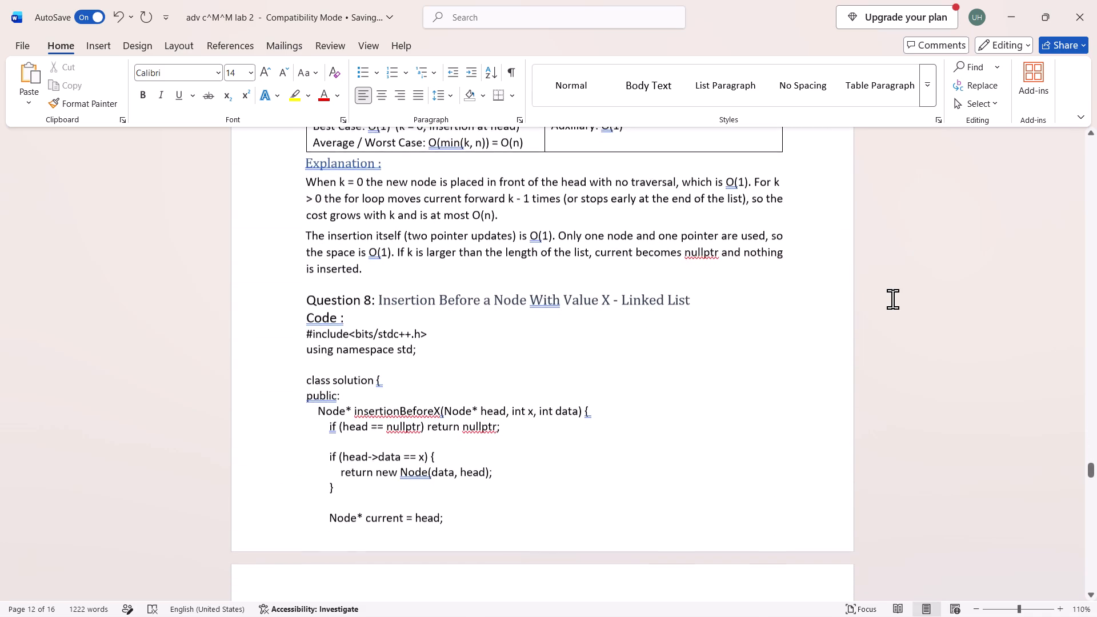
pyautogui.scroll(-5, 892, 299)
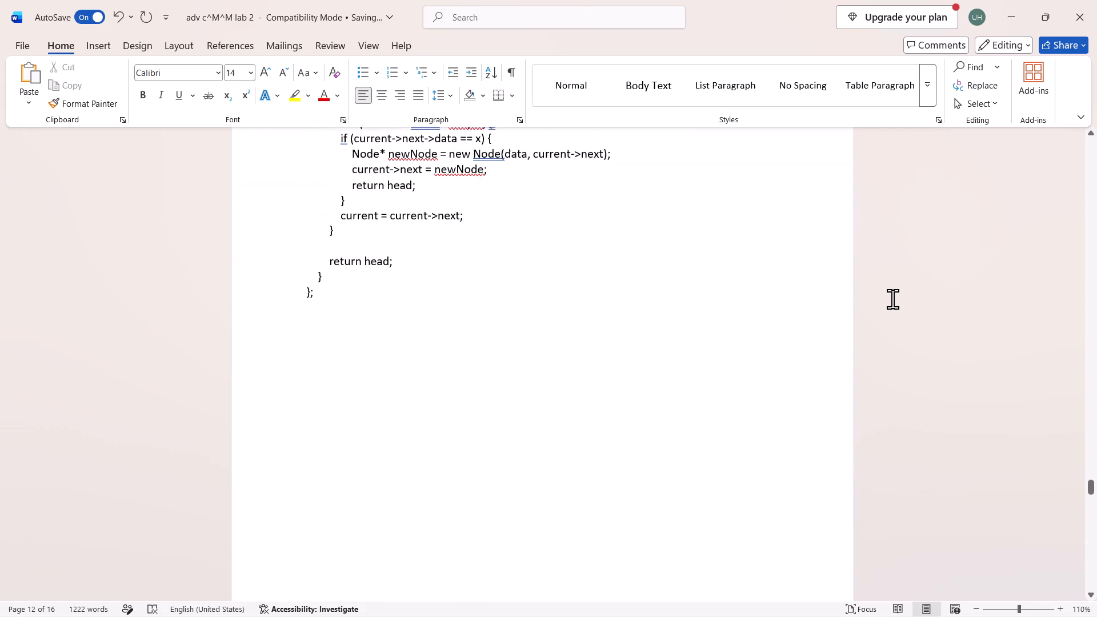
pyautogui.scroll(-4, 892, 299)
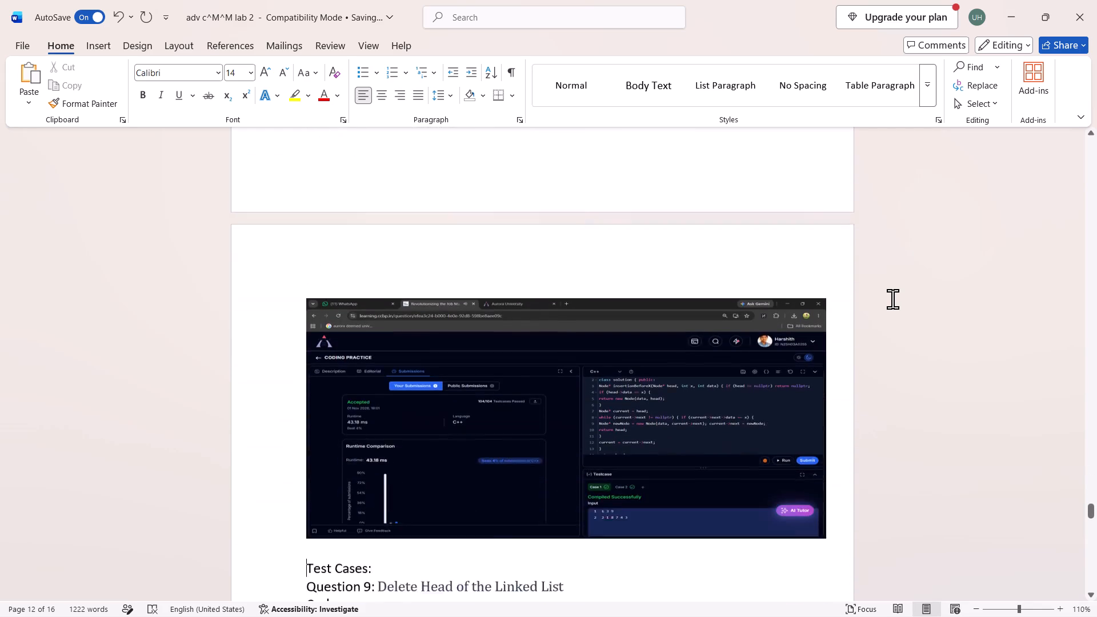
# Move the "Test Cases:" label from below the Question 8 screenshot to the line above it.
pyautogui.scroll(-2, 892, 299)
pyautogui.moveTo(386, 432); pyautogui.dragTo(304, 426)
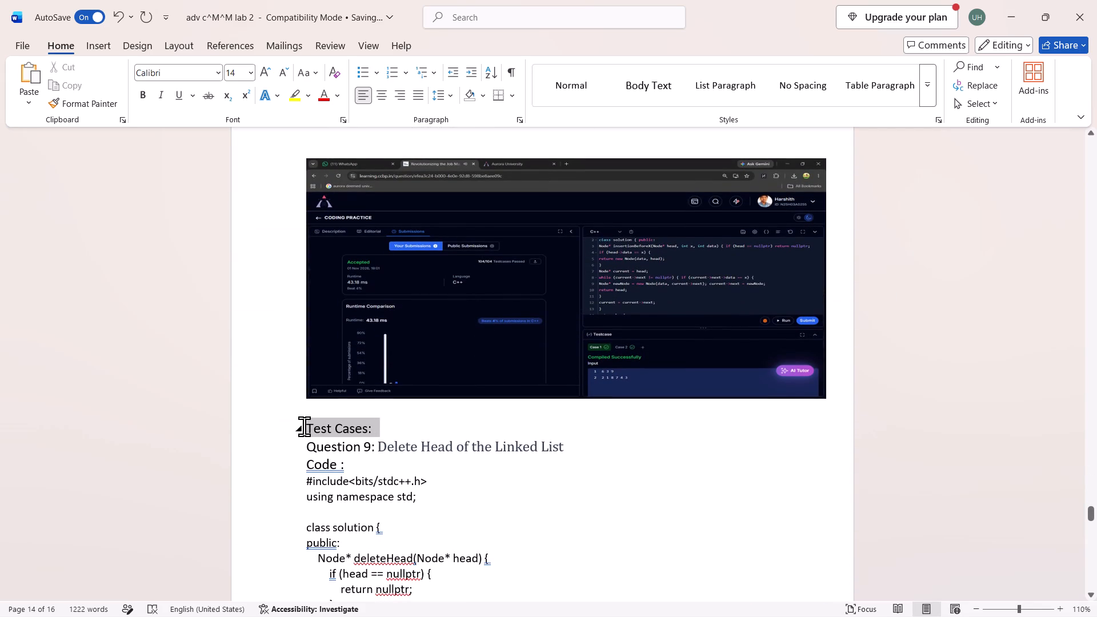
pyautogui.moveTo(304, 426); pyautogui.dragTo(304, 426)
pyautogui.hotkey('ctrl', 'c')
pyautogui.scroll(1, 304, 426)
pyautogui.press('BackSpace')
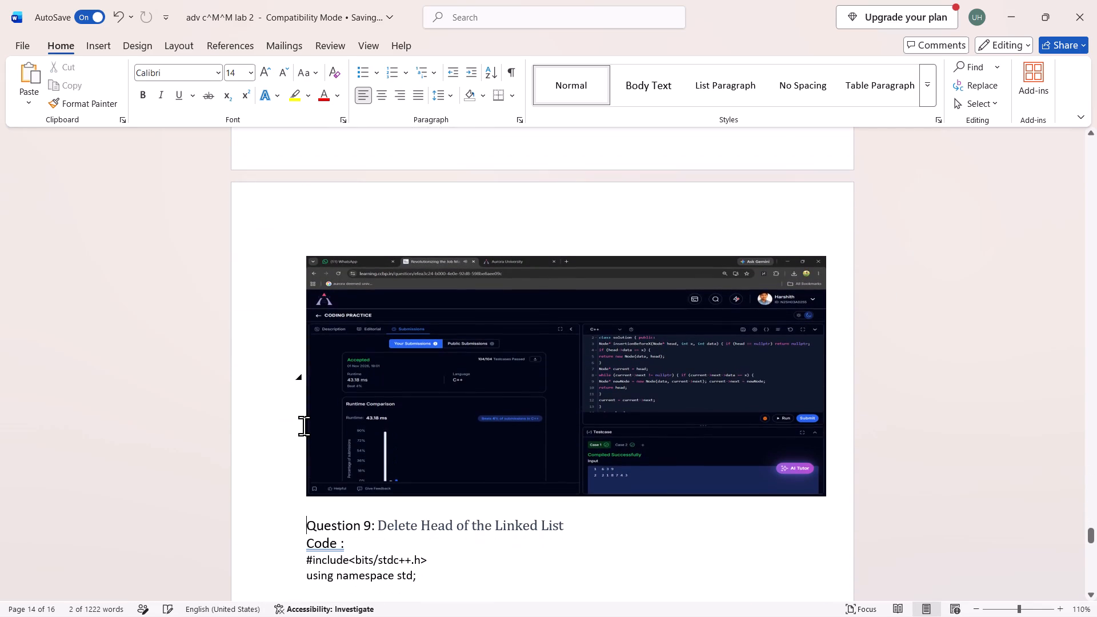
pyautogui.click(327, 227)
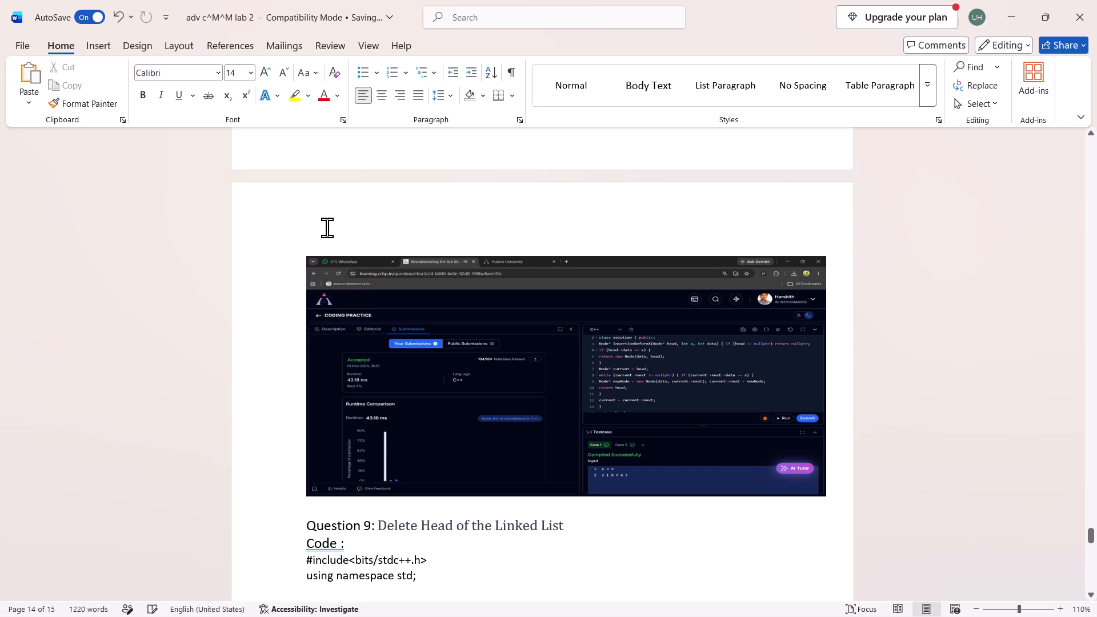
pyautogui.hotkey('ctrl', 'v')
pyautogui.scroll(-1, 395, 320)
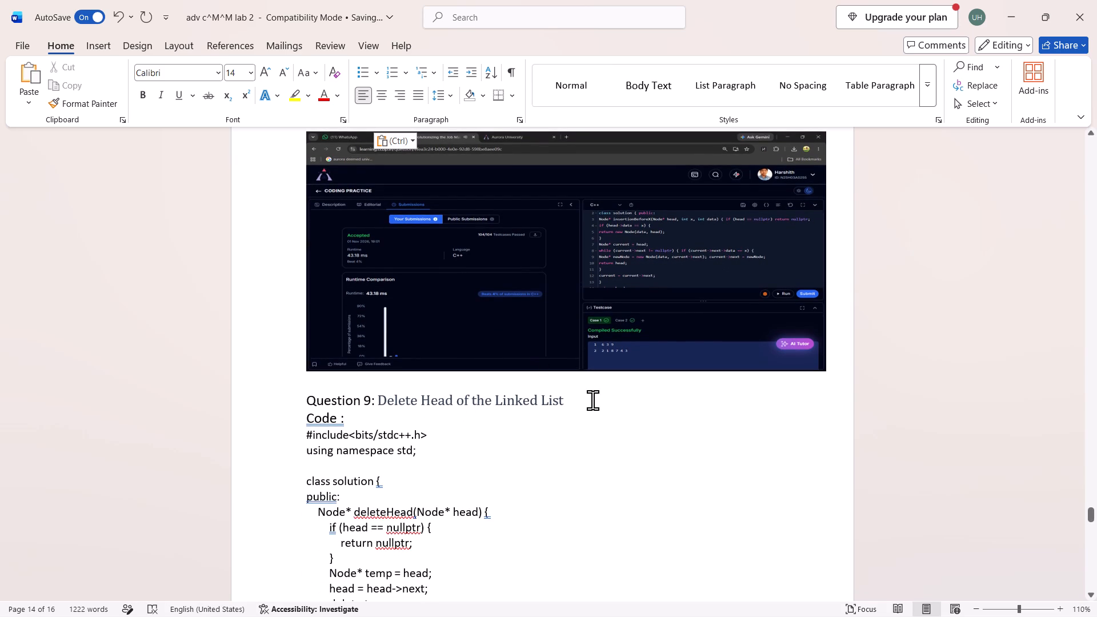
# Insert a line break between the Question 8 screenshot and the Question 9 heading in adv c^M^M lab 2.
pyautogui.scroll(-1, 592, 400)
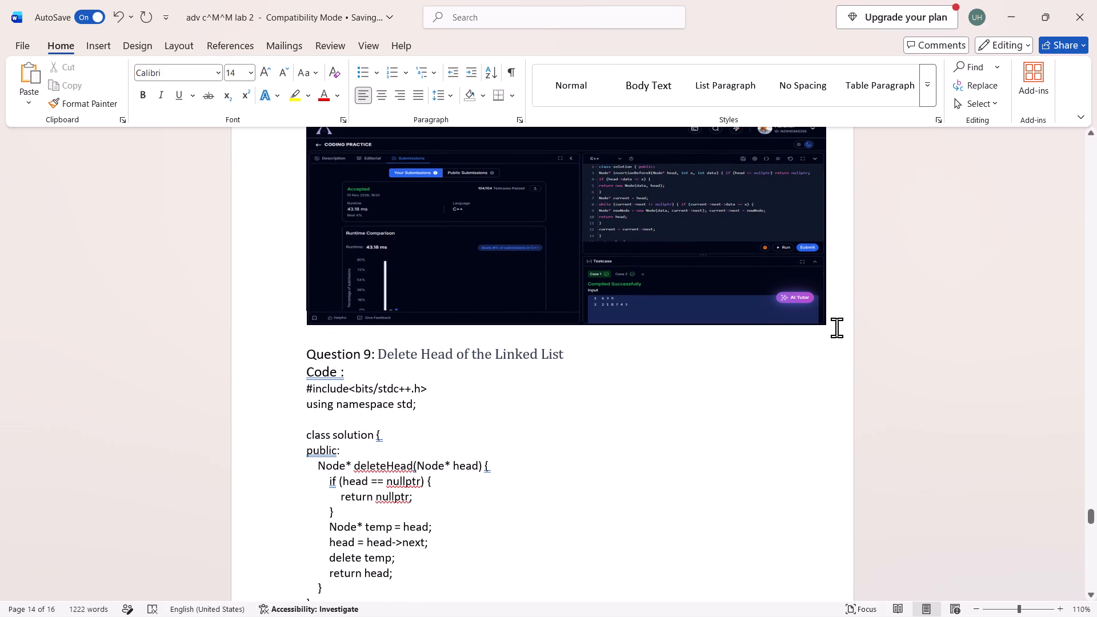
pyautogui.click(836, 327)
pyautogui.press('Return')
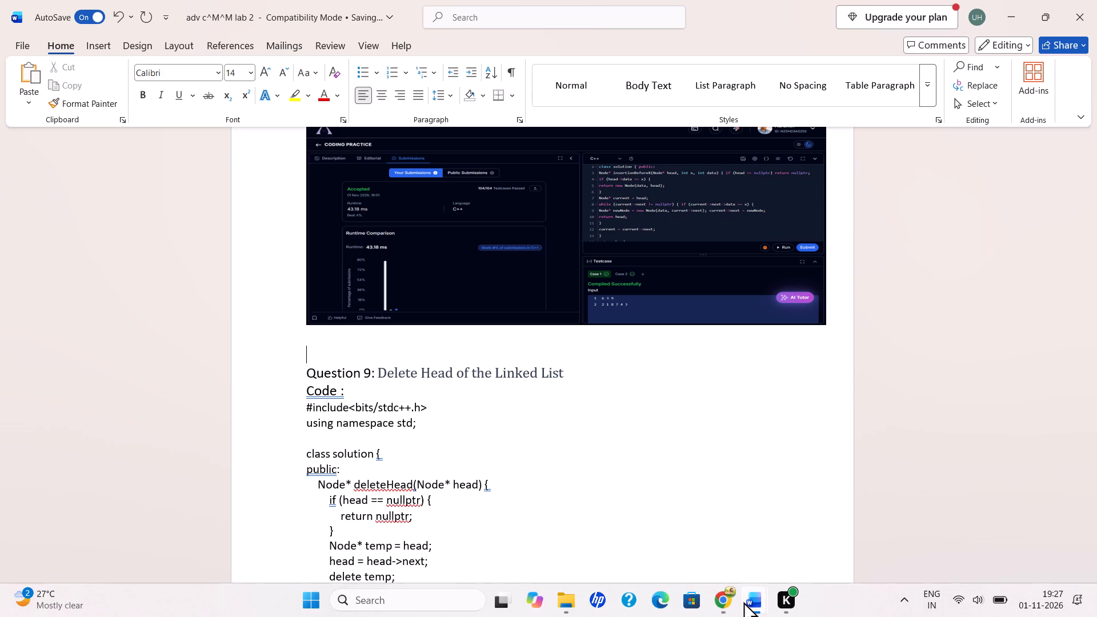
pyautogui.click(834, 504)
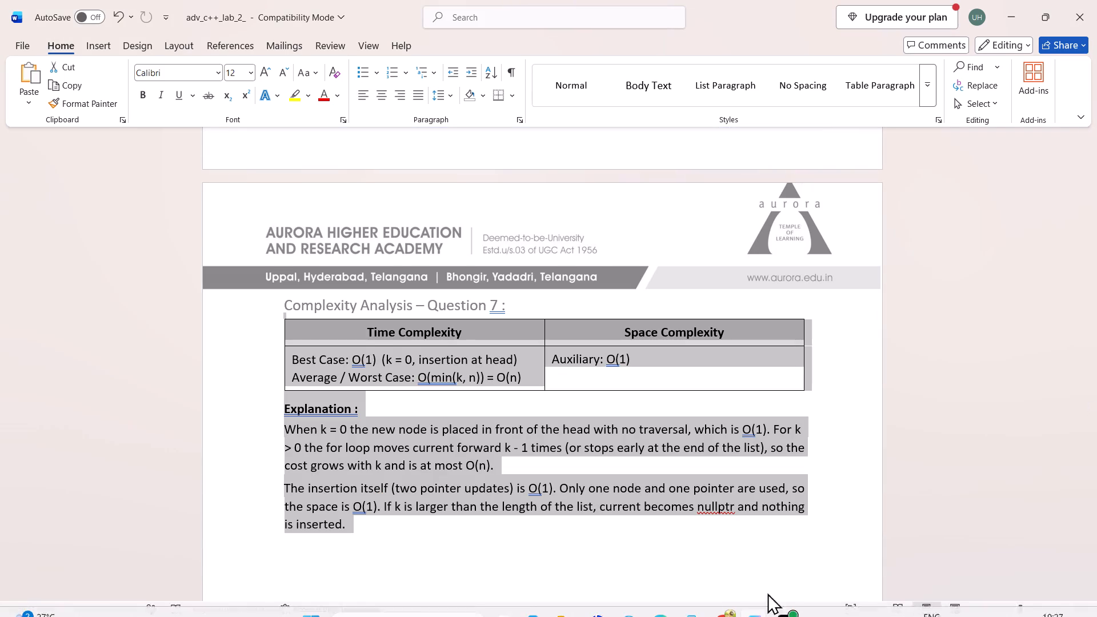
pyautogui.rightClick(454, 508)
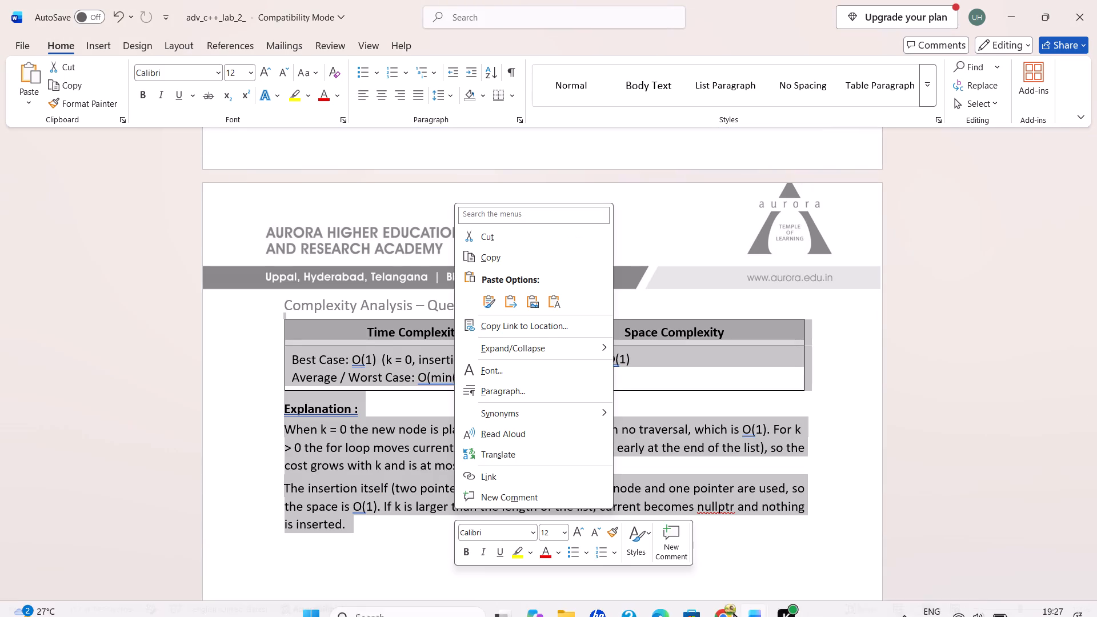
pyautogui.click(706, 530)
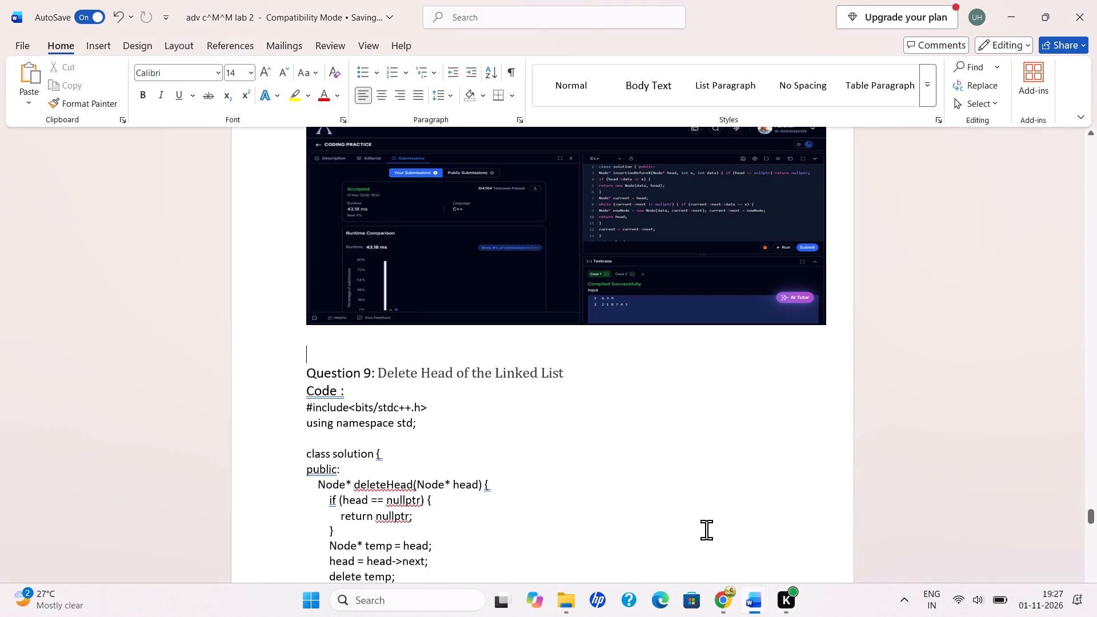
# Review the Question 7 complexity section and the Question 8 content down to the Question 9 heading.
pyautogui.scroll(6, 706, 530)
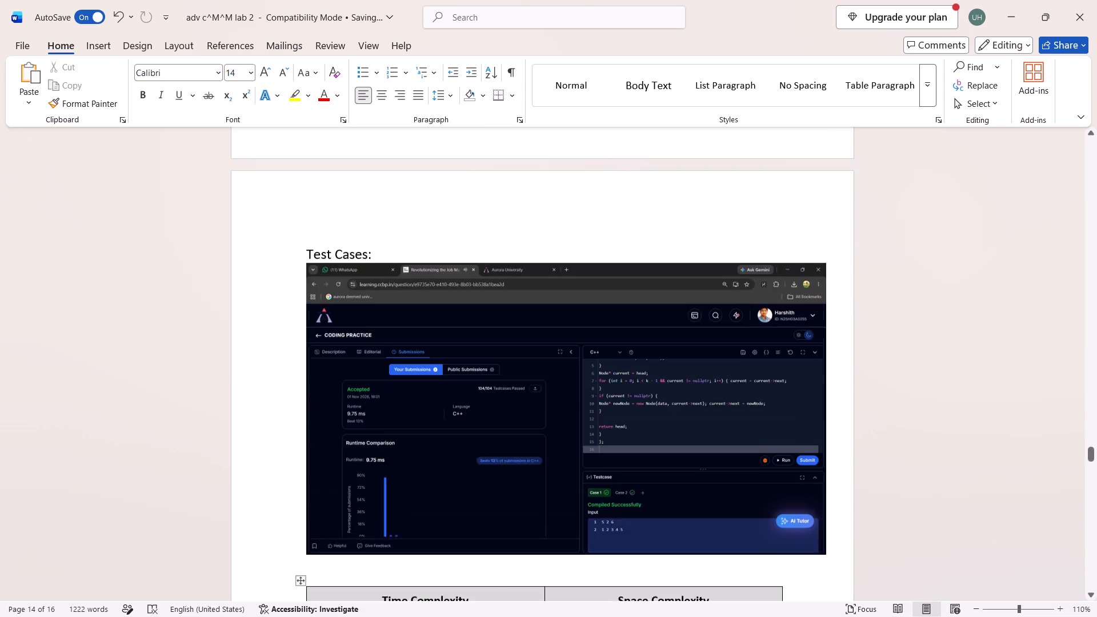
pyautogui.scroll(-4, 706, 530)
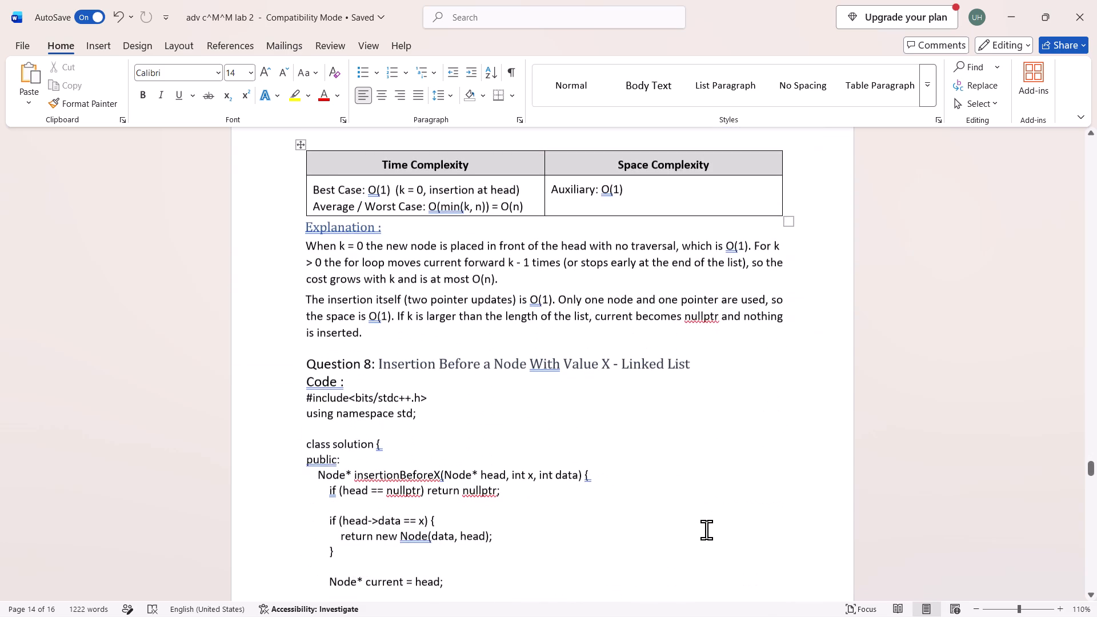
pyautogui.scroll(-5, 706, 530)
pyautogui.scroll(3, 706, 530)
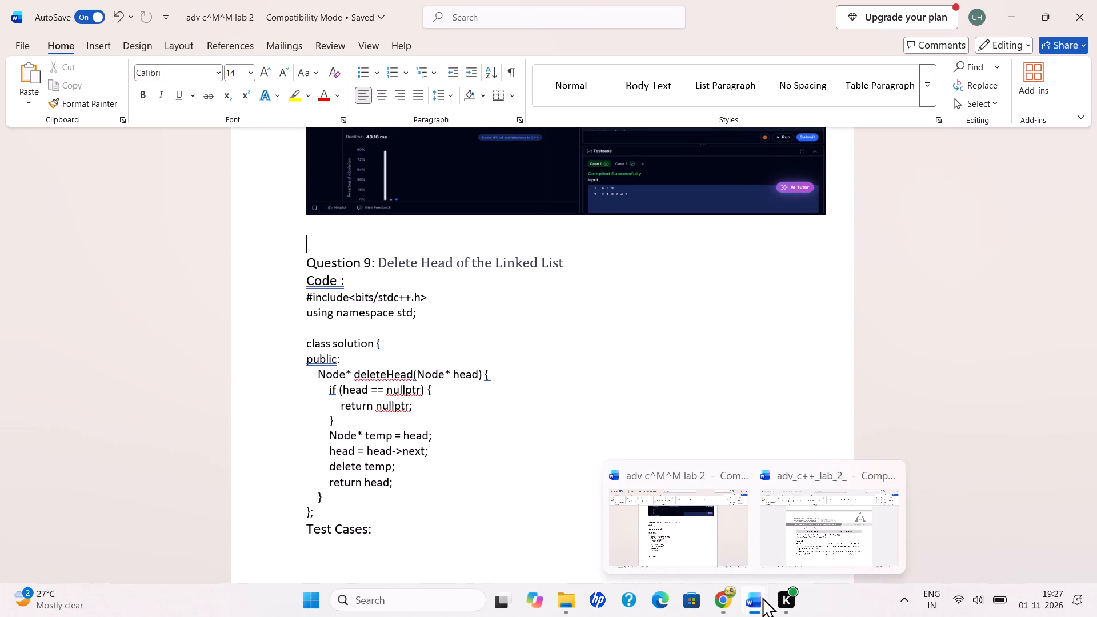
# Copy Question 8's complexity table and explanation from adv_c++_lab_2_ and paste them below Question 8's screenshot in adv c^M^M lab 2.
pyautogui.click(779, 533)
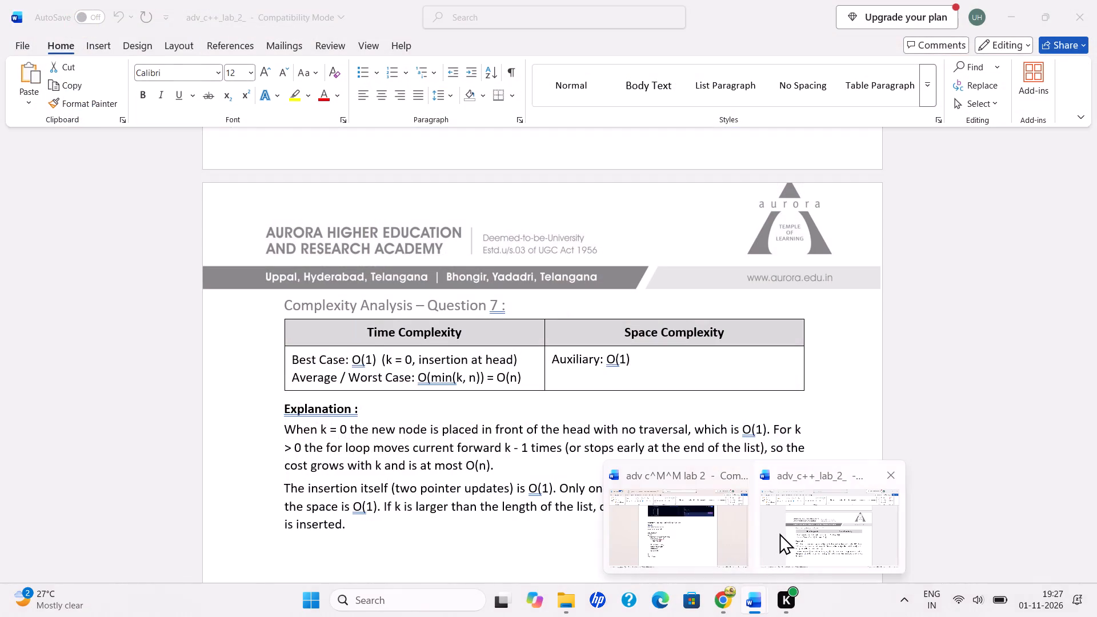
pyautogui.scroll(-3, 645, 488)
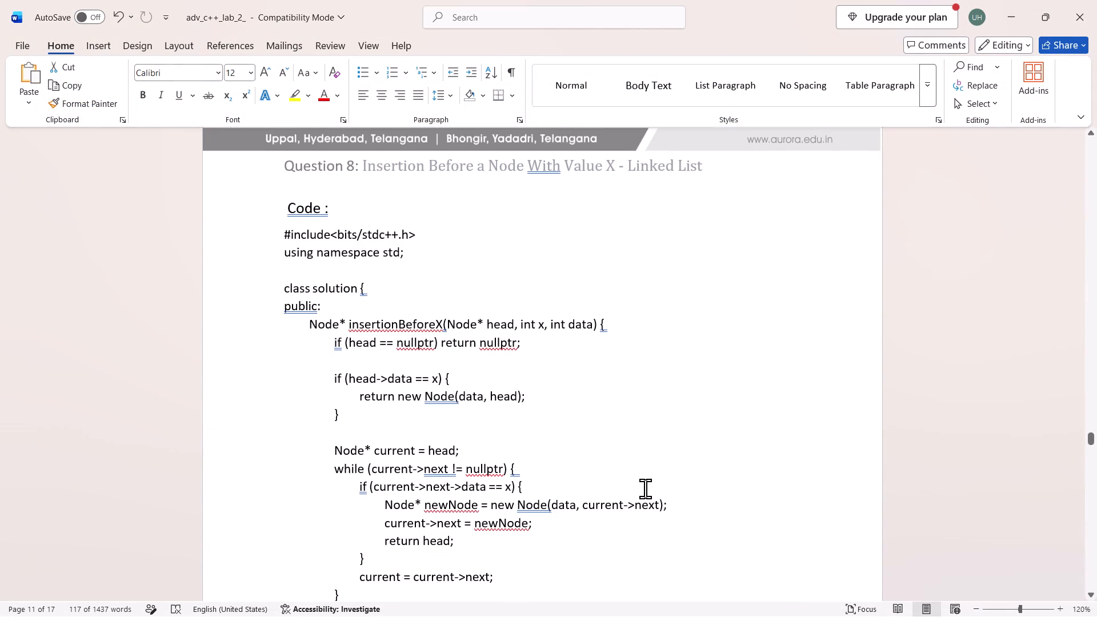
pyautogui.scroll(-3, 636, 432)
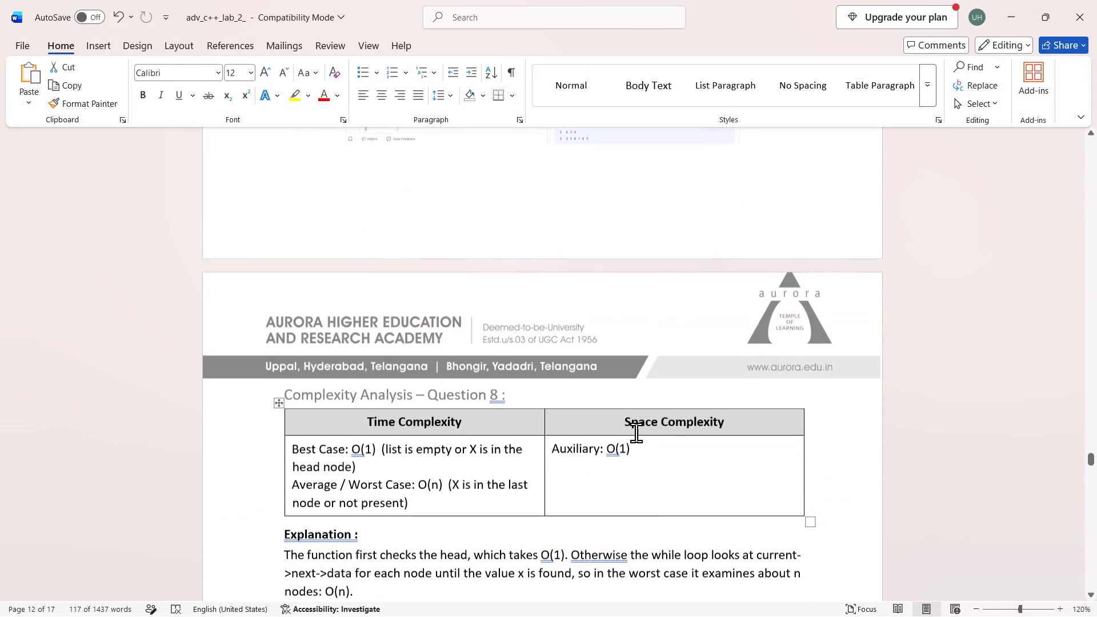
pyautogui.scroll(-1, 636, 432)
pyautogui.moveTo(722, 513); pyautogui.dragTo(289, 294)
pyautogui.hotkey('ctrl', 'c')
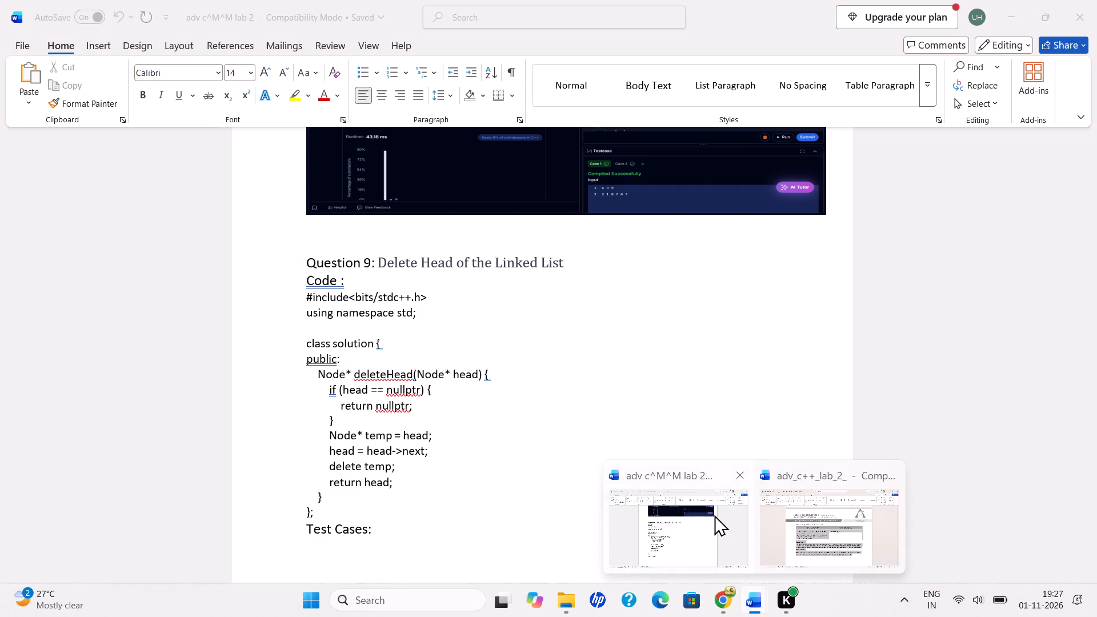
pyautogui.click(714, 515)
pyautogui.hotkey('ctrl', 'v')
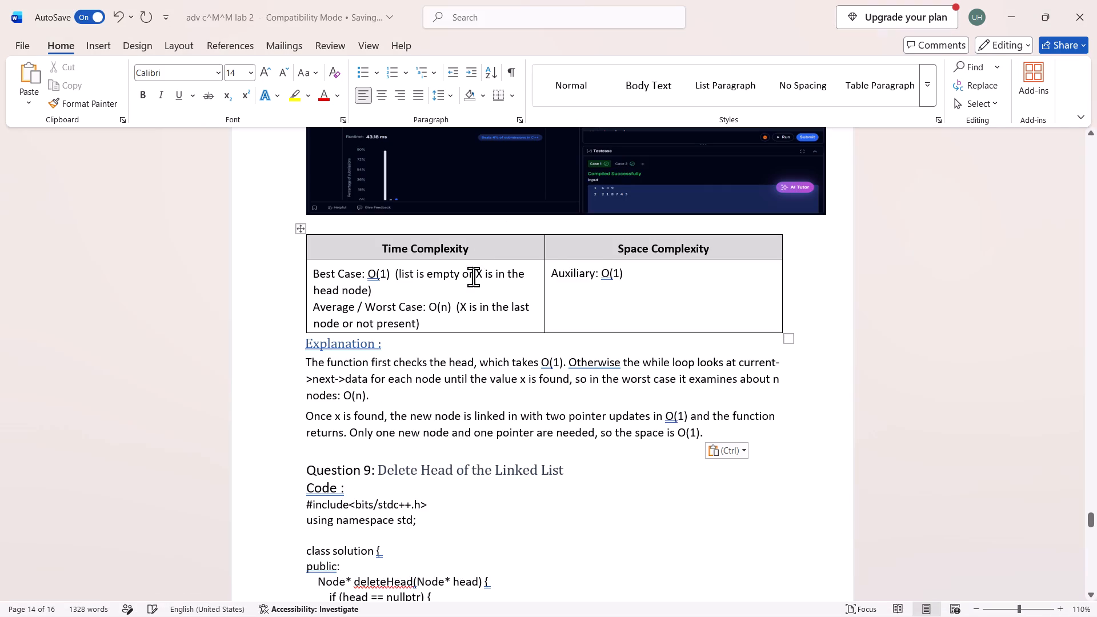
# Insert four line breaks after the Question 9 screenshot in adv c^M^M lab 2.
pyautogui.scroll(-5, 457, 290)
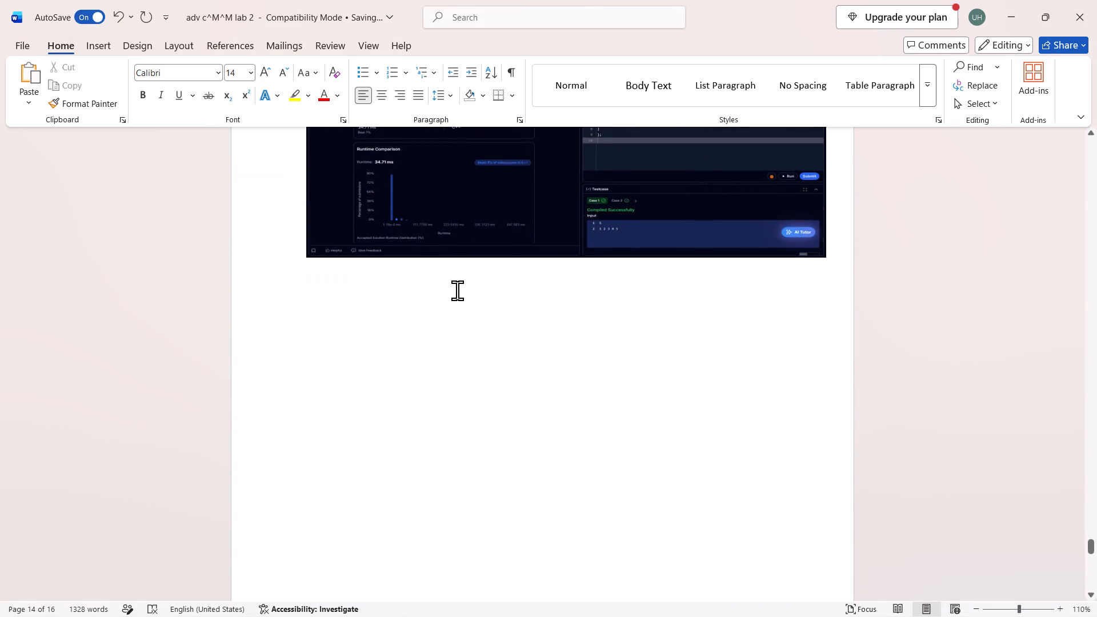
pyautogui.click(858, 226)
pyautogui.press('Return')
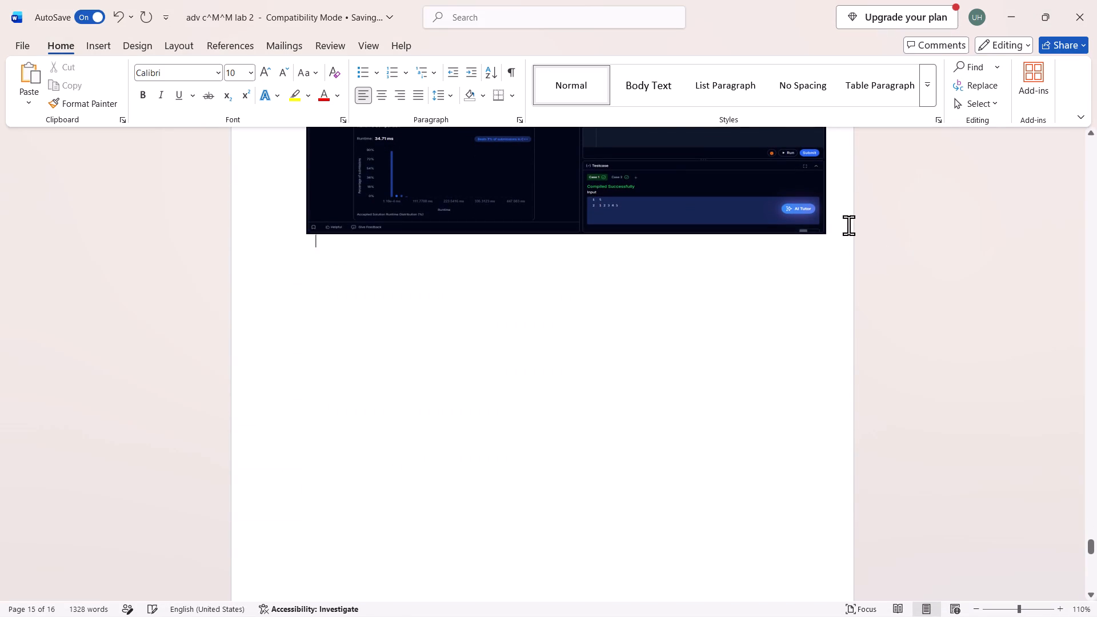
pyautogui.press('Return')
pyautogui.press('Return')
pyautogui.press('Return')
pyautogui.scroll(-3, 848, 225)
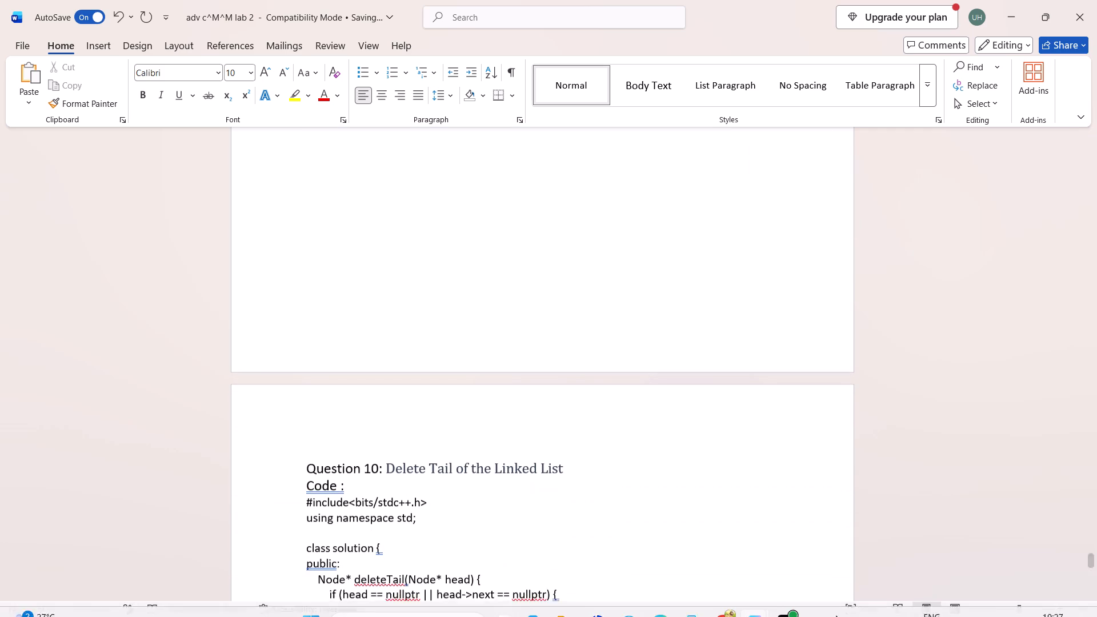
# Copy Question 9's complexity table and explanation from adv_c++_lab_2_ and paste them below Question 9's screenshot in adv c^M^M lab 2.
pyautogui.click(811, 533)
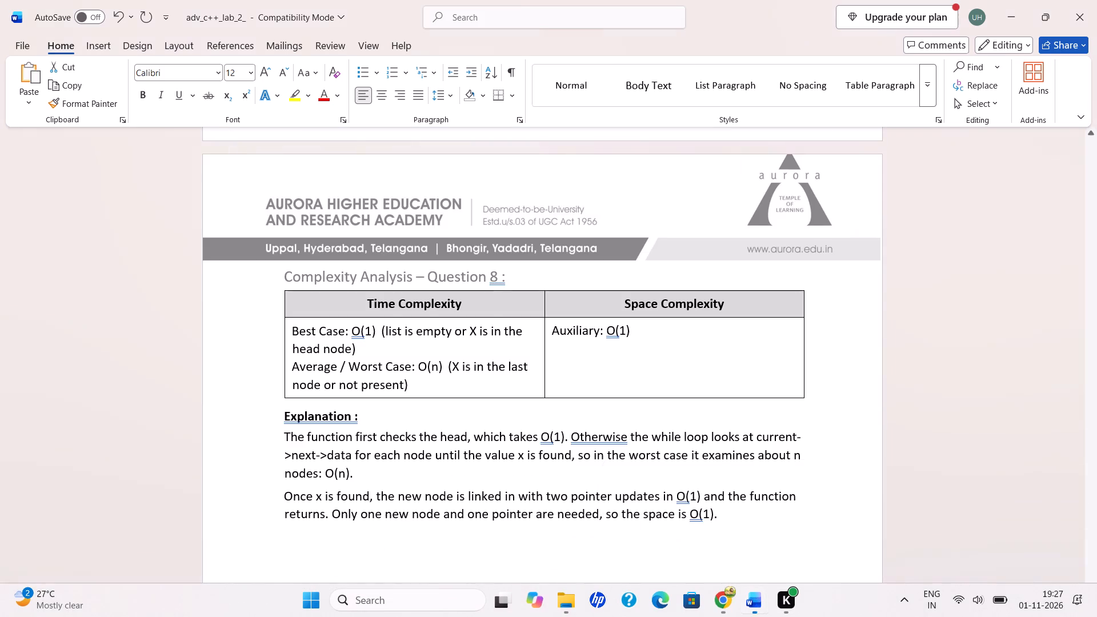
pyautogui.scroll(-8, 811, 533)
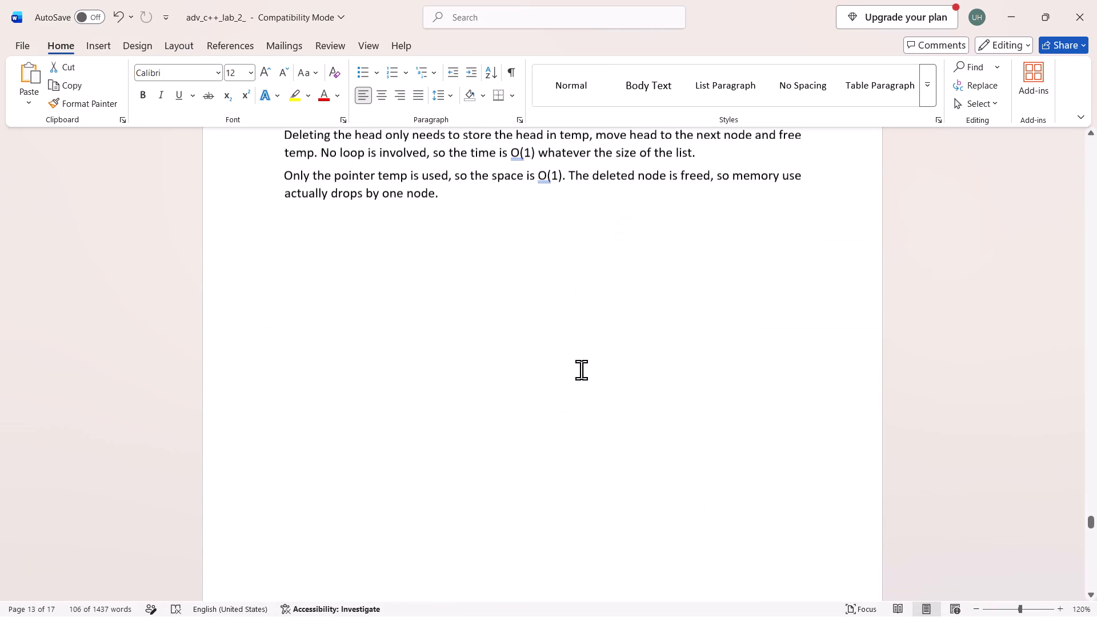
pyautogui.moveTo(501, 212); pyautogui.dragTo(276, 303)
pyautogui.hotkey('ctrl', 'c')
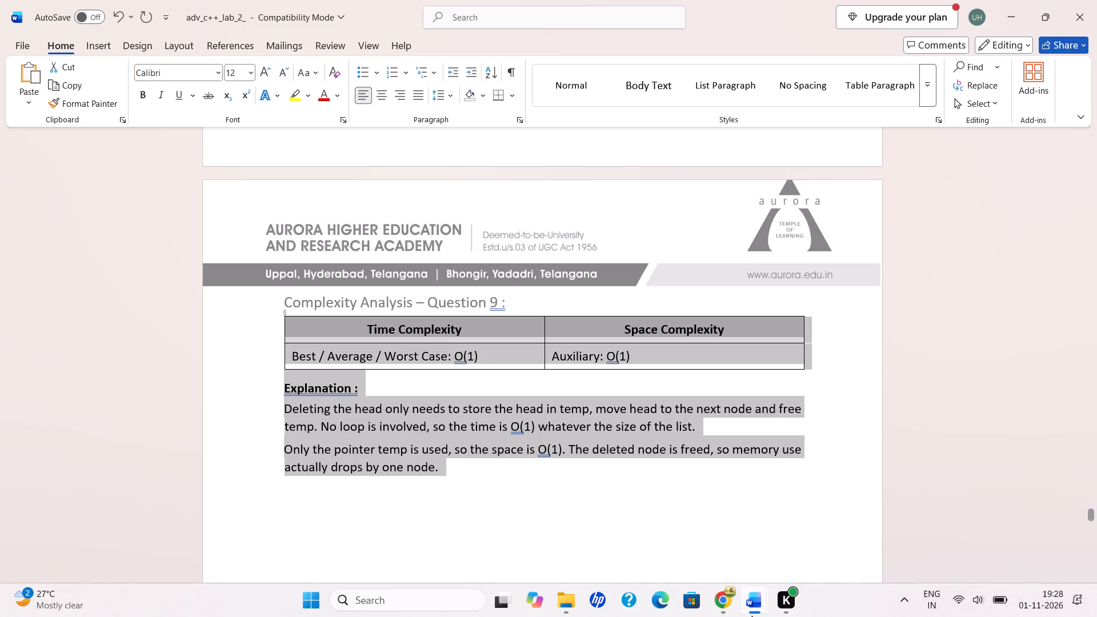
pyautogui.click(699, 543)
pyautogui.hotkey('ctrl', 'v')
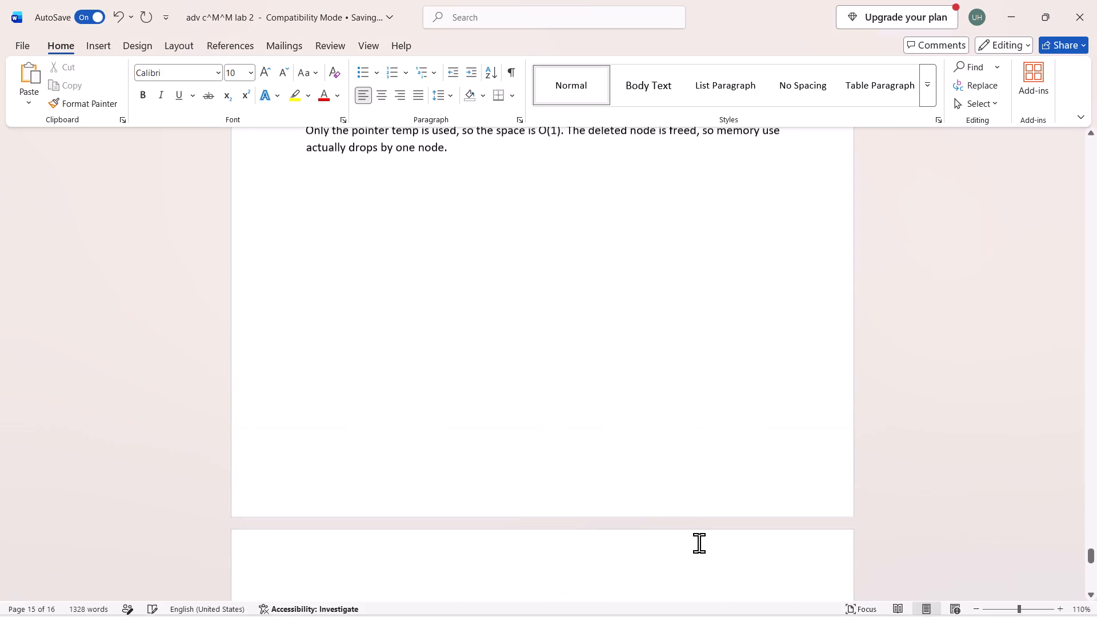
# Insert five line breaks after the Question 10 screenshot in adv c^M^M lab 2.
pyautogui.scroll(-3, 699, 543)
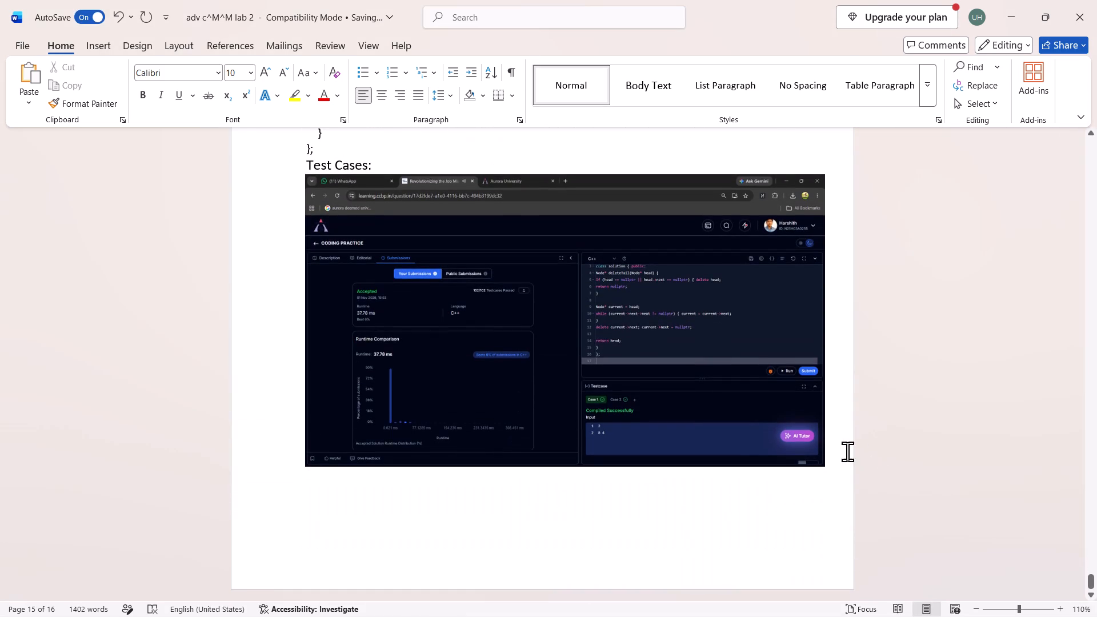
pyautogui.click(843, 452)
pyautogui.press('Return')
pyautogui.press('Return')
pyautogui.press('Return')
pyautogui.press('Return')
pyautogui.press('Return')
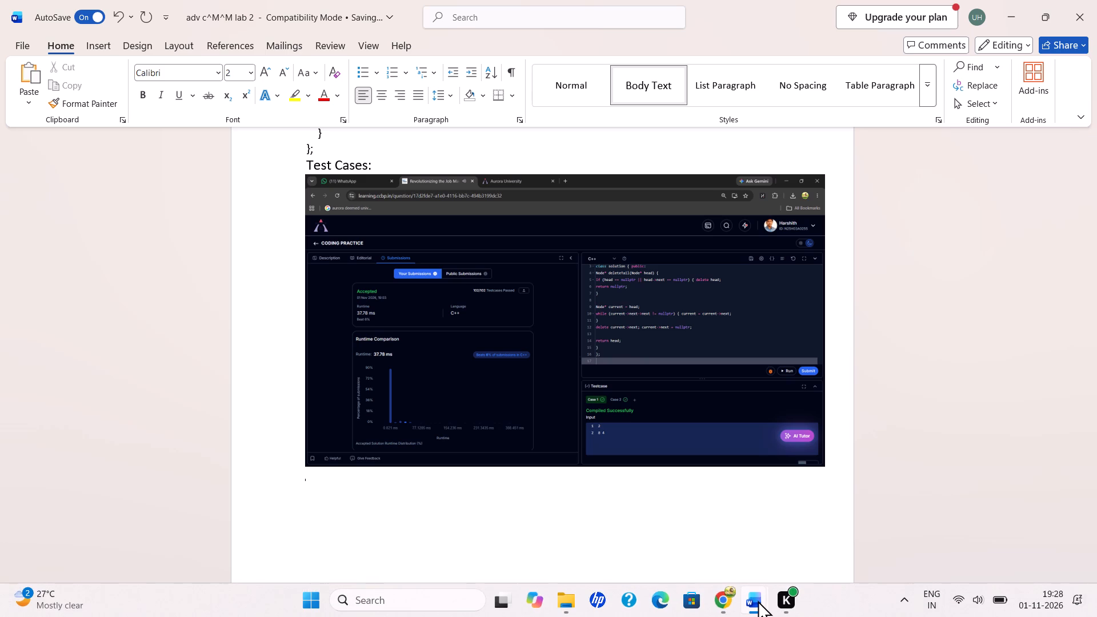
# Copy Question 10's complexity table and explanation from adv_c++_lab_2_ and paste them below Question 10's screenshot in adv c^M^M lab 2.
pyautogui.click(852, 537)
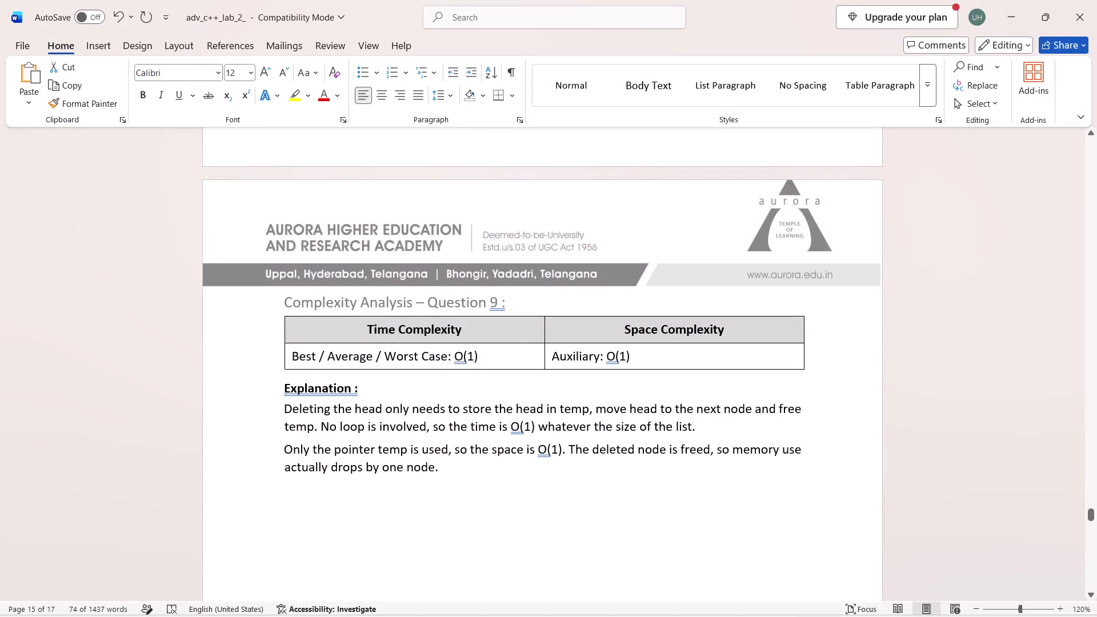
pyautogui.scroll(-6, 674, 485)
pyautogui.scroll(2, 588, 432)
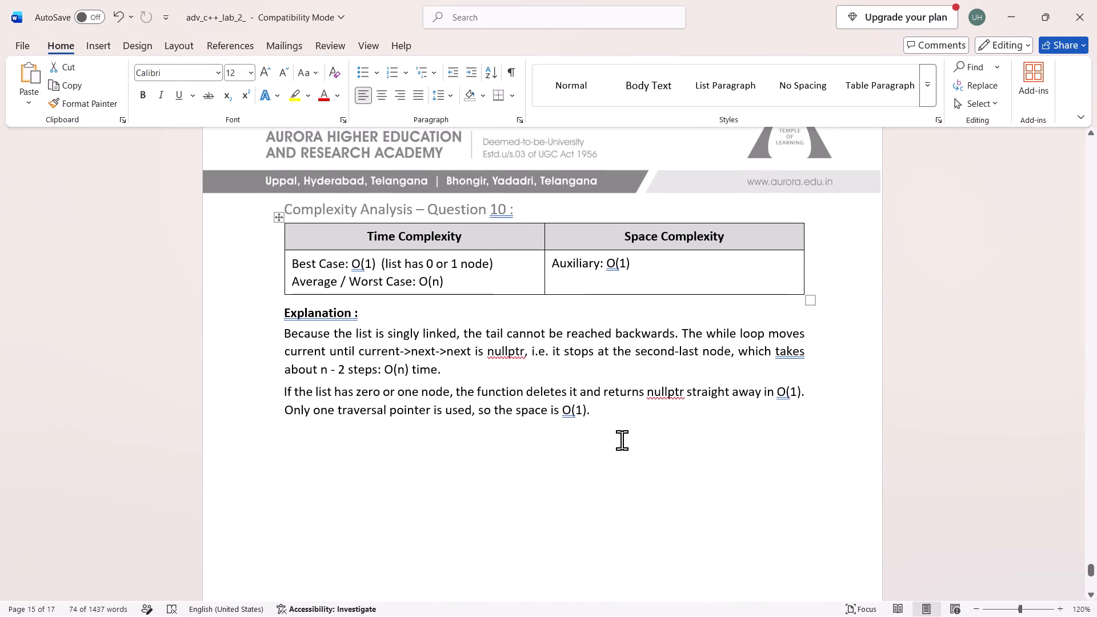
pyautogui.moveTo(635, 423); pyautogui.dragTo(290, 214)
pyautogui.hotkey('ctrl', 'c')
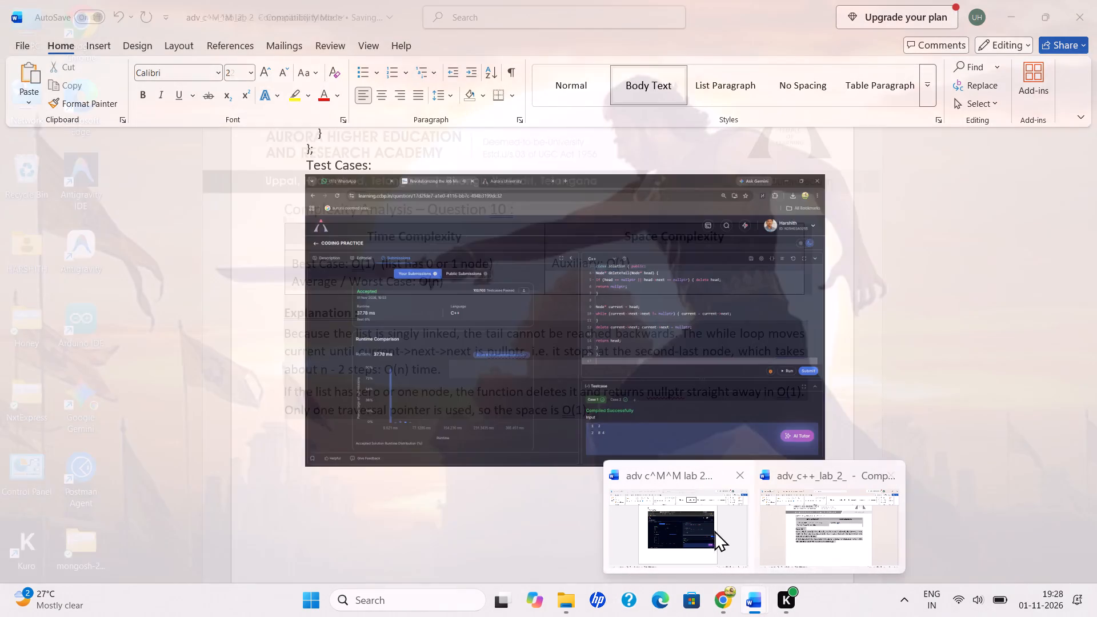
pyautogui.click(712, 530)
pyautogui.hotkey('ctrl', 'v')
pyautogui.scroll(-1, 712, 530)
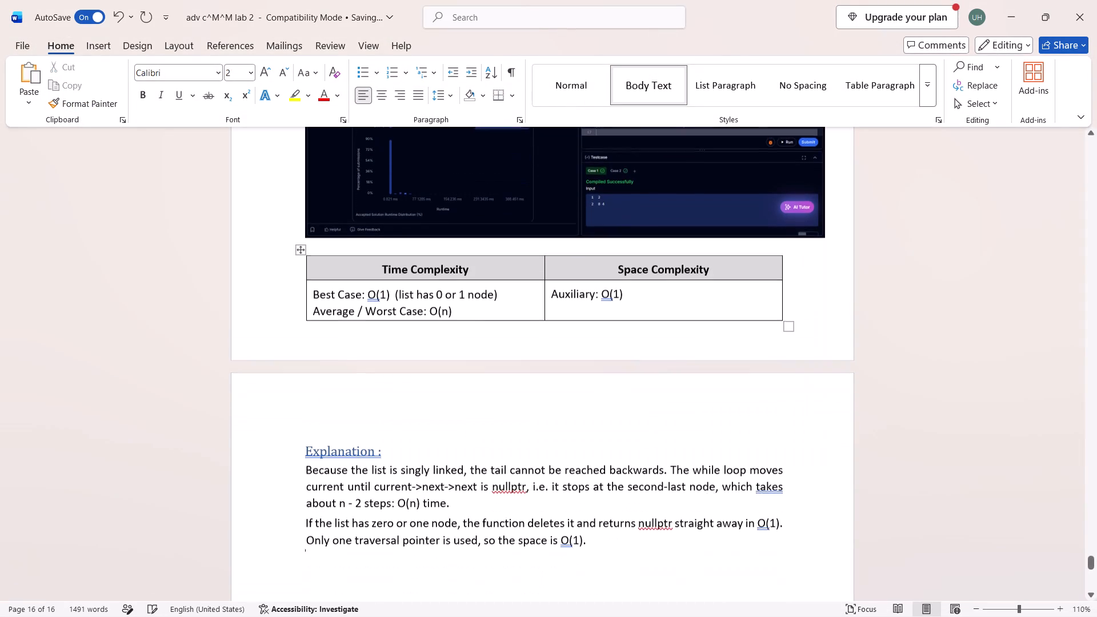
pyautogui.scroll(-1, 712, 530)
# Review the start of adv c^M^M lab 2 and how Question 1's complexity section is headed.
pyautogui.scroll(14, 712, 530)
pyautogui.scroll(17, 712, 530)
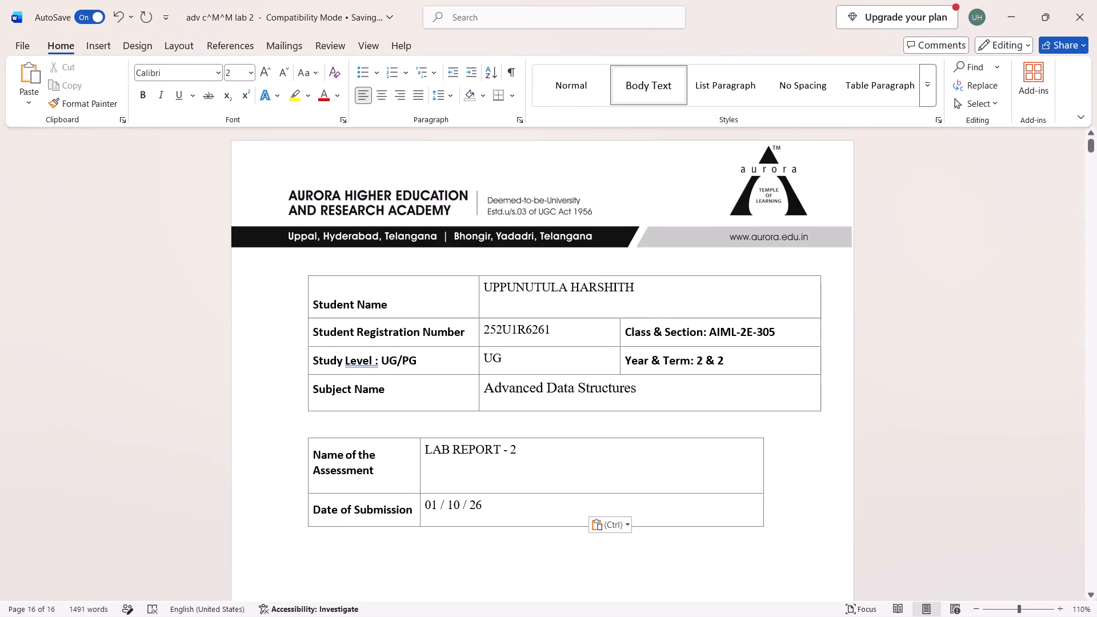
pyautogui.scroll(-5, 691, 374)
pyautogui.hscroll(1, 691, 374)
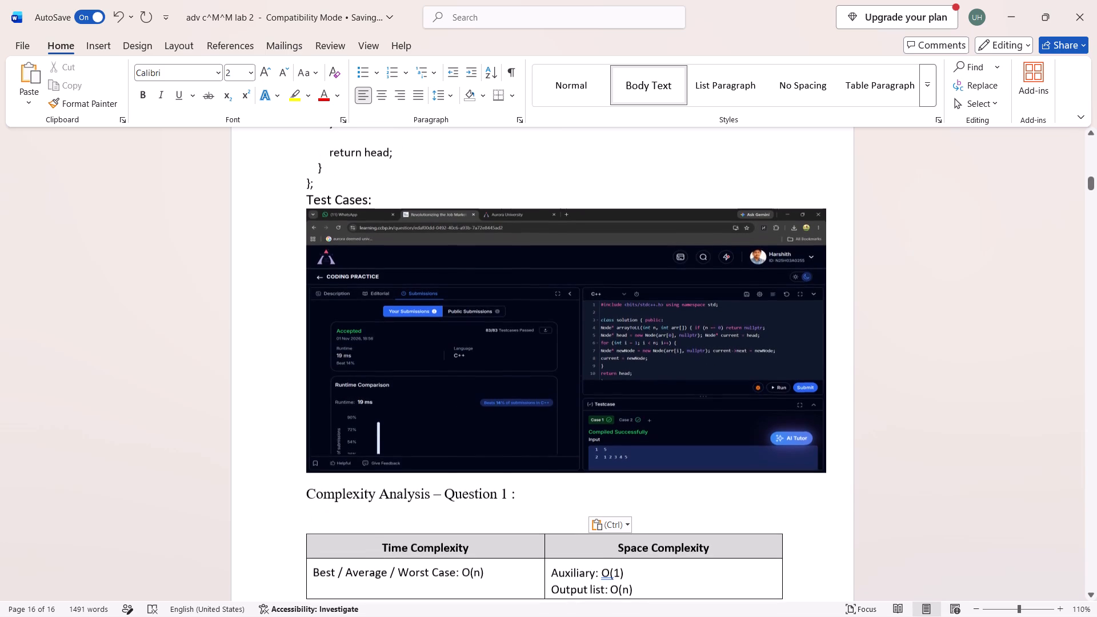
pyautogui.hscroll(2, 691, 374)
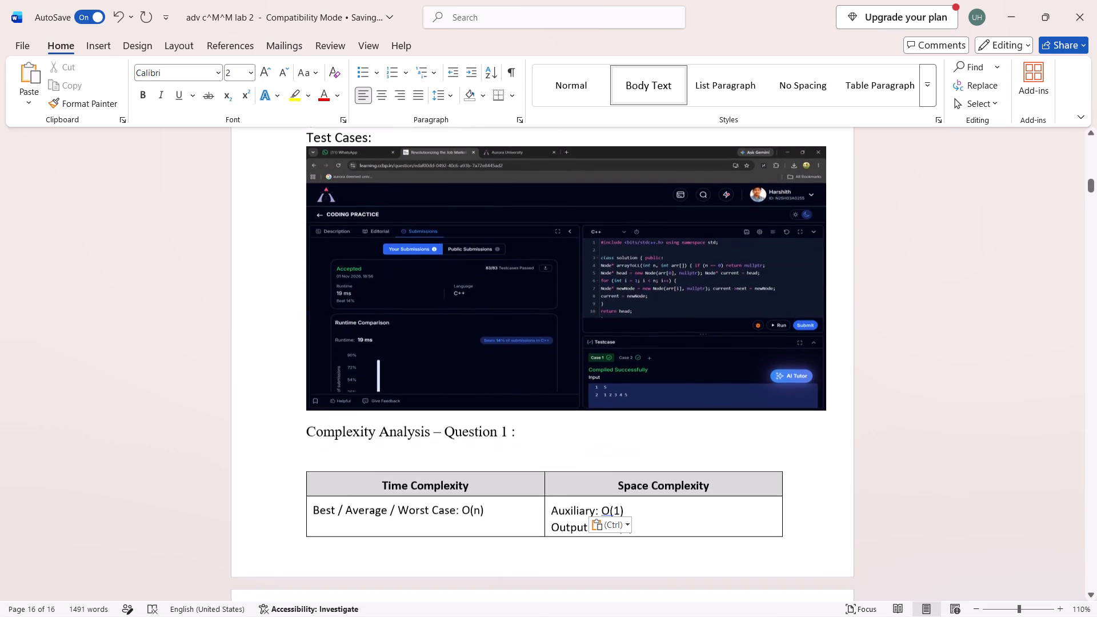
# Copy Question 1's "Complexity Analysis – Question 1 :" heading and paste it on a new line between Question 3's screenshot and complexity table.
pyautogui.moveTo(532, 432); pyautogui.dragTo(296, 430)
pyautogui.hotkey('ctrl', 'c')
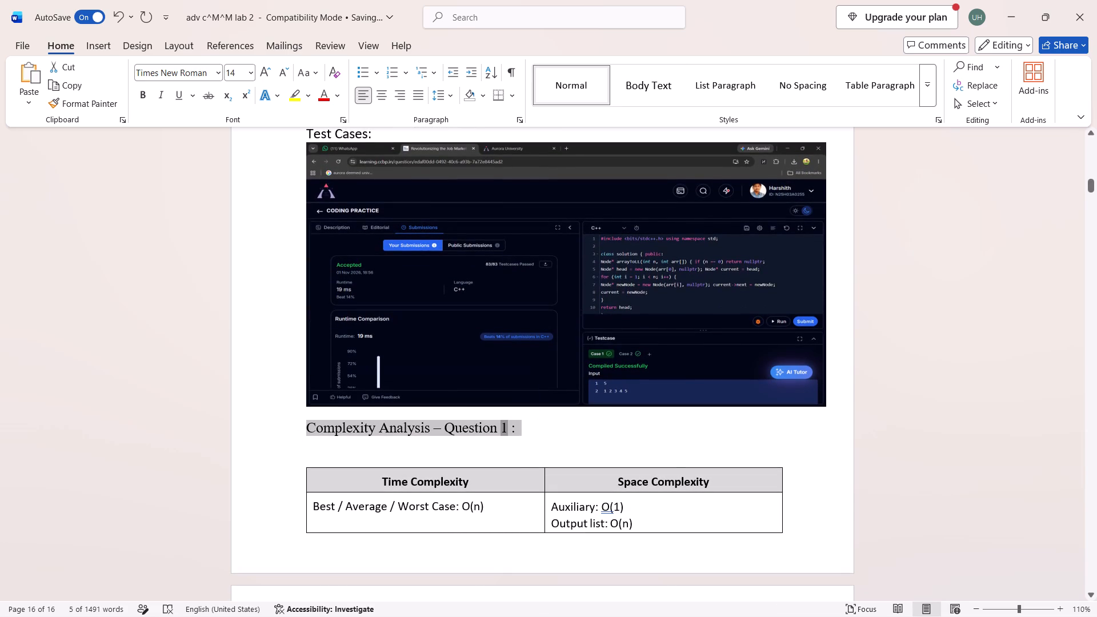
pyautogui.scroll(-8, 296, 430)
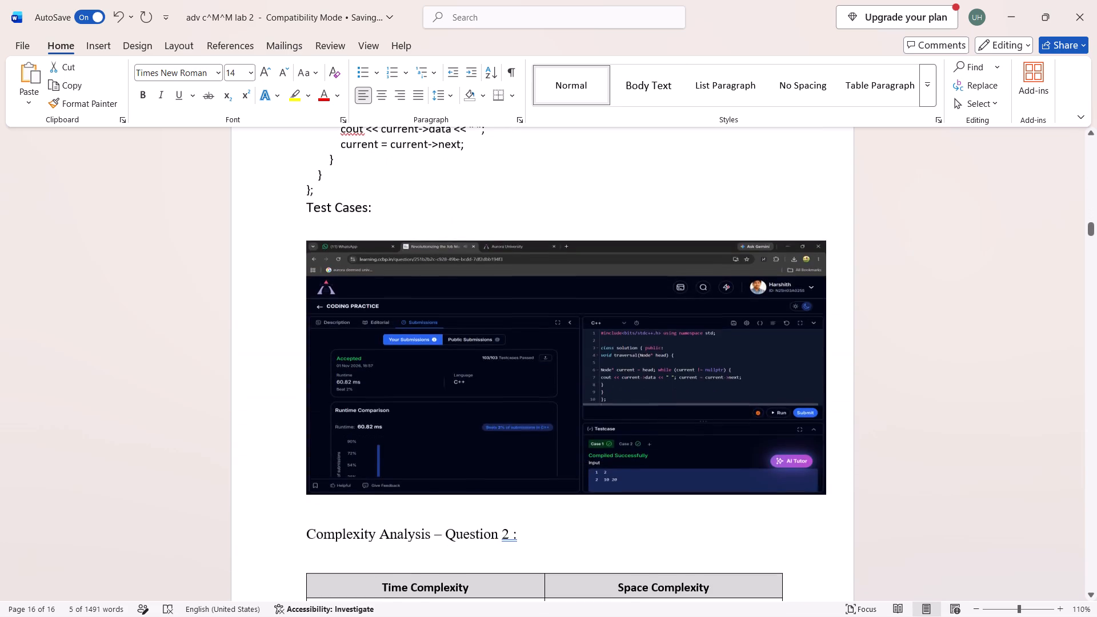
pyautogui.scroll(-3, 296, 430)
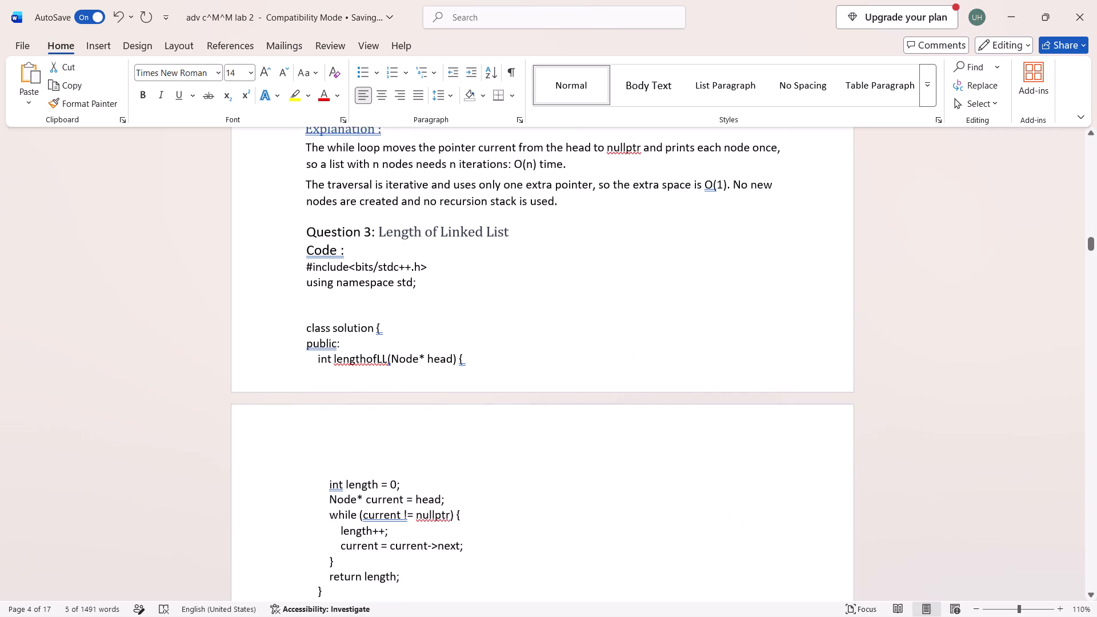
pyautogui.scroll(-2, 296, 430)
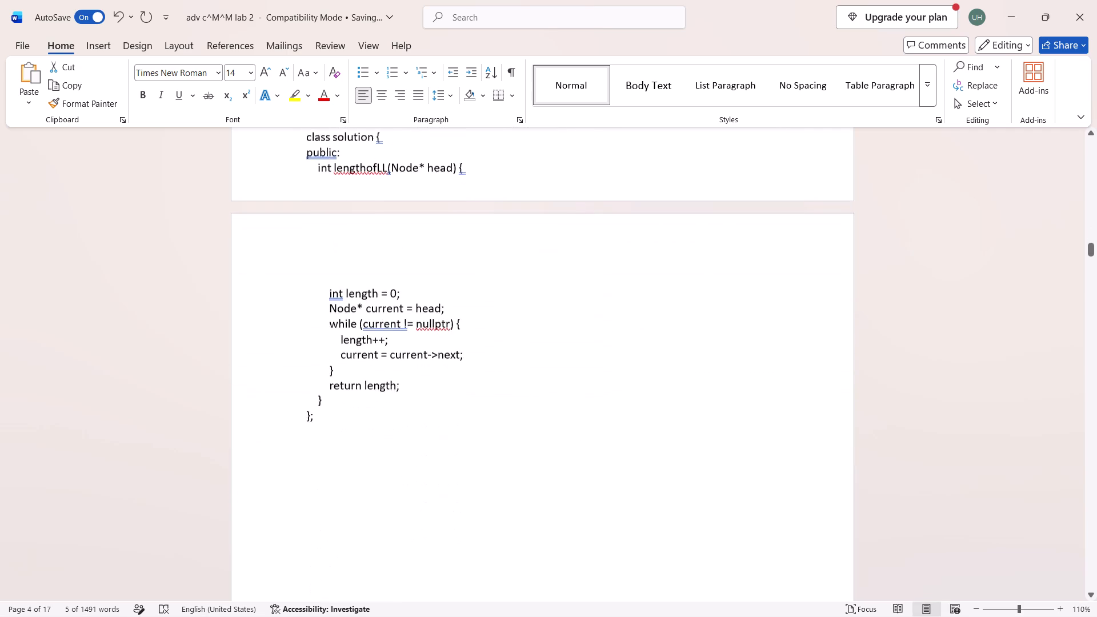
pyautogui.scroll(-3, 296, 430)
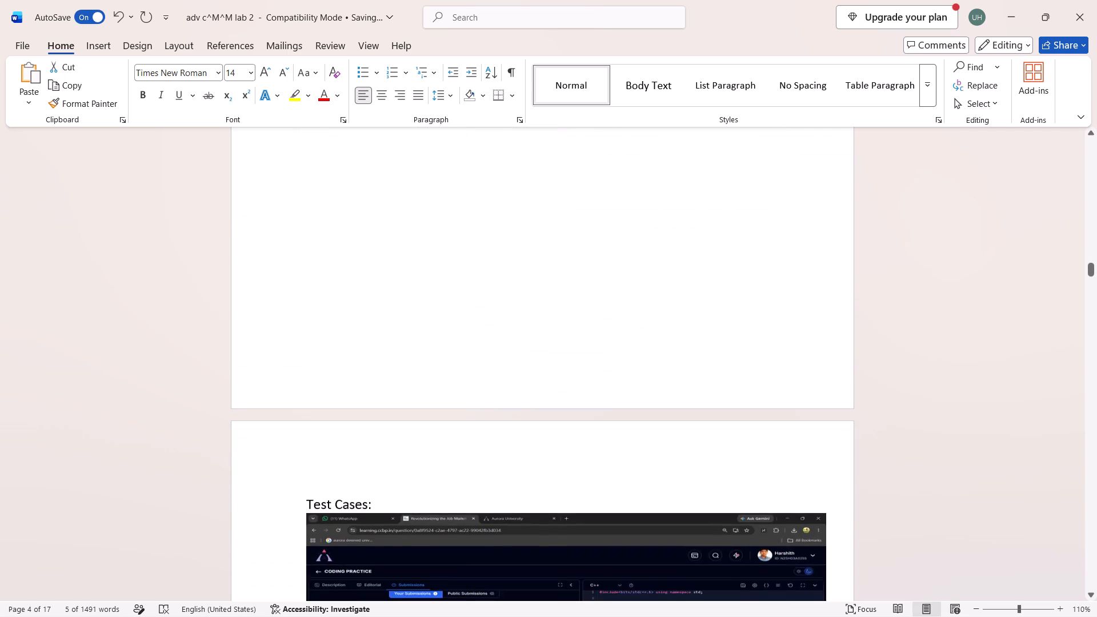
pyautogui.scroll(-2, 296, 430)
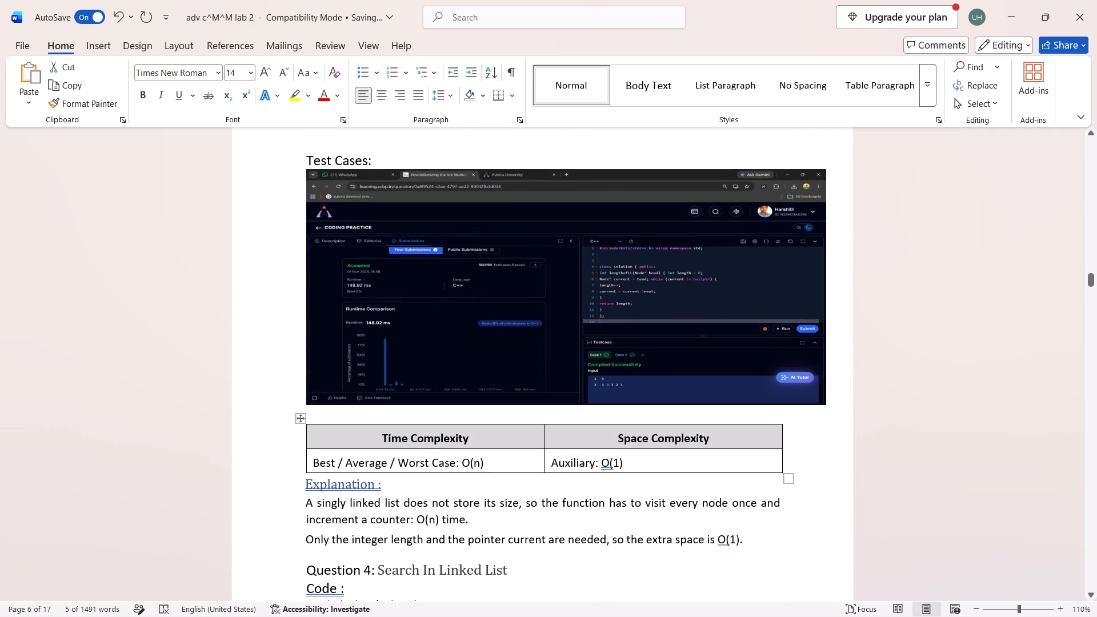
pyautogui.click(827, 399)
pyautogui.press('Return')
pyautogui.press('Return')
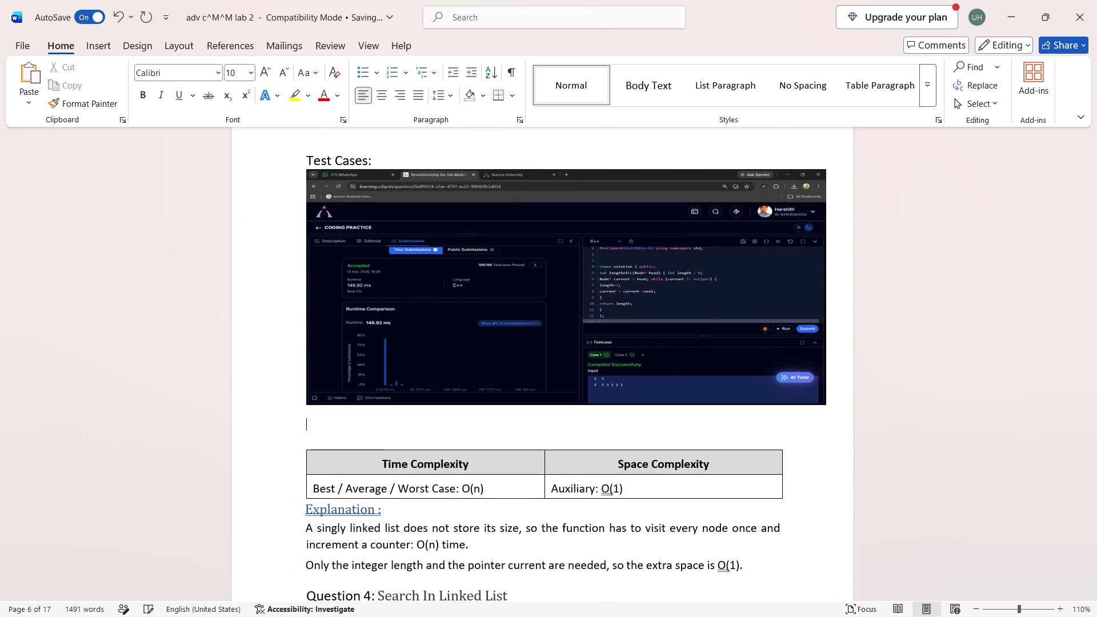
pyautogui.hotkey('ctrl', 'v')
# Change the question number in the heading pasted above Question 3's complexity table to 3.
pyautogui.press('Up')
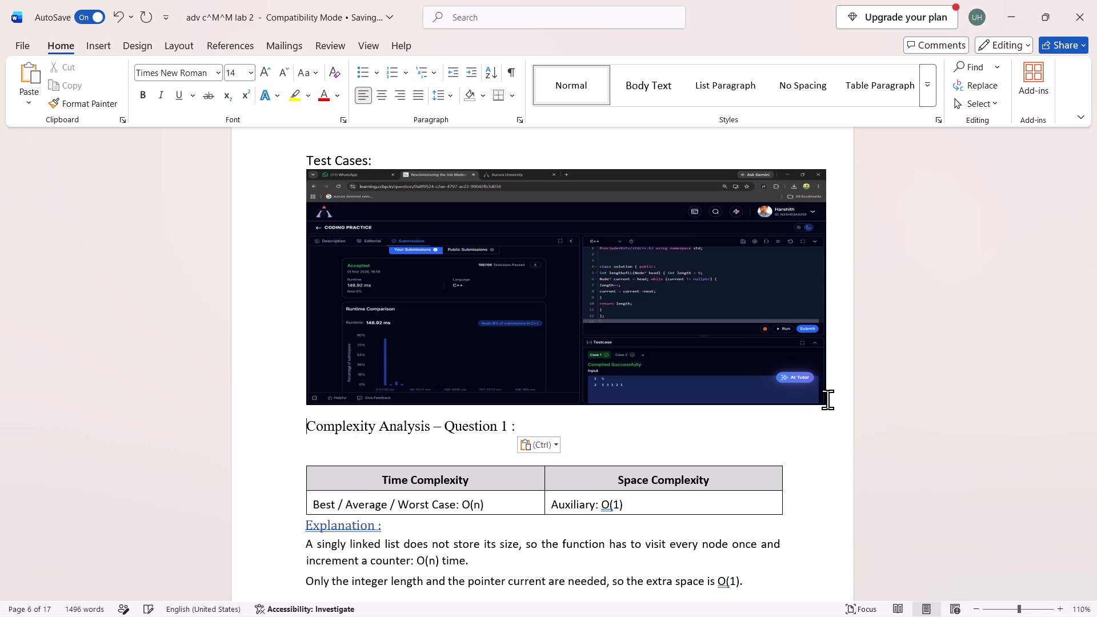
pyautogui.press('Right')
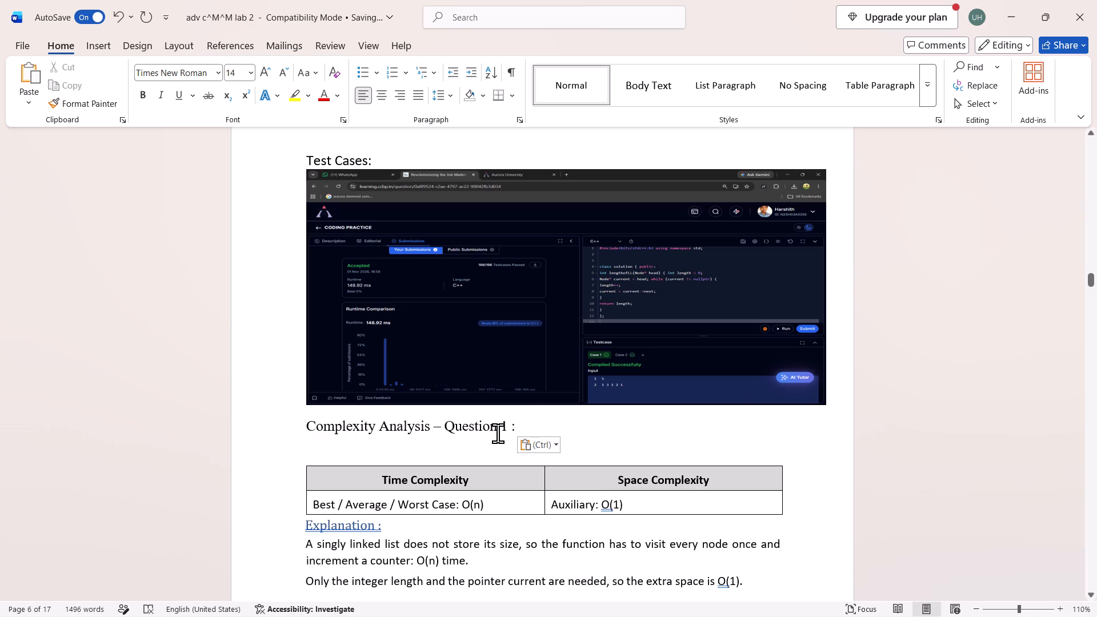
pyautogui.click(507, 426)
pyautogui.press('BackSpace')
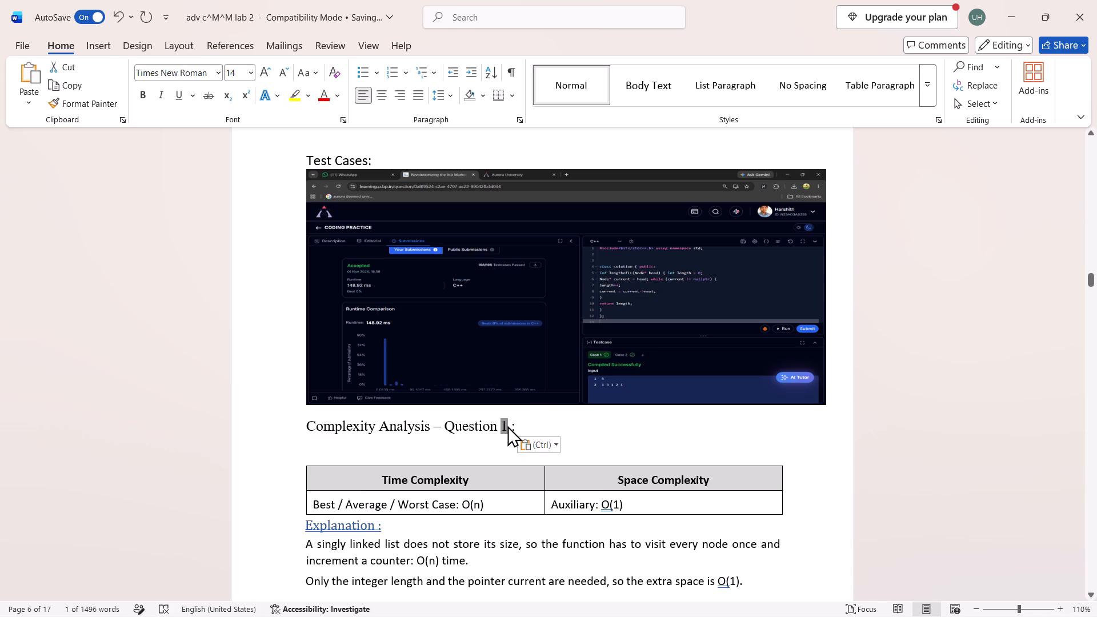
pyautogui.press('3')
# Add line breaks after Question 4's screenshot and paste the copied "Complexity Analysis" heading above its complexity table.
pyautogui.scroll(-2, 507, 426)
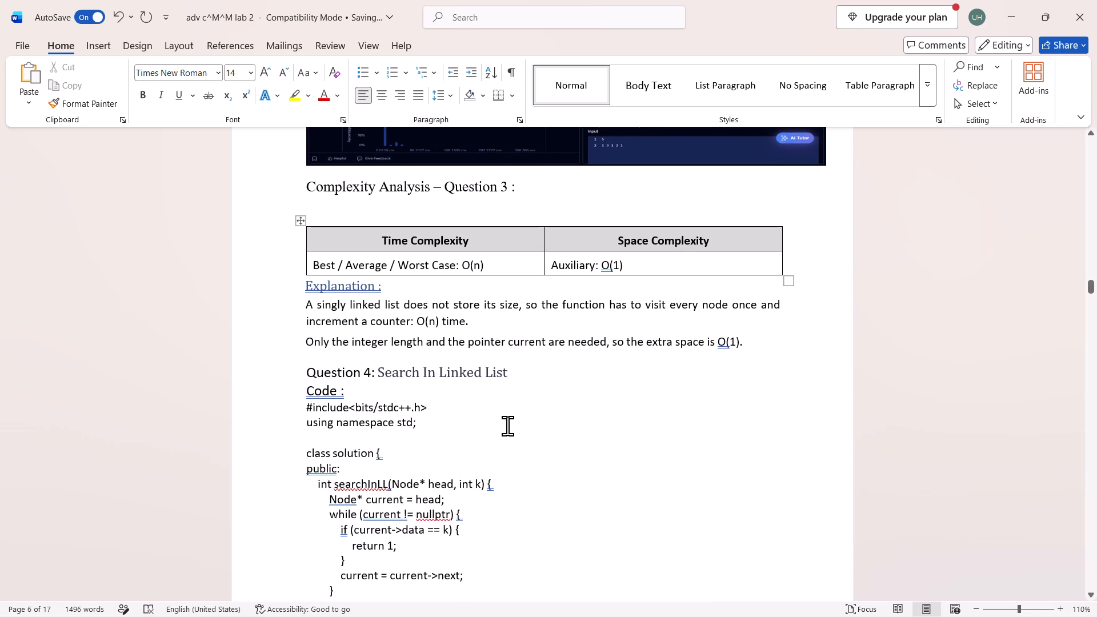
pyautogui.scroll(-1, 503, 493)
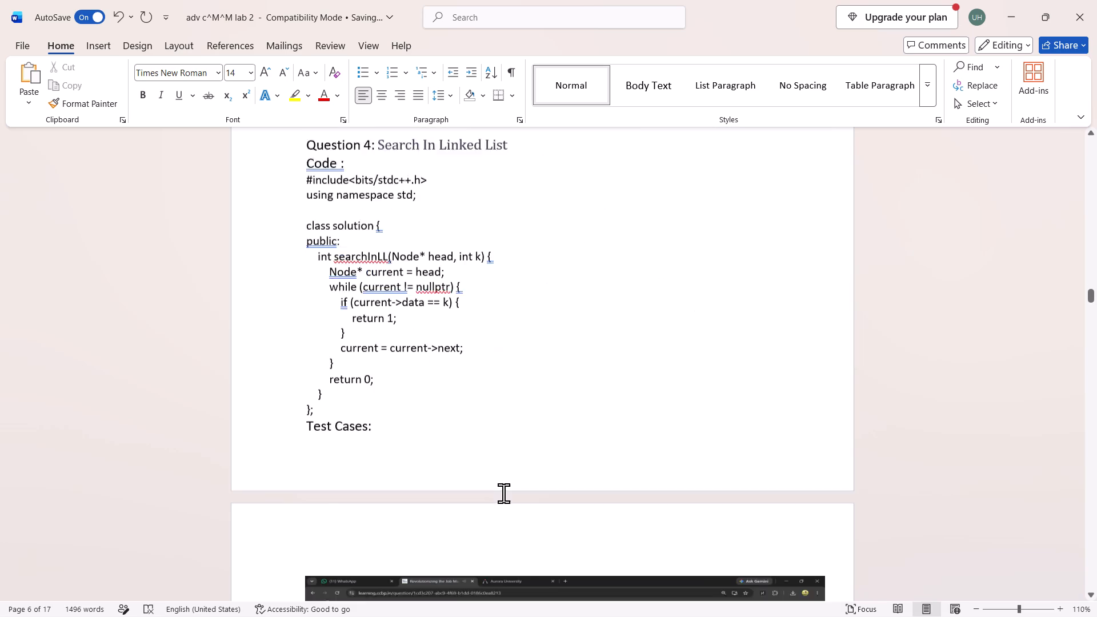
pyautogui.scroll(-2, 503, 493)
pyautogui.click(847, 303)
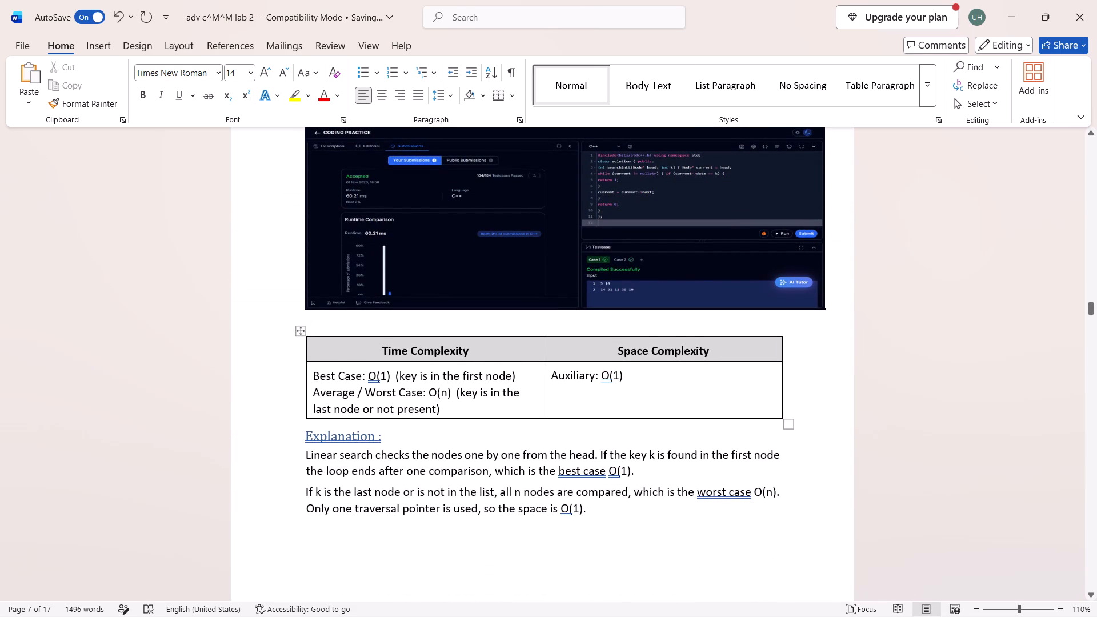
pyautogui.press('Return')
pyautogui.press('Return')
pyautogui.press('Return')
pyautogui.press('Return')
pyautogui.press('Return')
pyautogui.hotkey('ctrl', 'v')
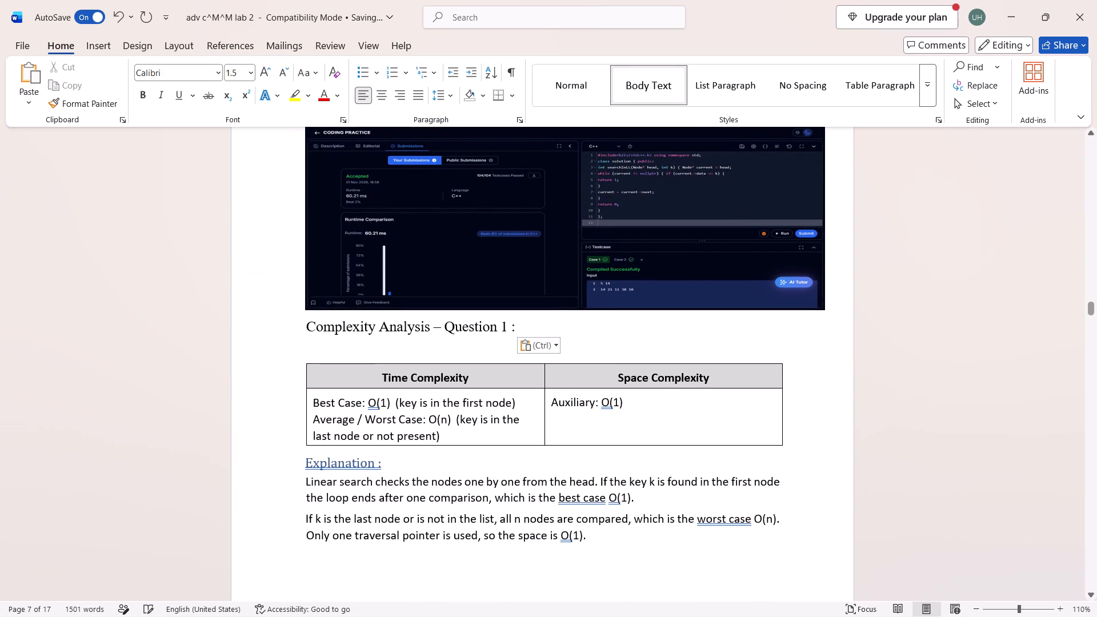
# Change the question number in the heading pasted above Question 4's complexity table to 4.
pyautogui.click(503, 324)
pyautogui.press('Right')
pyautogui.press('BackSpace')
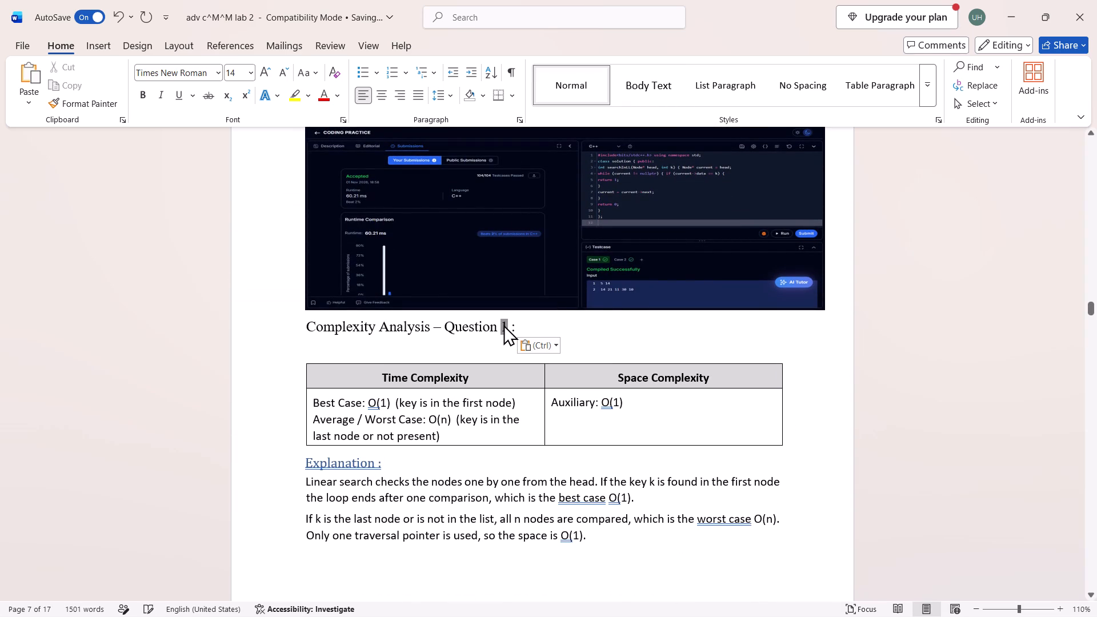
pyautogui.press('4')
# Add three line breaks after Question 5's screenshot and paste the copied "Complexity Analysis" heading above its complexity table.
pyautogui.scroll(-4, 503, 324)
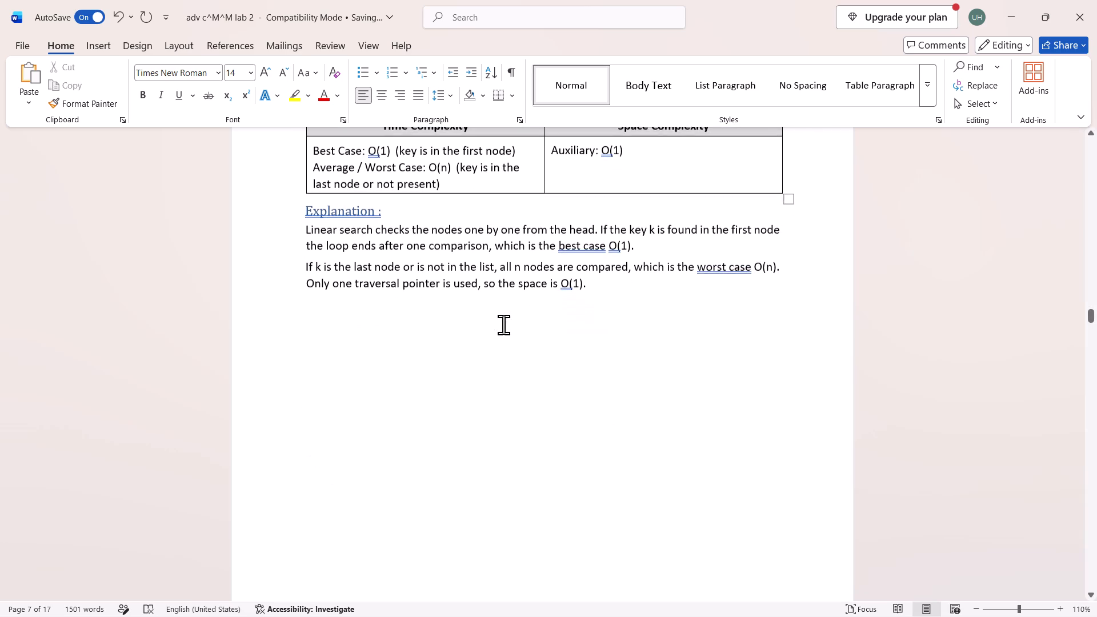
pyautogui.scroll(-6, 503, 324)
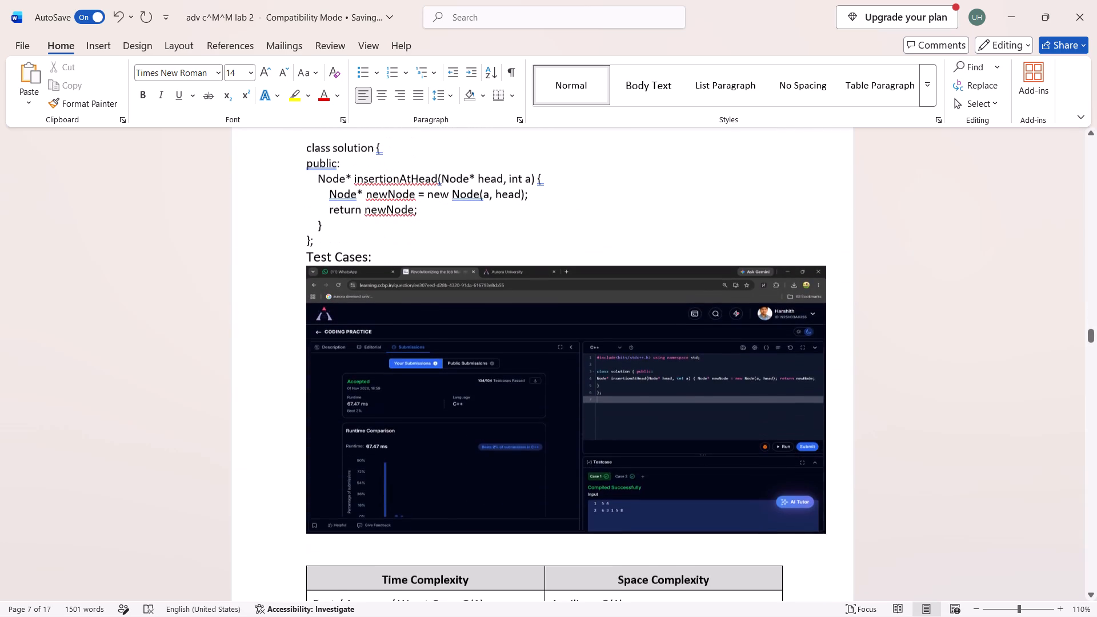
pyautogui.scroll(-1, 503, 324)
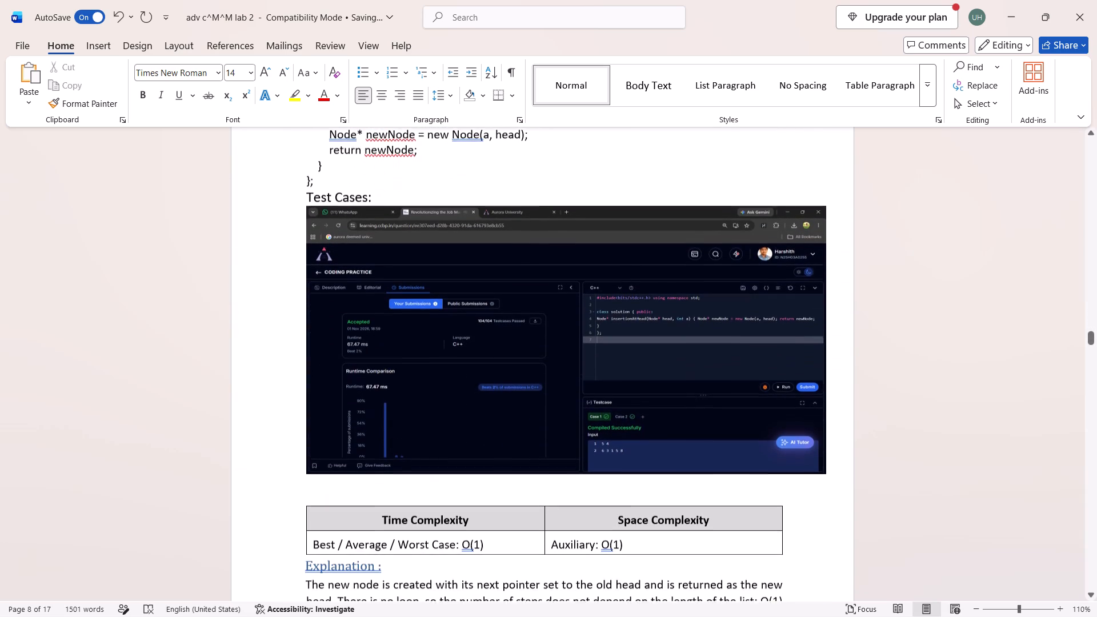
pyautogui.click(848, 443)
pyautogui.press('Return')
pyautogui.press('Return')
pyautogui.press('Return')
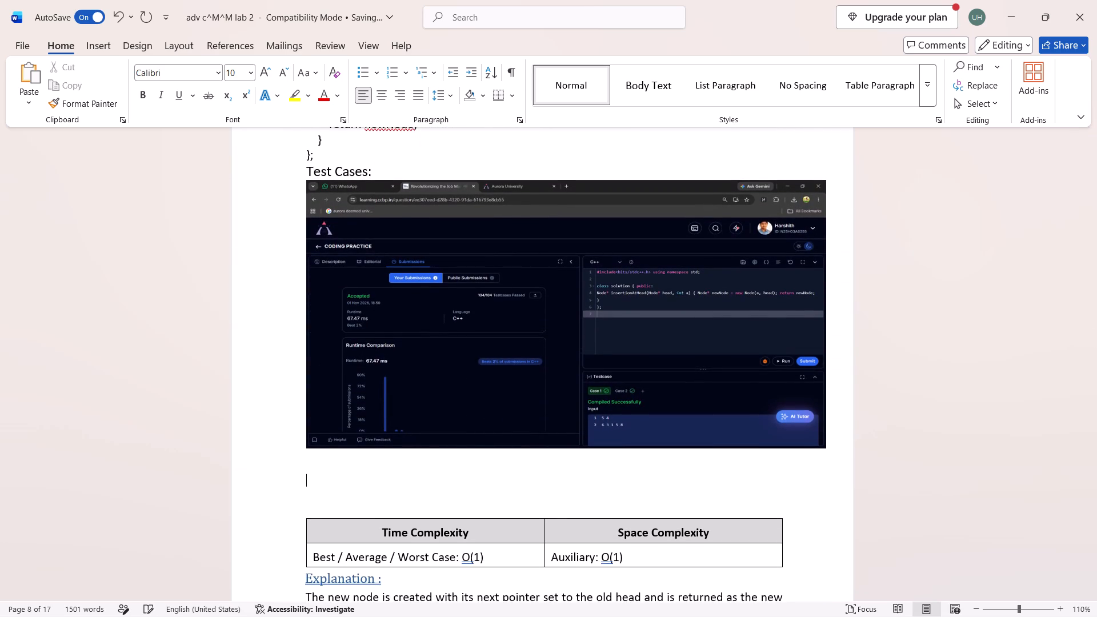
pyautogui.hotkey('ctrl', 'v')
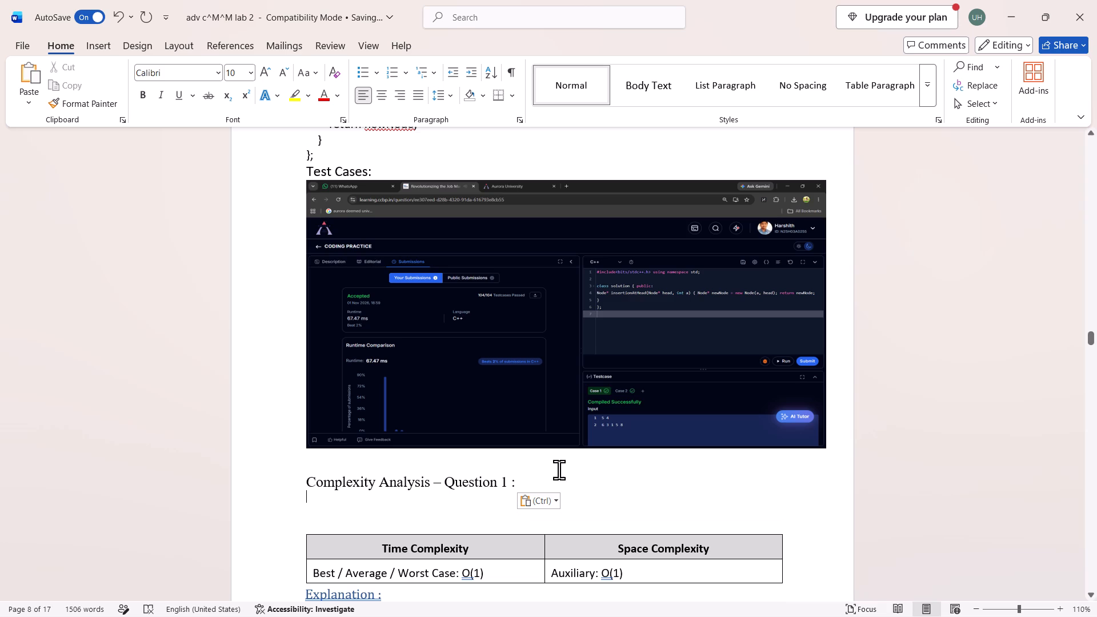
# Change the question number in the heading pasted above Question 5's complexity table to 5, keeping the space before it.
pyautogui.click(510, 483)
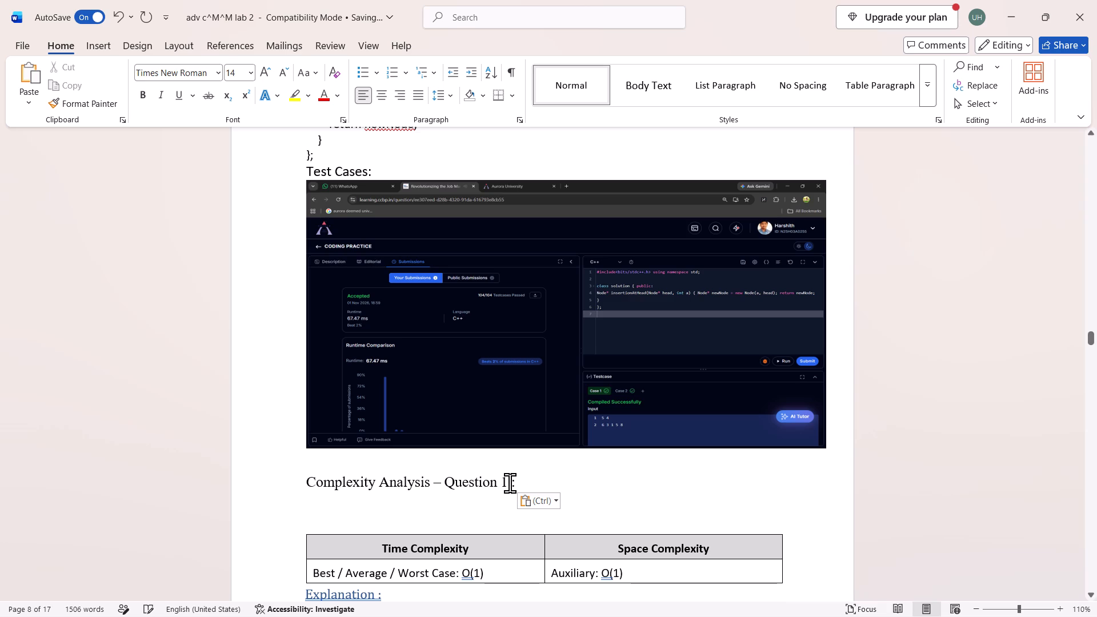
pyautogui.press('Left')
pyautogui.press('Left')
pyautogui.press('BackSpace')
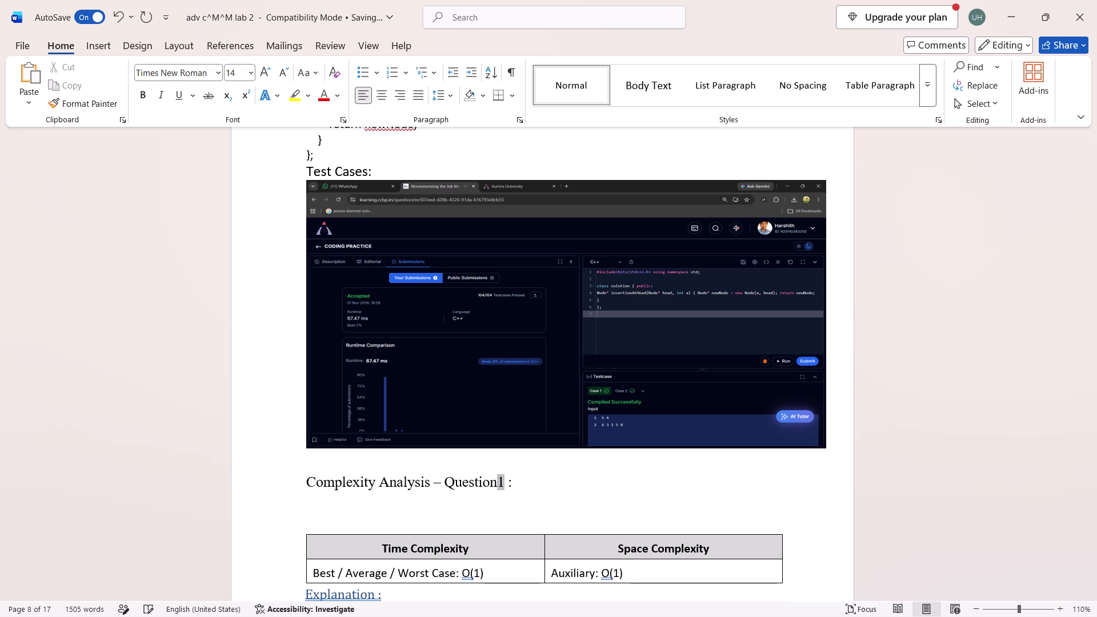
pyautogui.hotkey('ctrl', 'z')
pyautogui.press('5')
pyautogui.press('Right')
pyautogui.press('BackSpace')
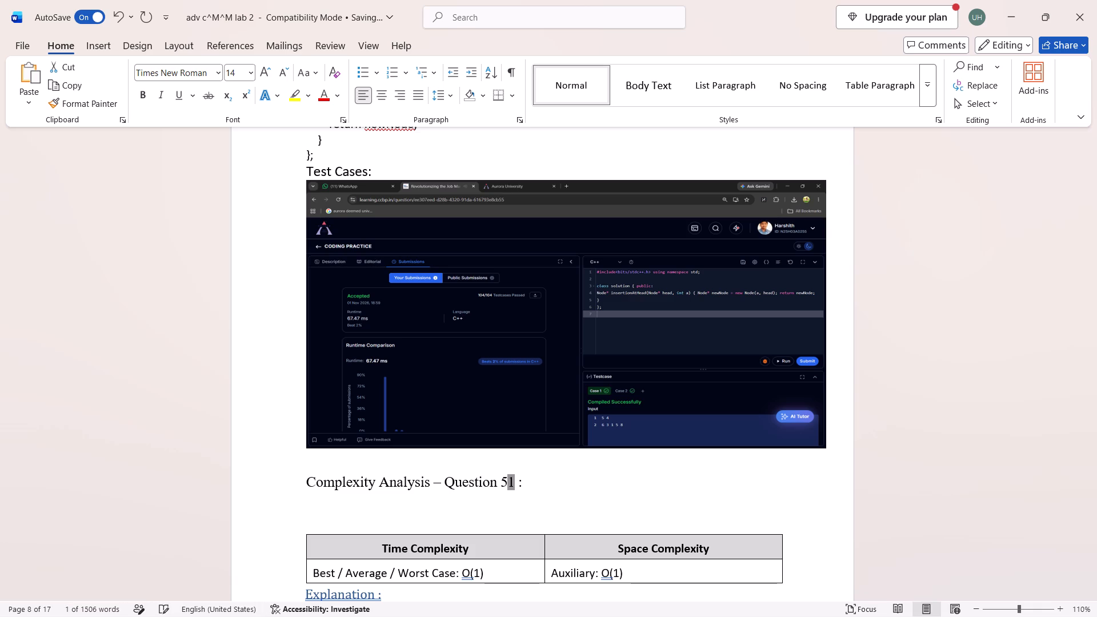
pyautogui.press('BackSpace')
# Add two line breaks after Question 6's screenshot and paste the copied "Complexity Analysis" heading above its table, removing the extra blank line.
pyautogui.scroll(-5, 510, 483)
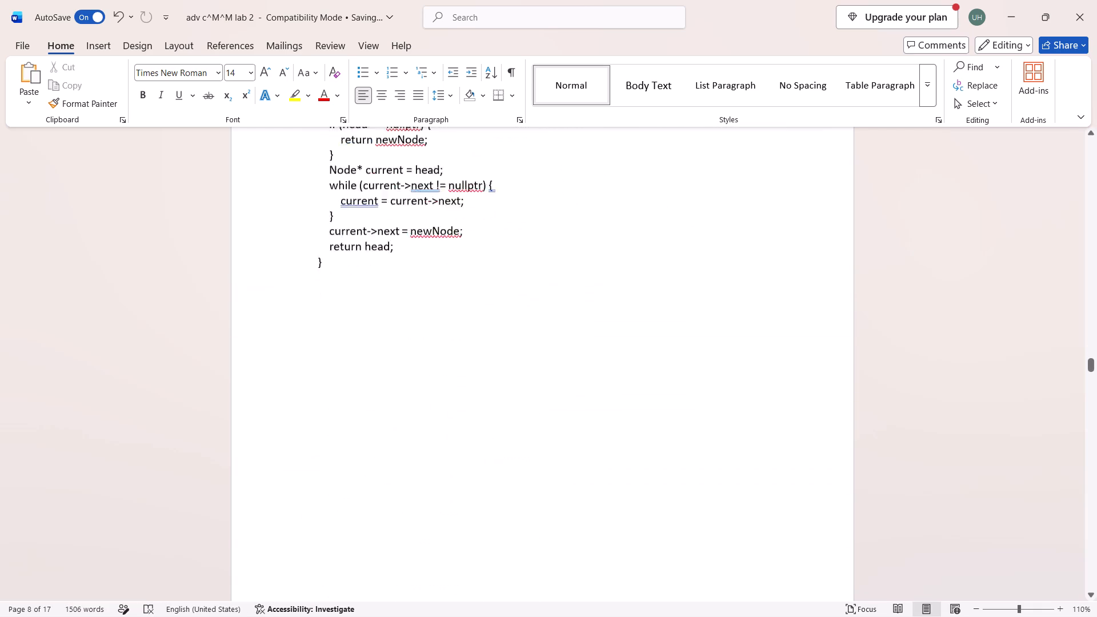
pyautogui.scroll(-4, 510, 483)
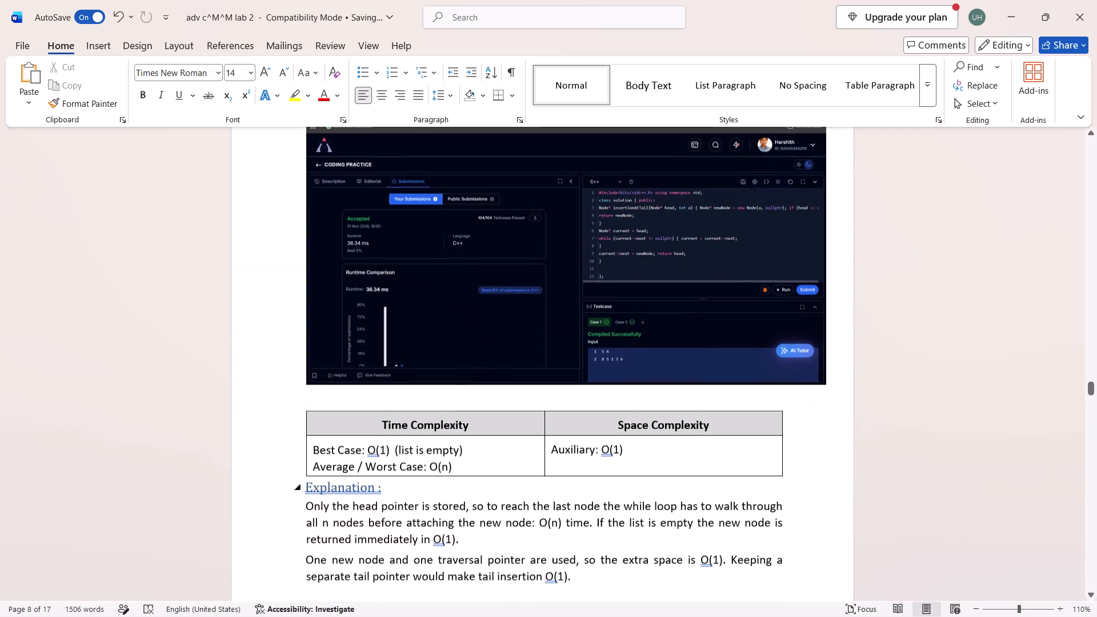
pyautogui.scroll(5, 510, 483)
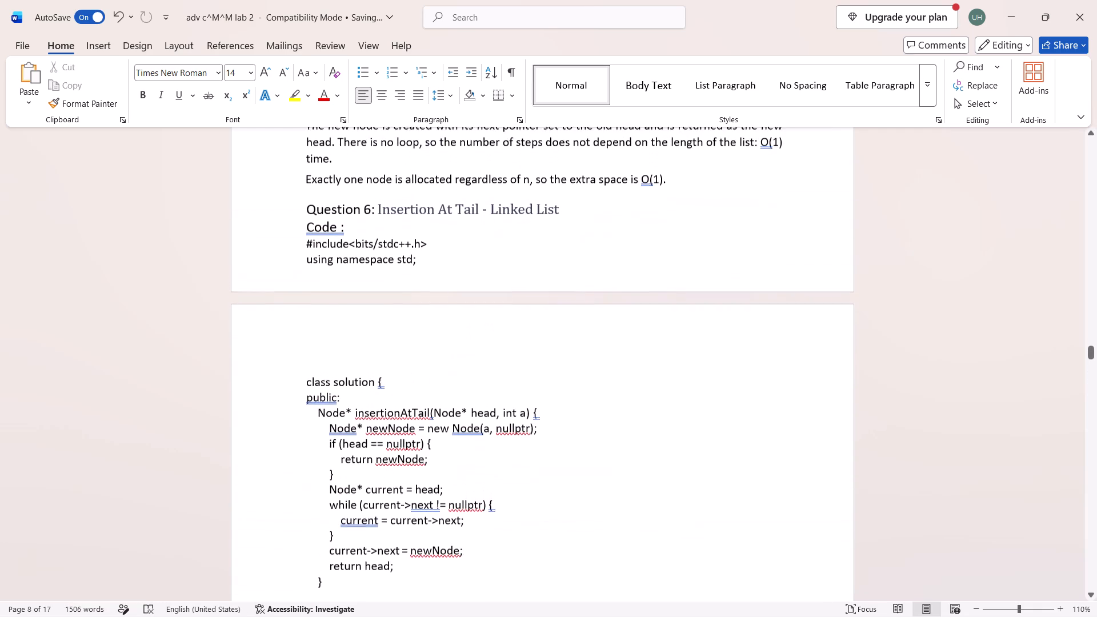
pyautogui.scroll(-5, 510, 483)
pyautogui.scroll(-1, 585, 475)
pyautogui.click(841, 356)
pyautogui.press('Return')
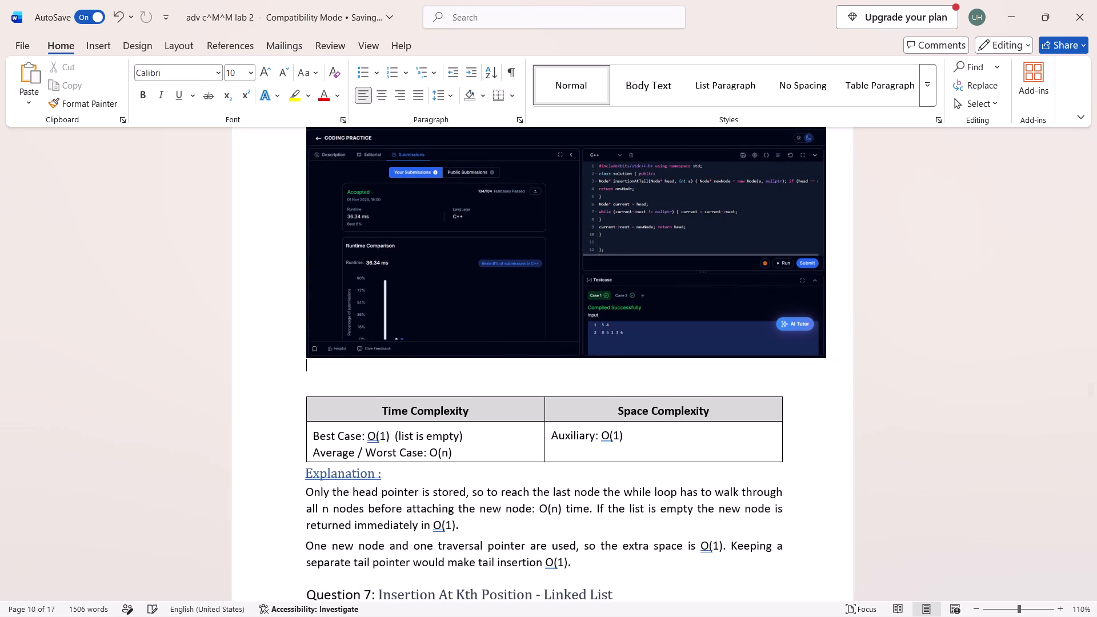
pyautogui.press('Return')
pyautogui.hotkey('ctrl', 'v')
pyautogui.press('BackSpace')
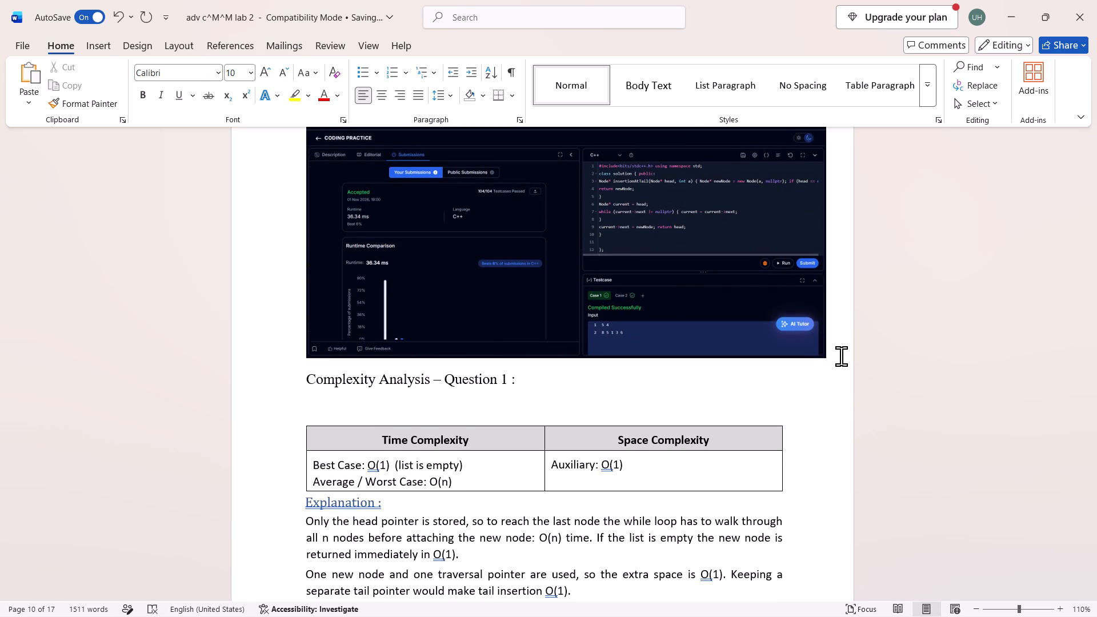
# Change the question number in the heading pasted above Question 6's complexity table to 6.
pyautogui.click(505, 374)
pyautogui.press('BackSpace')
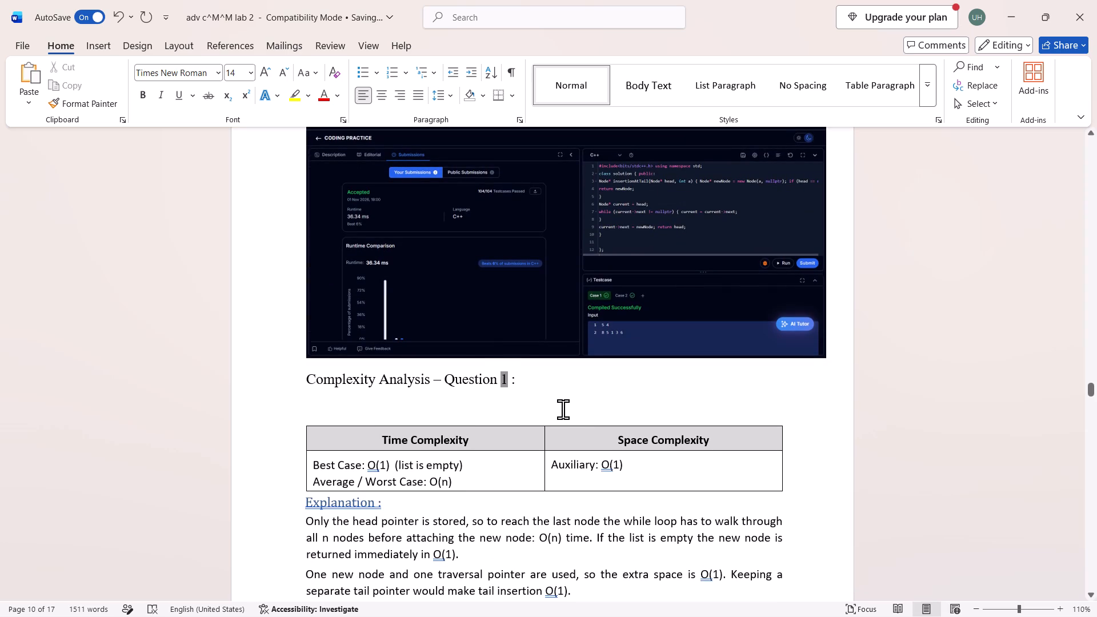
pyautogui.press('6')
# Add three line breaks after Question 7's screenshot and paste the copied "Complexity Analysis" heading above its complexity table.
pyautogui.scroll(-2, 563, 409)
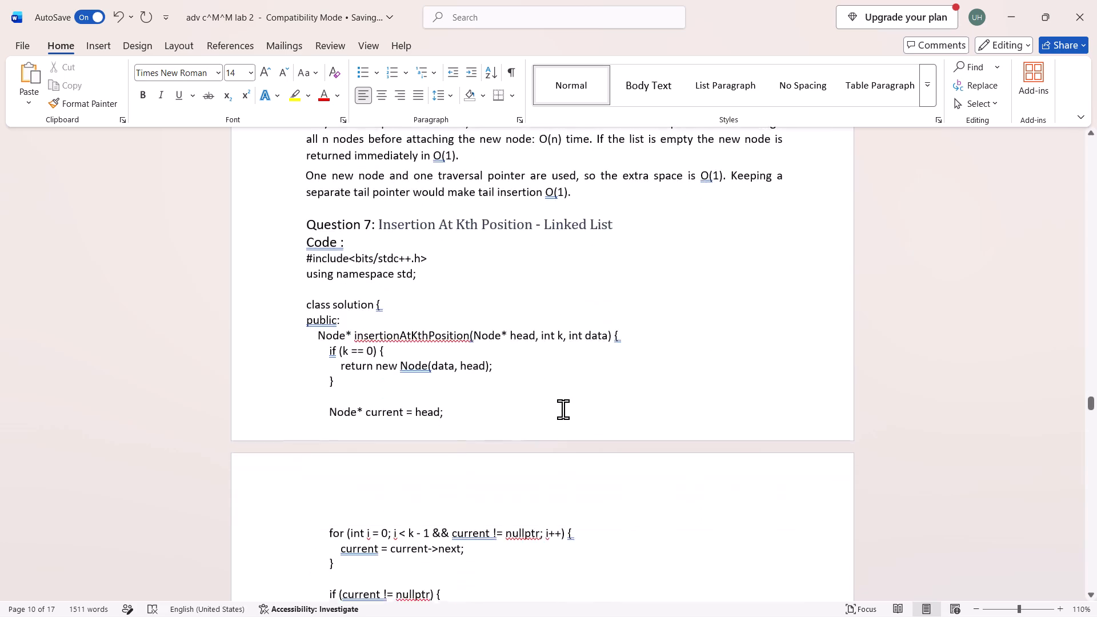
pyautogui.scroll(-7, 563, 409)
pyautogui.scroll(5, 563, 409)
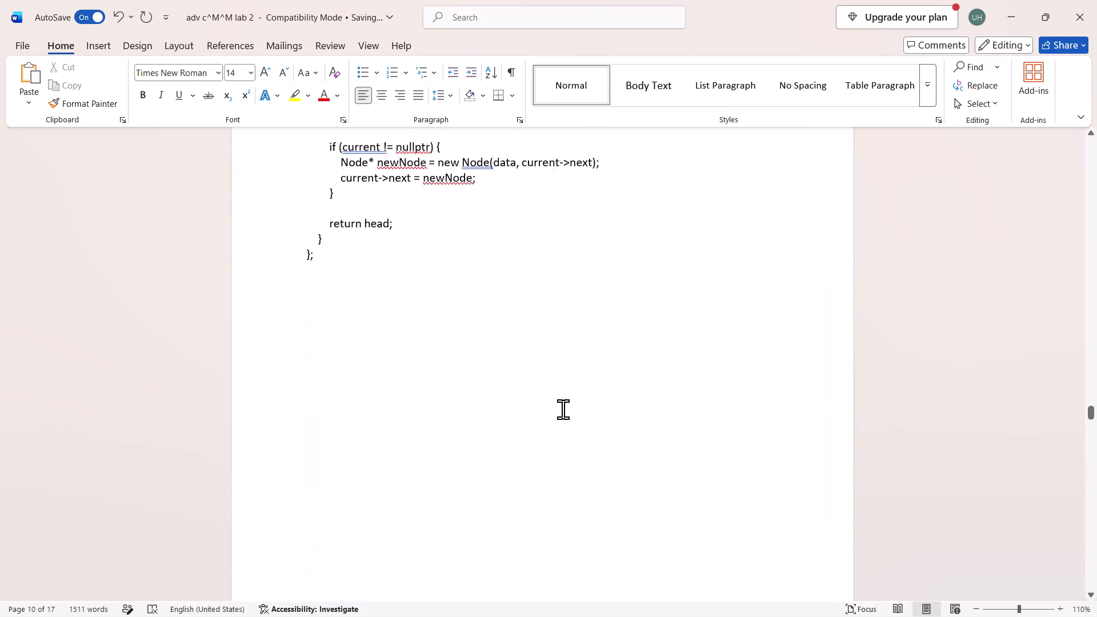
pyautogui.scroll(3, 563, 409)
pyautogui.scroll(-2, 563, 409)
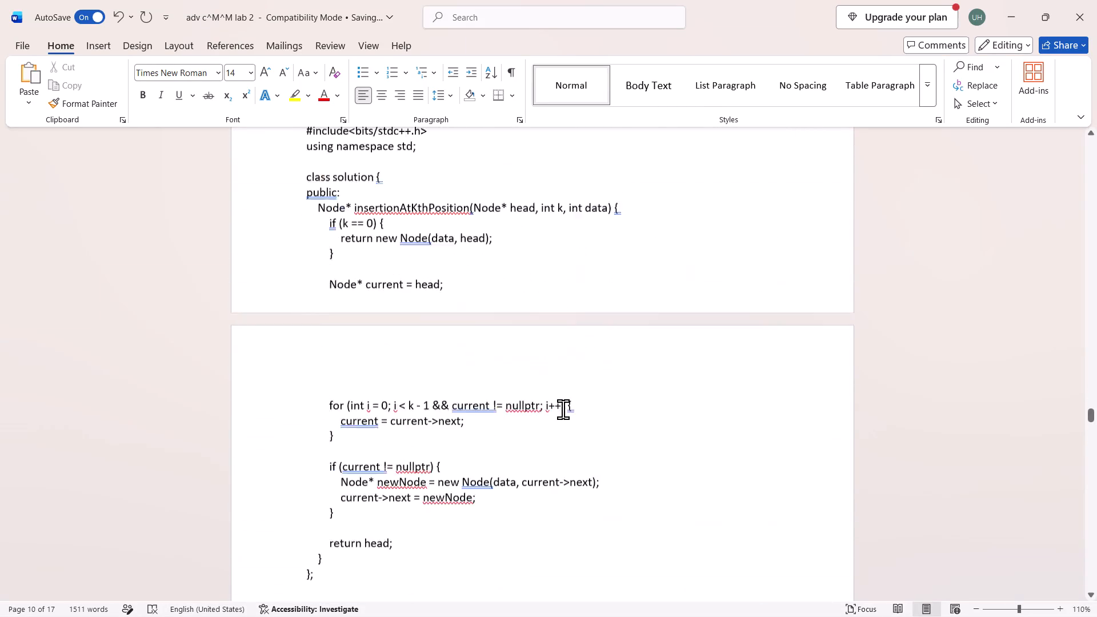
pyautogui.scroll(-4, 563, 409)
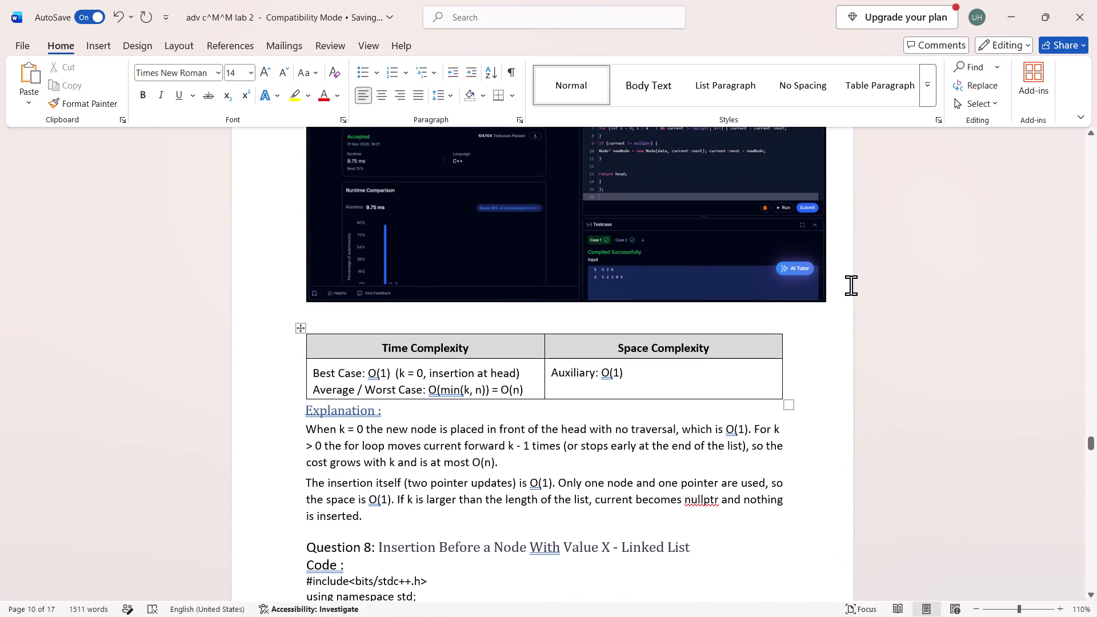
pyautogui.click(851, 285)
pyautogui.press('Return')
pyautogui.press('Return')
pyautogui.press('Return')
pyautogui.hotkey('ctrl', 'v')
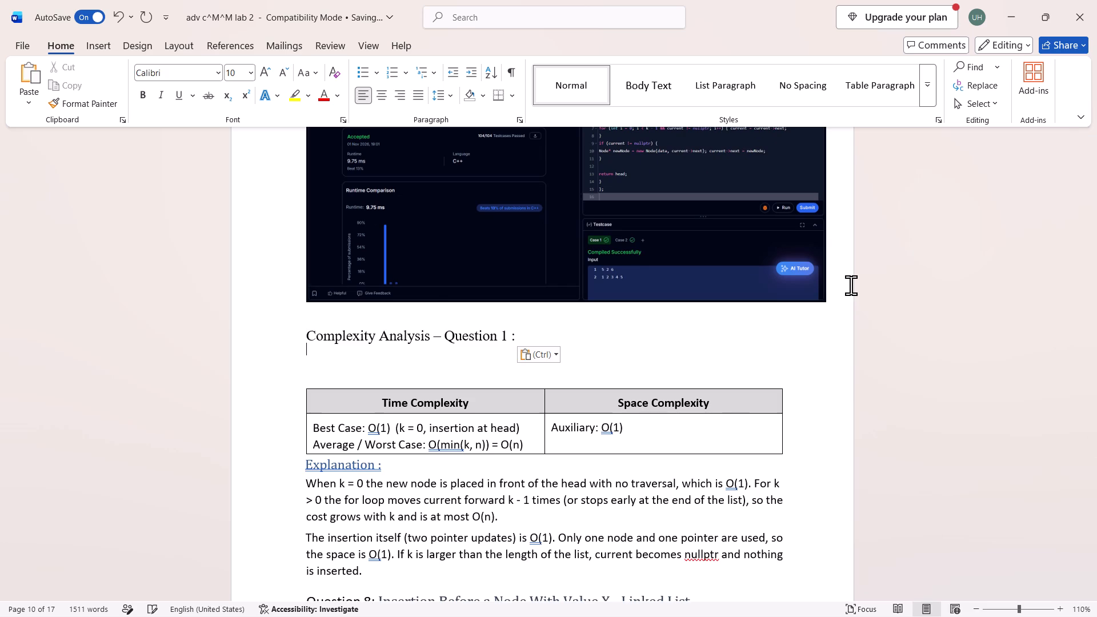
# Change the question number in the heading pasted above Question 7's complexity table to 7, keeping the space before it.
pyautogui.click(512, 335)
pyautogui.click(510, 335)
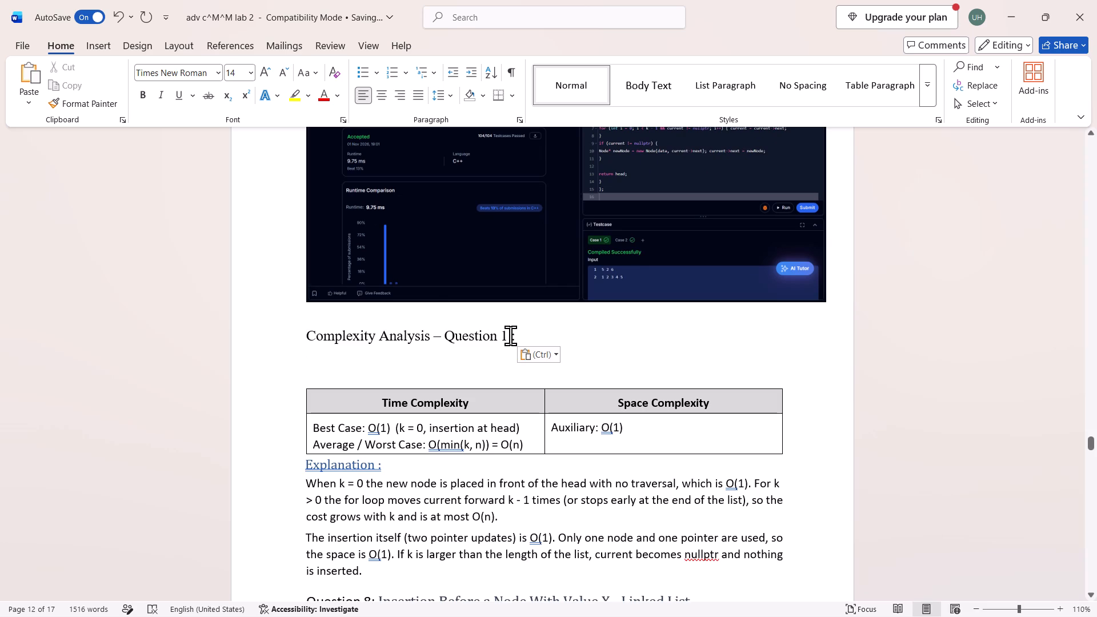
pyautogui.click(503, 335)
pyautogui.click(503, 335)
pyautogui.press('BackSpace')
pyautogui.hotkey('ctrl', 'z')
pyautogui.press('7')
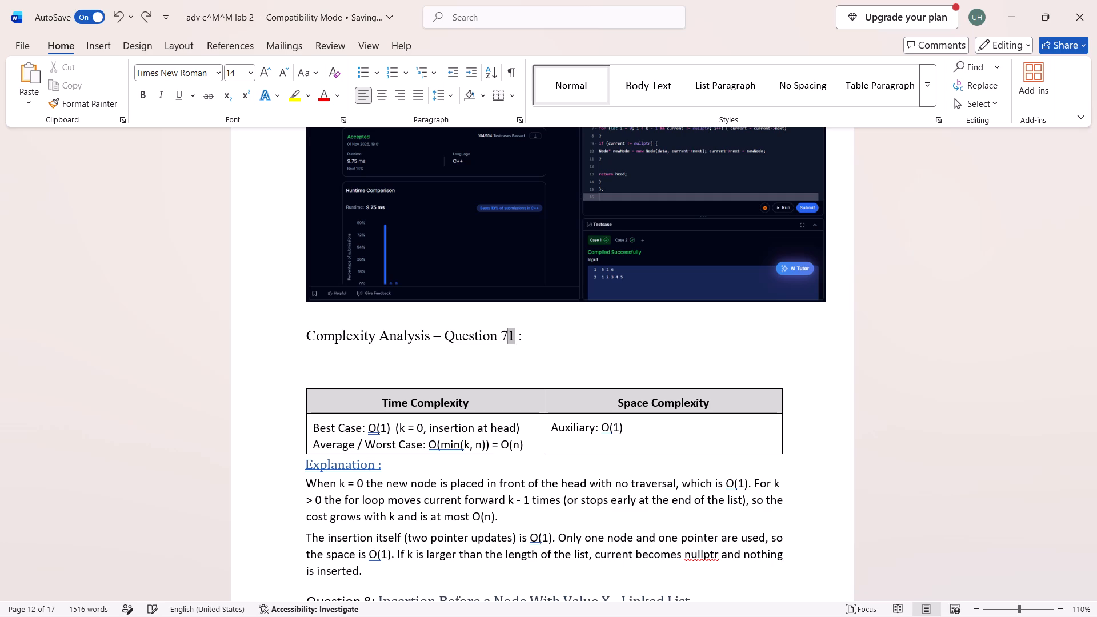
pyautogui.press('Right')
pyautogui.press('BackSpace')
pyautogui.press('BackSpace')
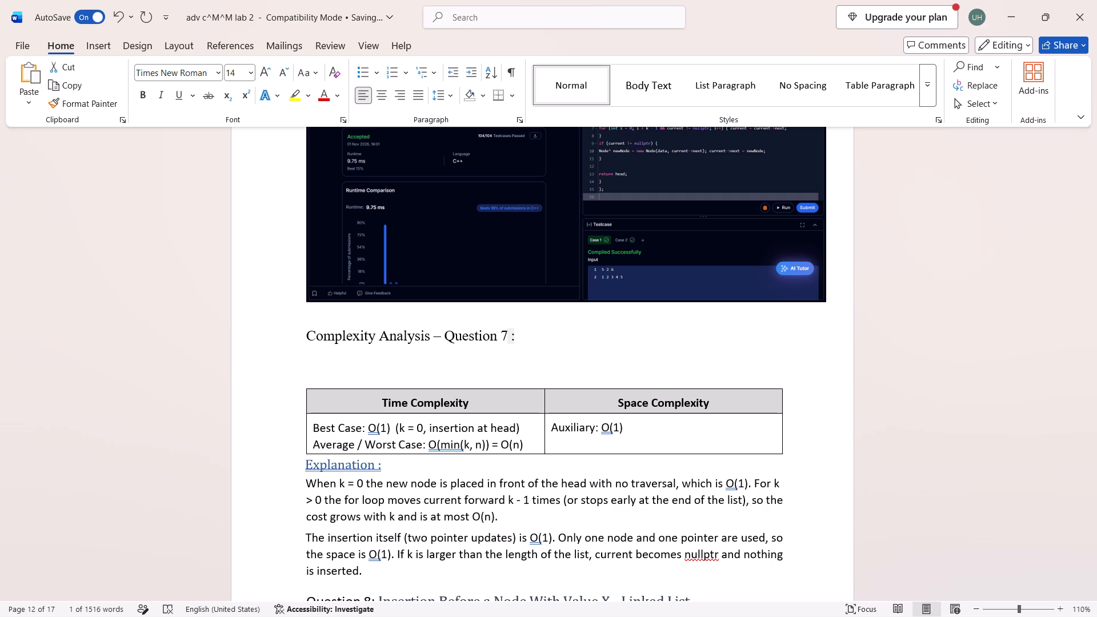
# Add two line breaks after Question 8's screenshot and paste the copied "Complexity Analysis" heading above its complexity table.
pyautogui.scroll(-7, 503, 335)
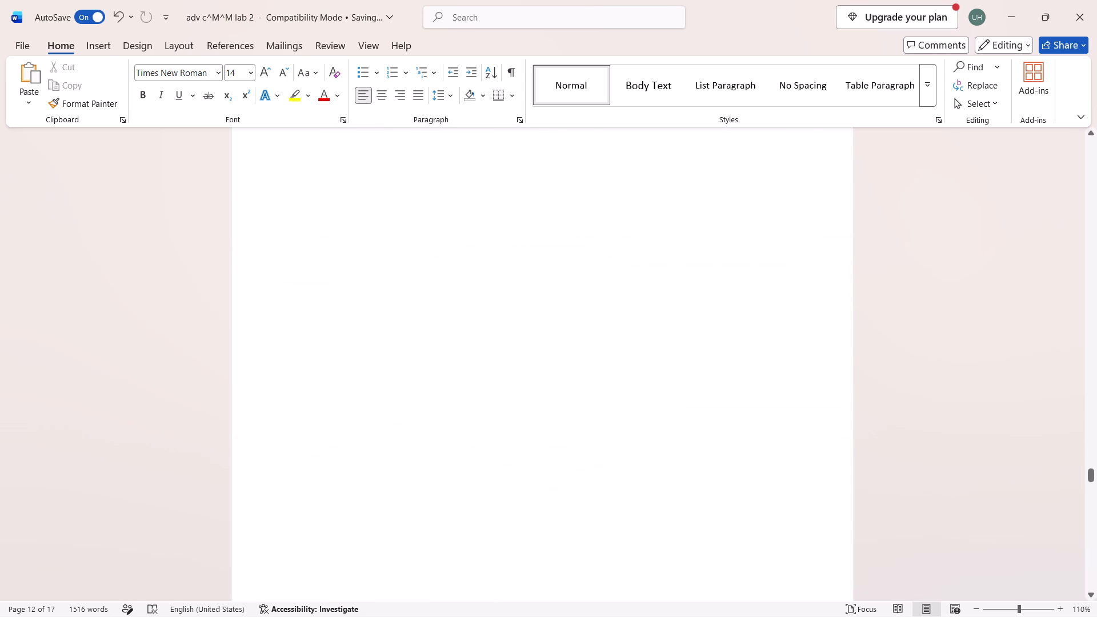
pyautogui.scroll(-5, 503, 335)
pyautogui.scroll(1, 517, 340)
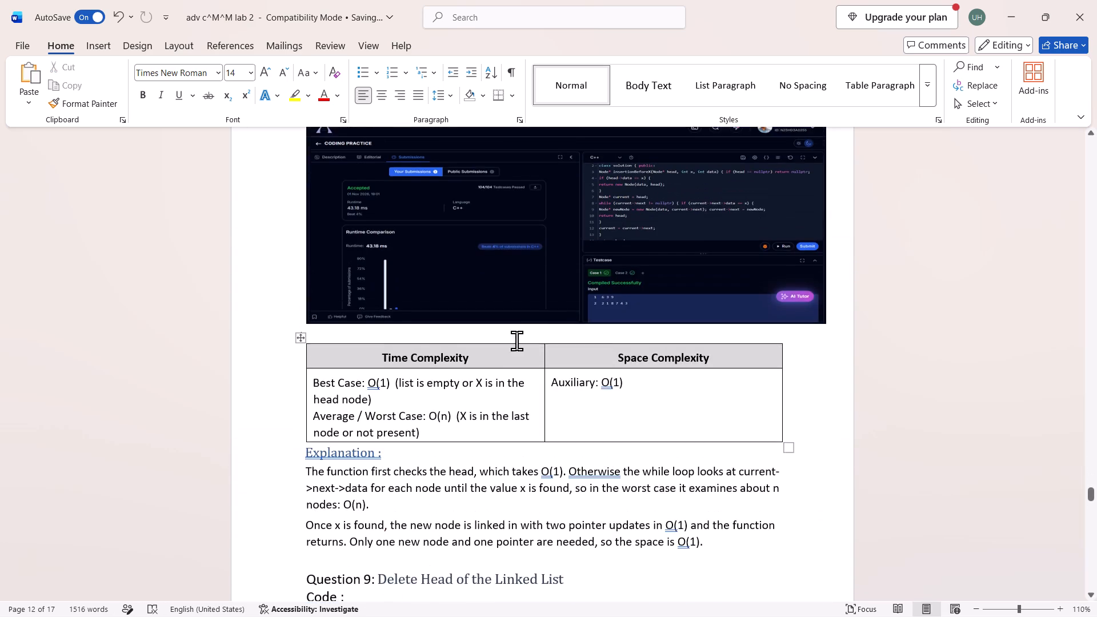
pyautogui.click(845, 317)
pyautogui.press('Return')
pyautogui.press('Return')
pyautogui.hotkey('ctrl', 'v')
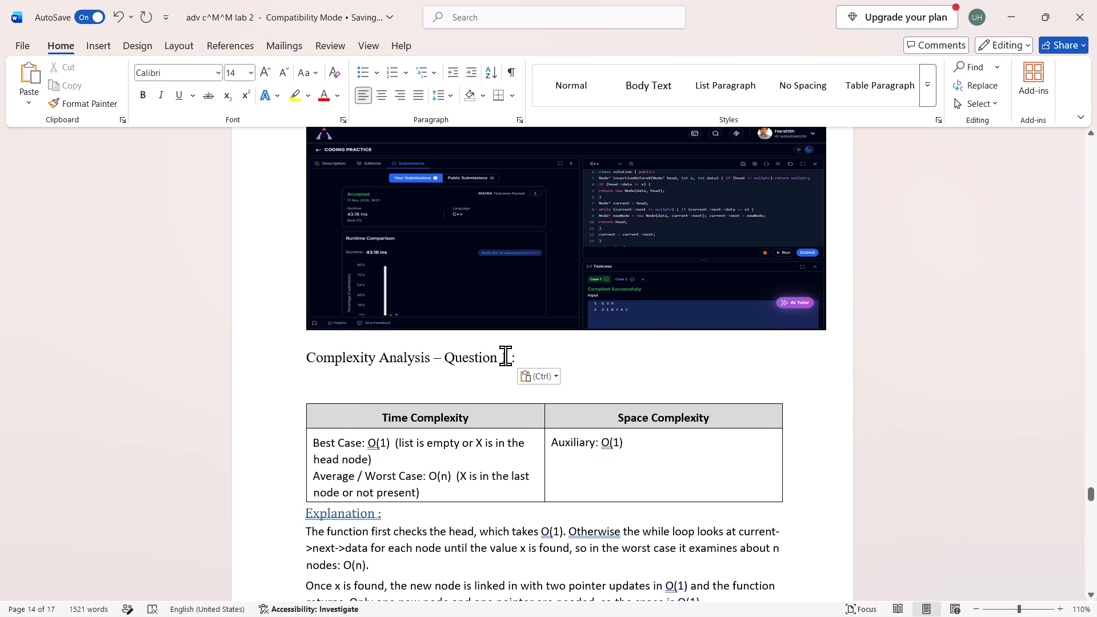
# Change the question number in the heading pasted above Question 8's complexity table to 8.
pyautogui.click(505, 355)
pyautogui.click(505, 355)
pyautogui.press('BackSpace')
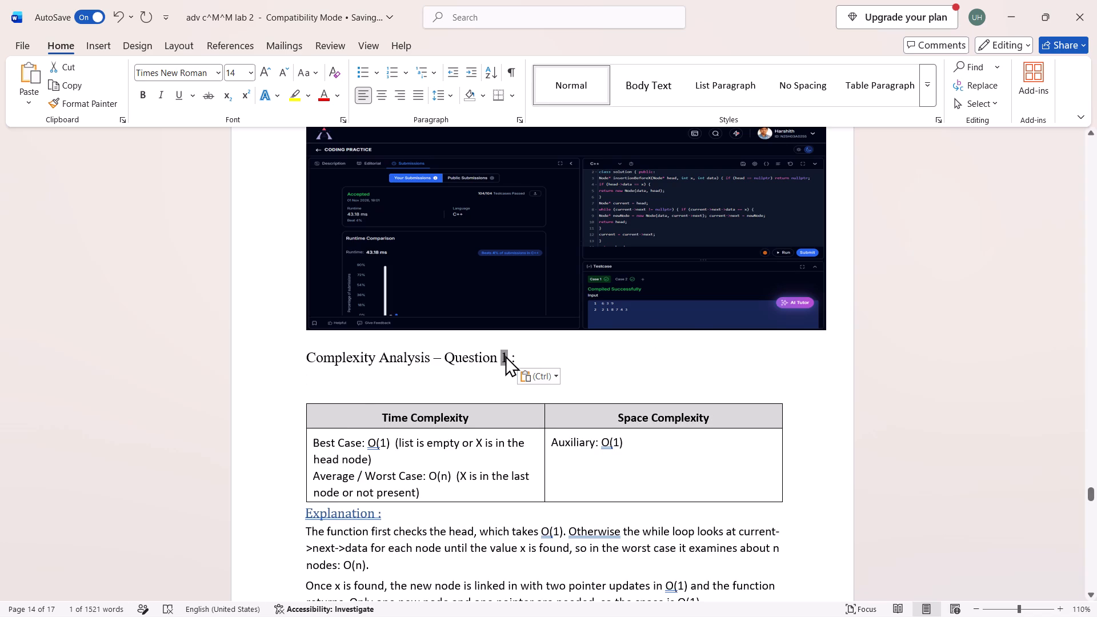
pyautogui.press('8')
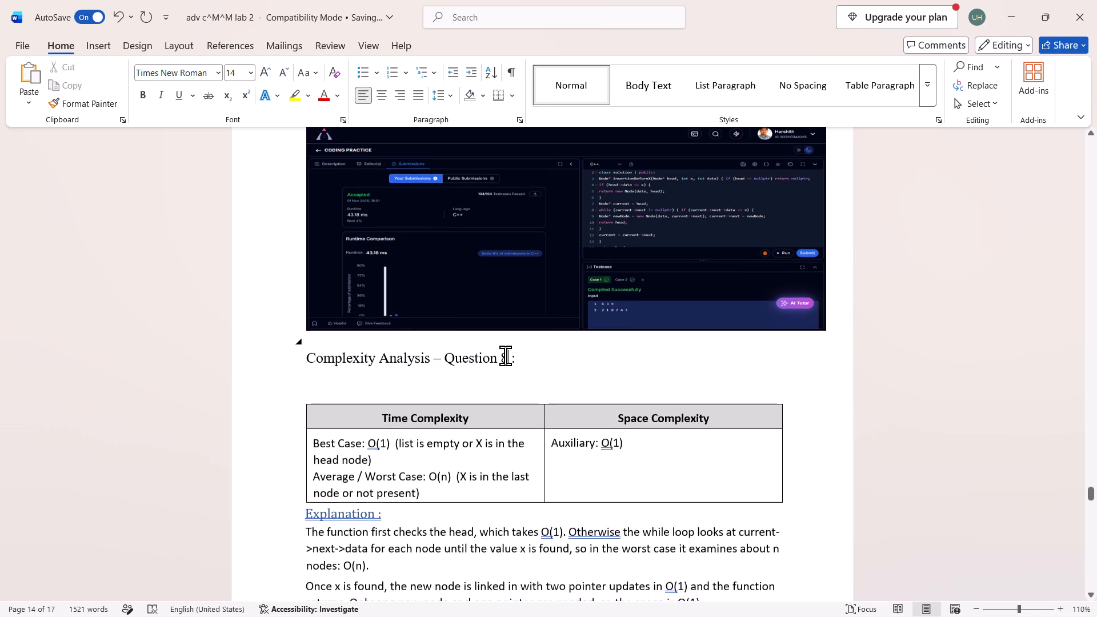
# Paste the copied "Complexity Analysis" heading on the blank line between Question 9's screenshot and its complexity table.
pyautogui.scroll(-4, 505, 355)
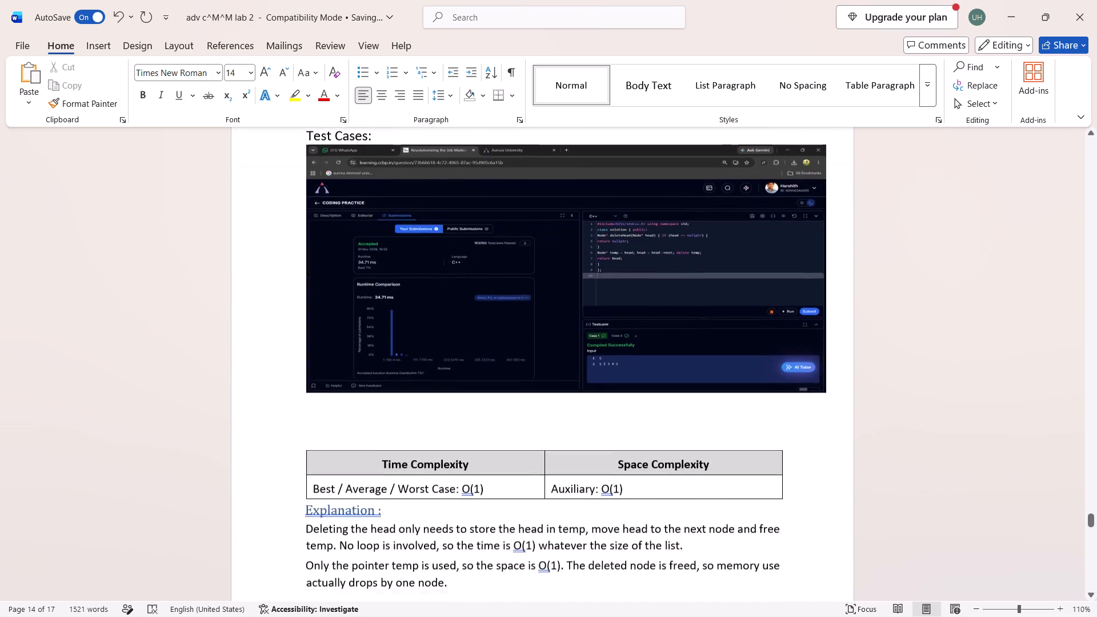
pyautogui.scroll(-1, 505, 355)
pyautogui.click(728, 299)
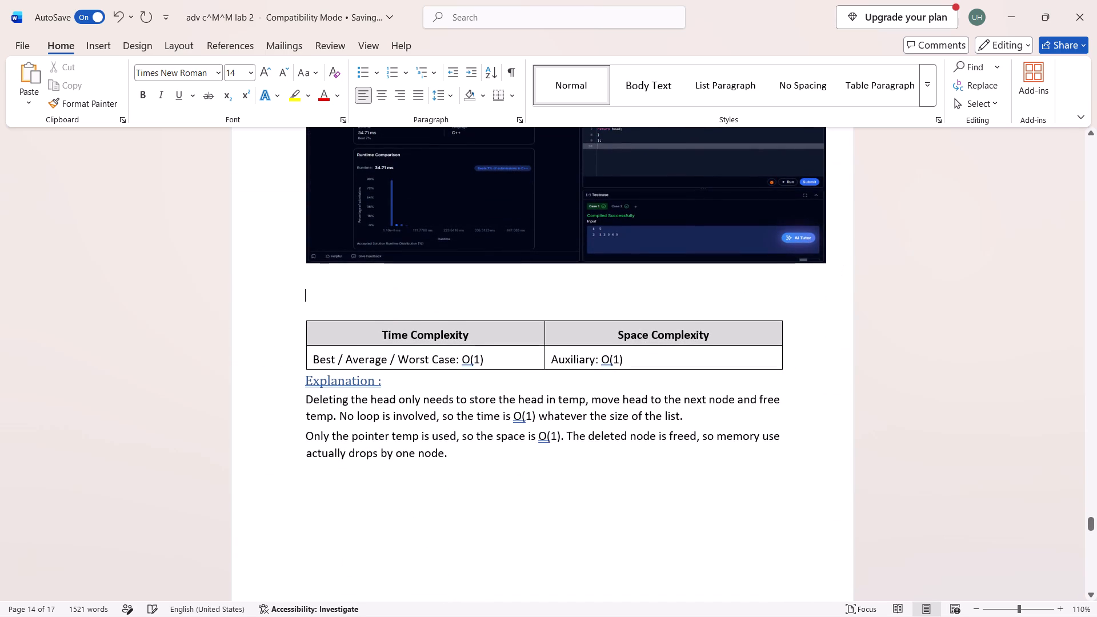
pyautogui.hotkey('ctrl', 'v')
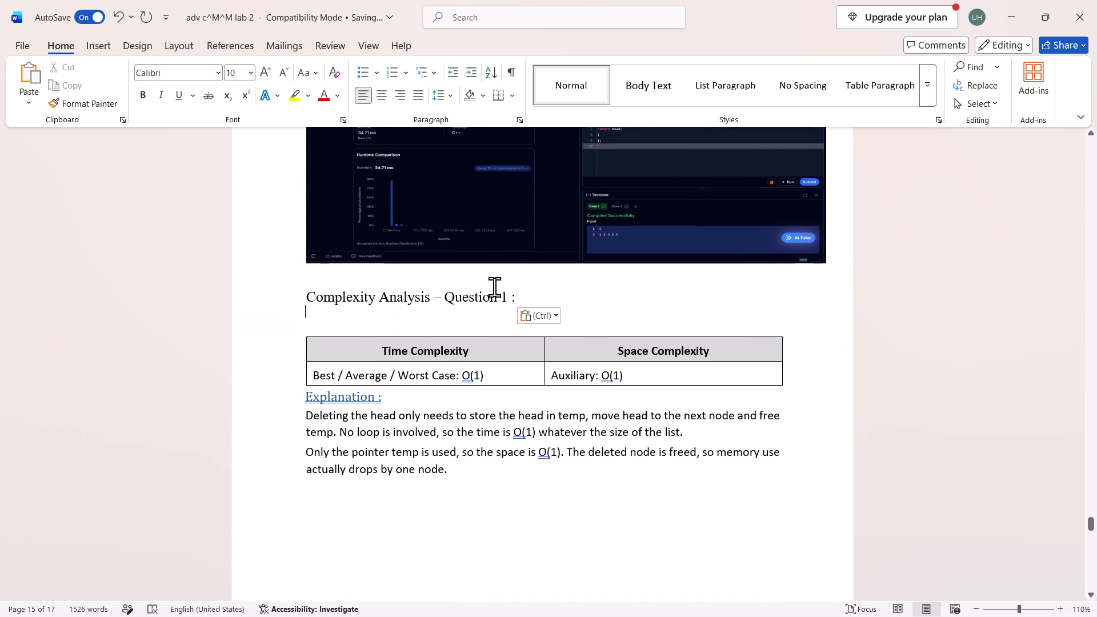
# Change the question number in the heading pasted above Question 9's complexity table to 9, keeping the space before it.
pyautogui.click(503, 294)
pyautogui.press('BackSpace')
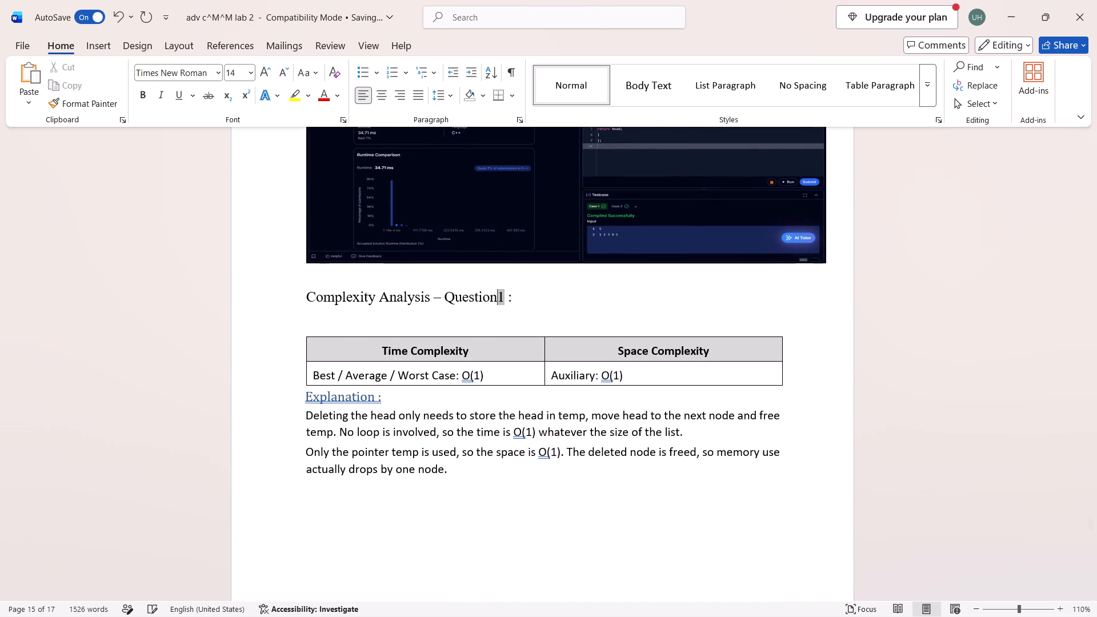
pyautogui.hotkey('ctrl', 'z')
pyautogui.press('9')
pyautogui.press('Right')
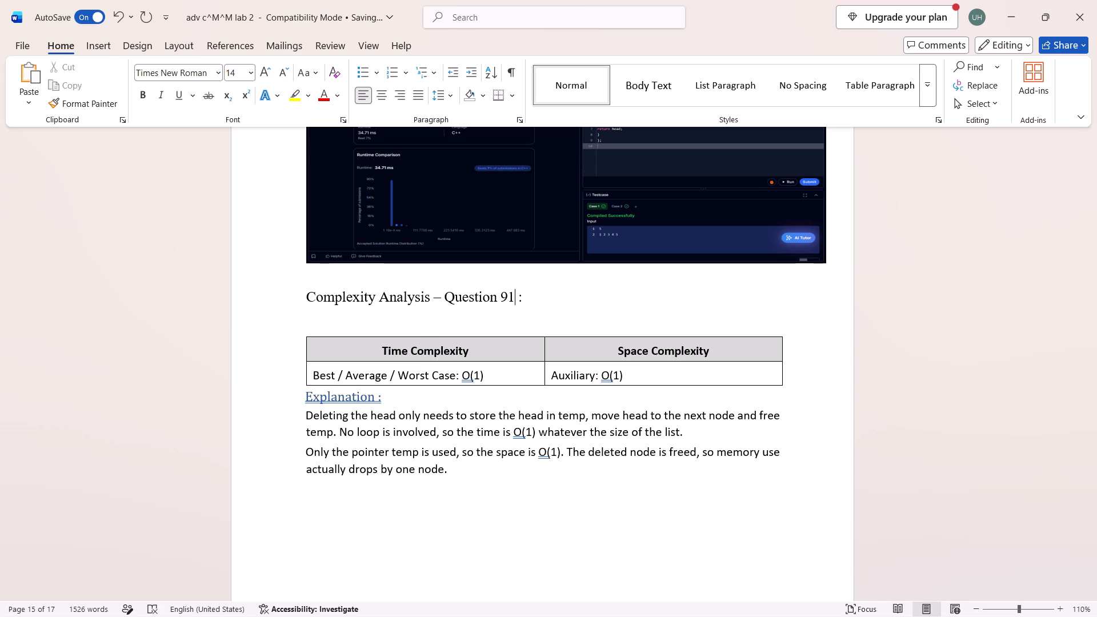
pyautogui.press('BackSpace')
pyautogui.press('BackSpace')
# Add four line breaks after Question 10's screenshot and paste the copied "Complexity Analysis" heading above its complexity table.
pyautogui.scroll(-7, 487, 299)
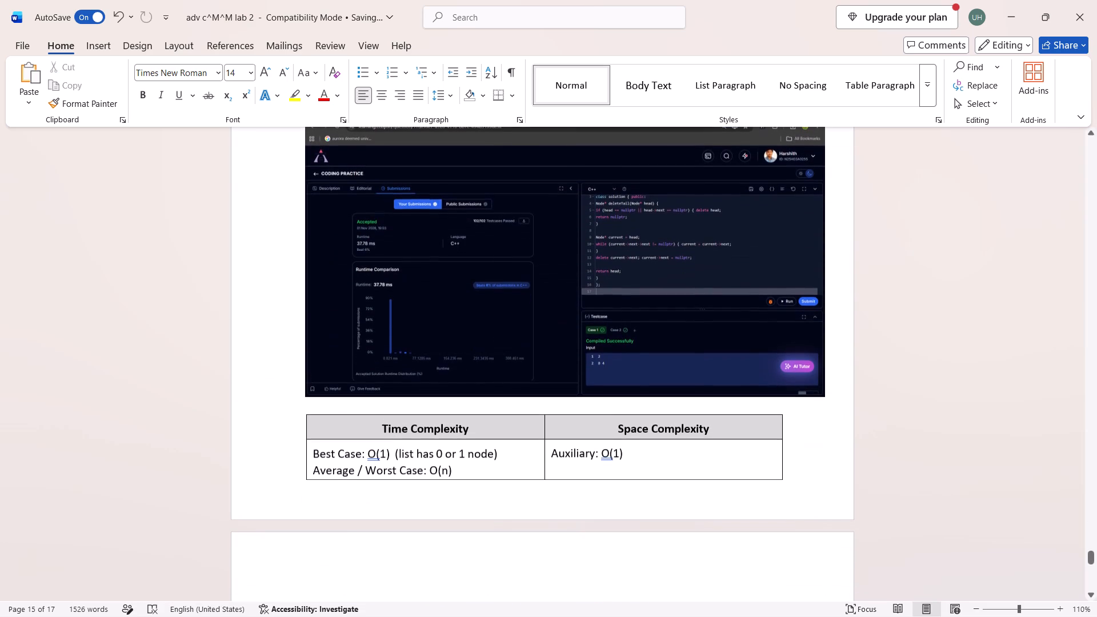
pyautogui.click(844, 383)
pyautogui.press('Return')
pyautogui.press('Return')
pyautogui.press('Return')
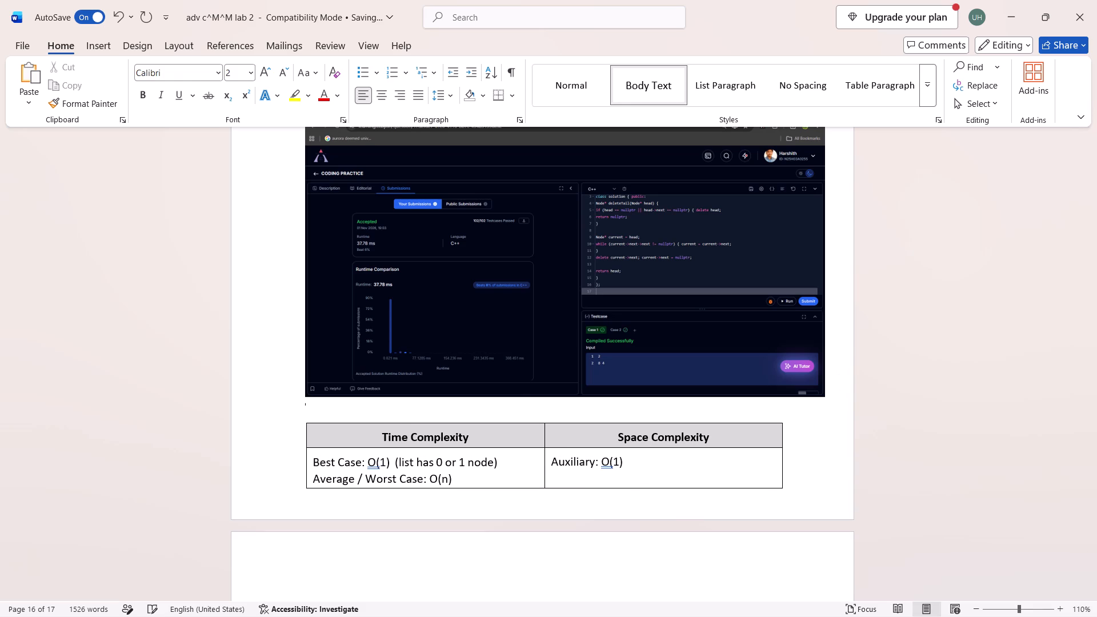
pyautogui.press('Return')
pyautogui.hotkey('ctrl', 'v')
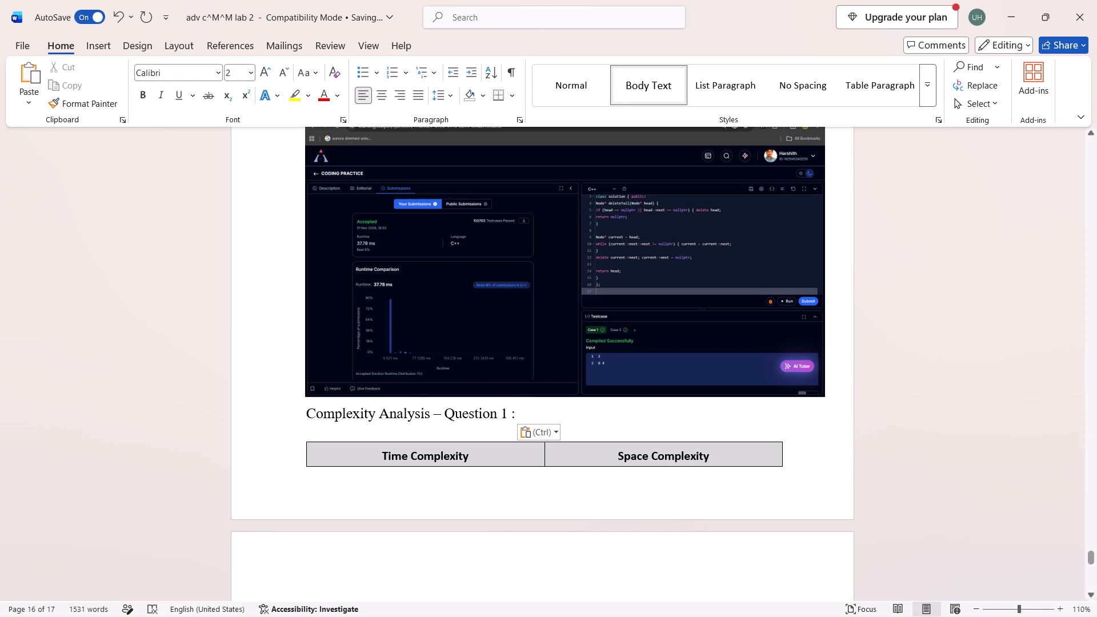
# Change the question number in the heading pasted above Question 10's complexity table to 10.
pyautogui.click(508, 407)
pyautogui.click(506, 411)
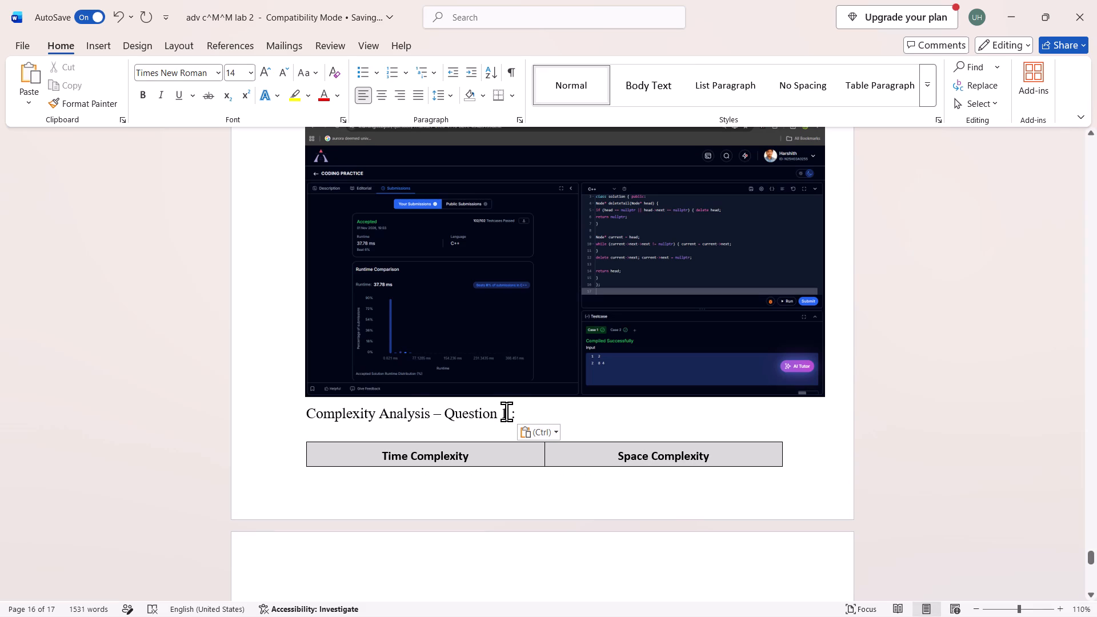
pyautogui.press('BackSpace')
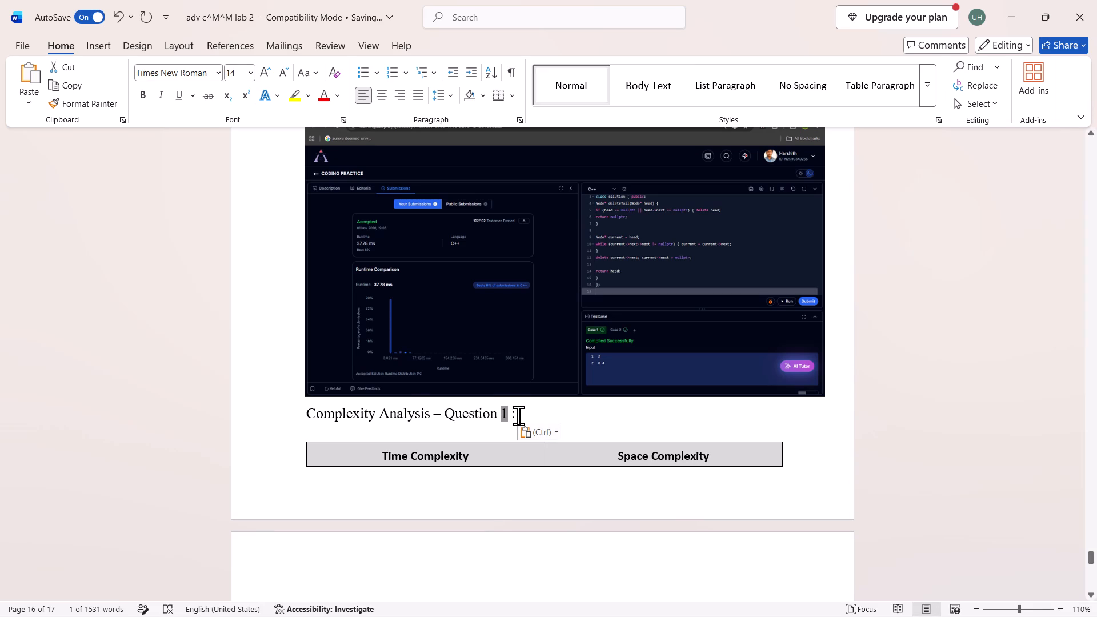
pyautogui.write('10')
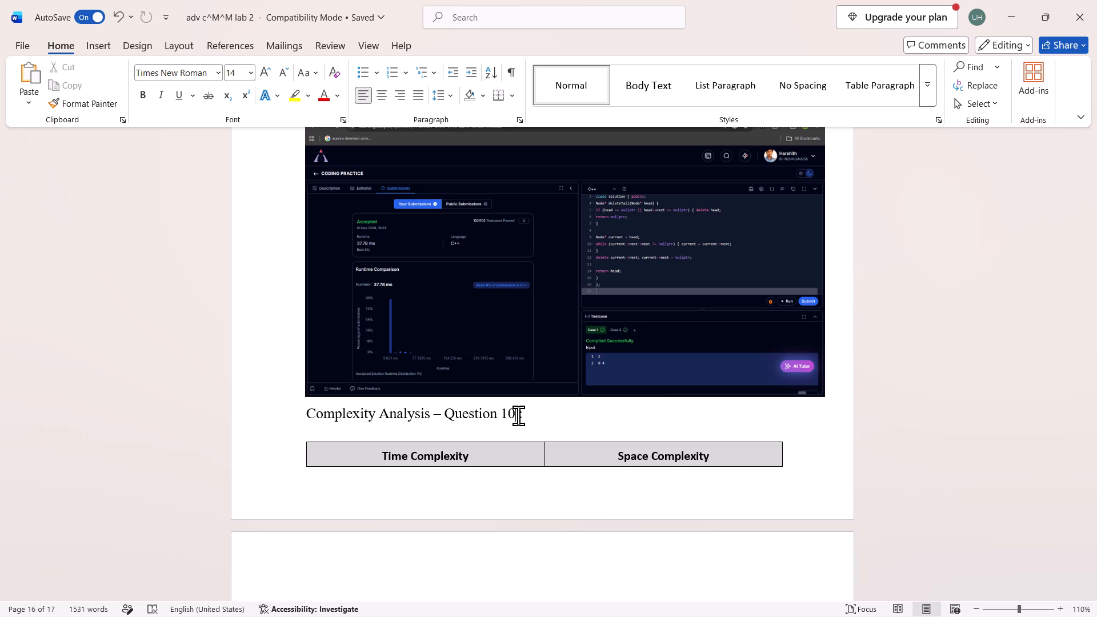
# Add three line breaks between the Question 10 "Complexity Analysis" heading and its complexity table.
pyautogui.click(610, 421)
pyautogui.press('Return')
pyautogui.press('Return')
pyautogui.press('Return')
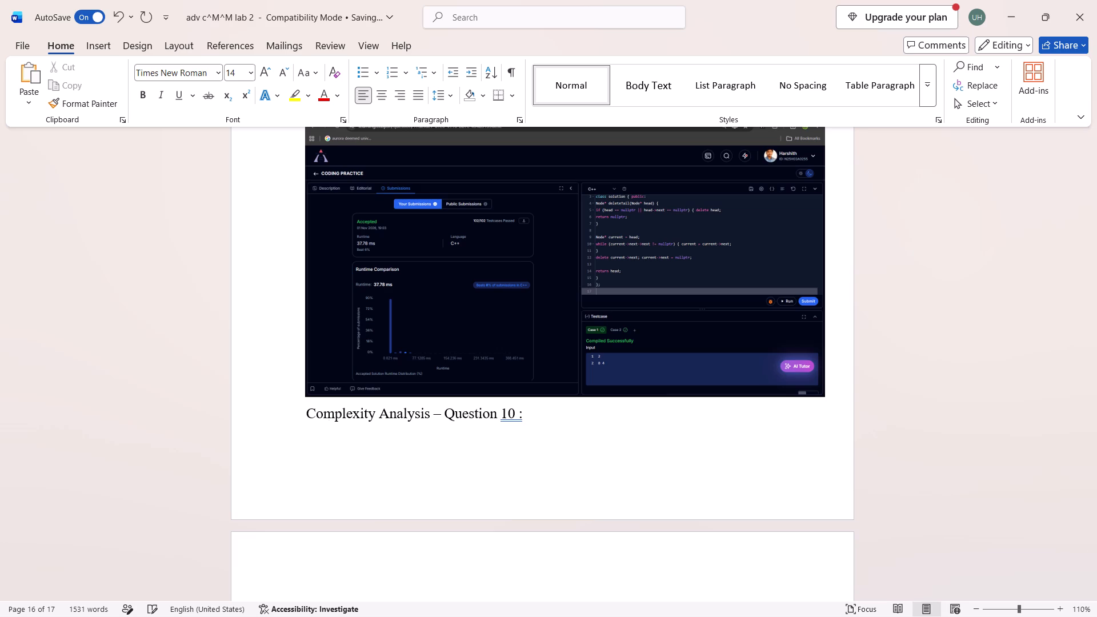
# Add 28 line breaks after Question 10's screenshot to move its "Complexity Analysis" heading onto the next page with its table.
pyautogui.click(846, 391)
pyautogui.press('Return')
pyautogui.press('Return')
pyautogui.press('Return')
pyautogui.press('Return')
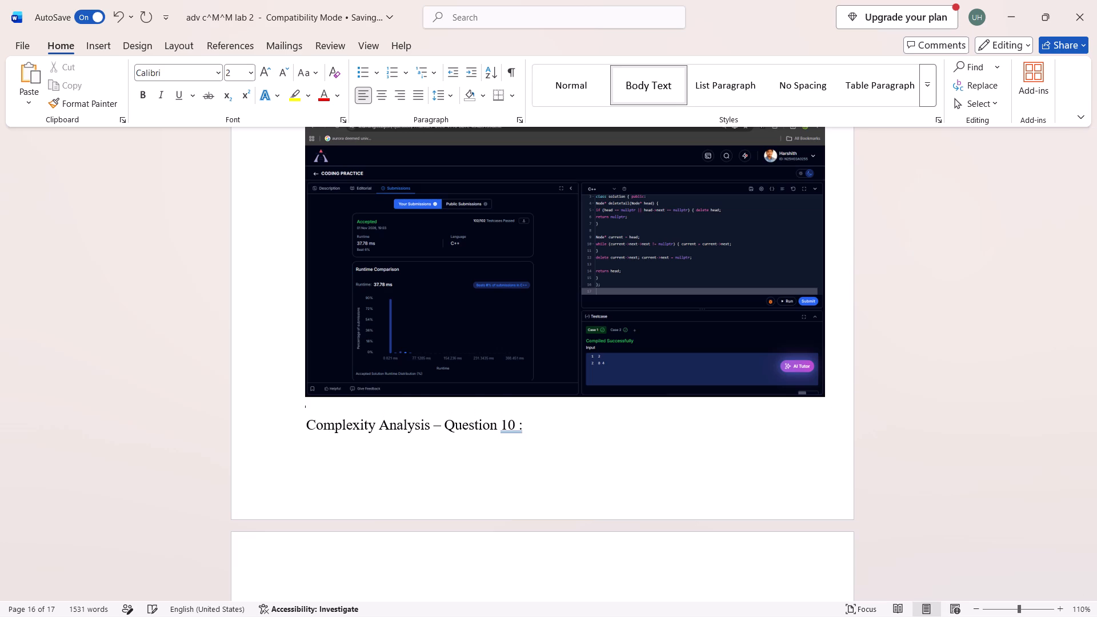
pyautogui.press('Return')
pyautogui.press('Return')
pyautogui.press('Return')
pyautogui.press('Return')
pyautogui.press('Return')
pyautogui.press('Return')
pyautogui.press('Return')
pyautogui.press('Return')
pyautogui.press('Return')
pyautogui.press('Return')
pyautogui.press('Return')
pyautogui.press('Return')
pyautogui.press('Return')
pyautogui.press('Return')
pyautogui.press('Return')
pyautogui.press('Return')
pyautogui.press('Return')
pyautogui.press('Return')
pyautogui.press('Return')
pyautogui.press('Return')
pyautogui.press('Return')
pyautogui.press('Return')
pyautogui.press('Return')
pyautogui.press('Return')
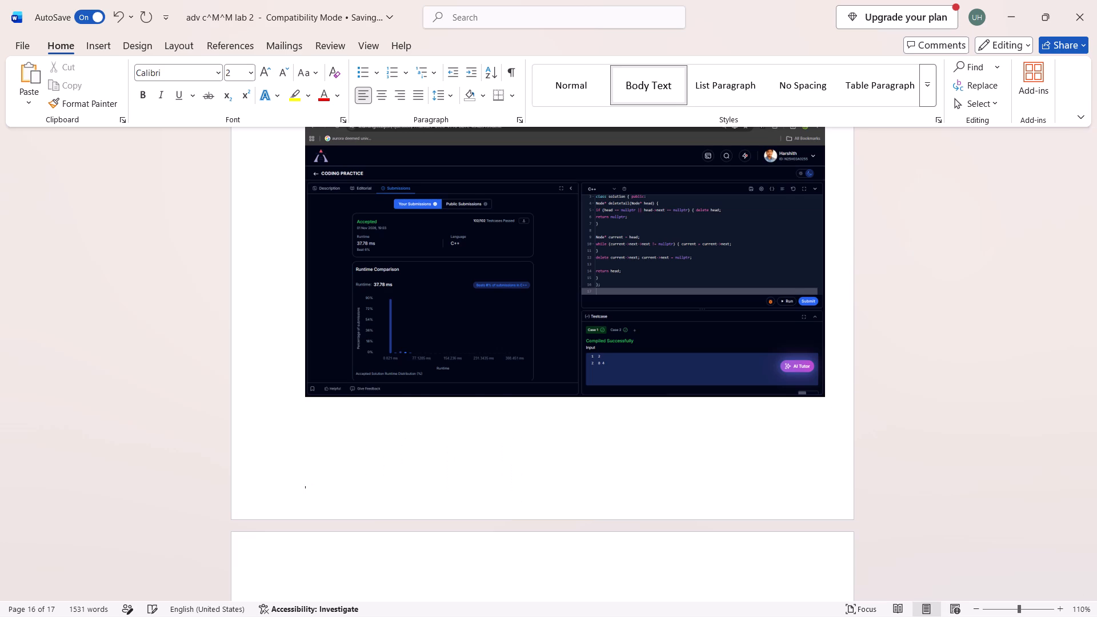
# Remove the extra blank lines between the Question 10 "Complexity Analysis" heading and its complexity table.
pyautogui.scroll(-2, 846, 391)
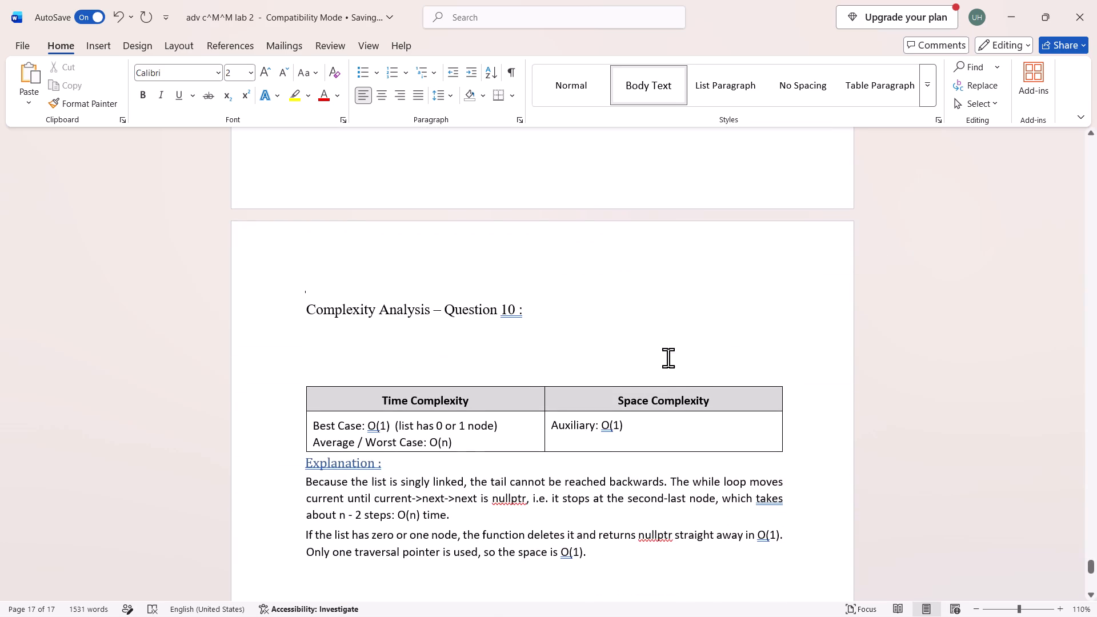
pyautogui.click(636, 364)
pyautogui.press('BackSpace')
pyautogui.press('BackSpace')
pyautogui.press('BackSpace')
pyautogui.press('BackSpace')
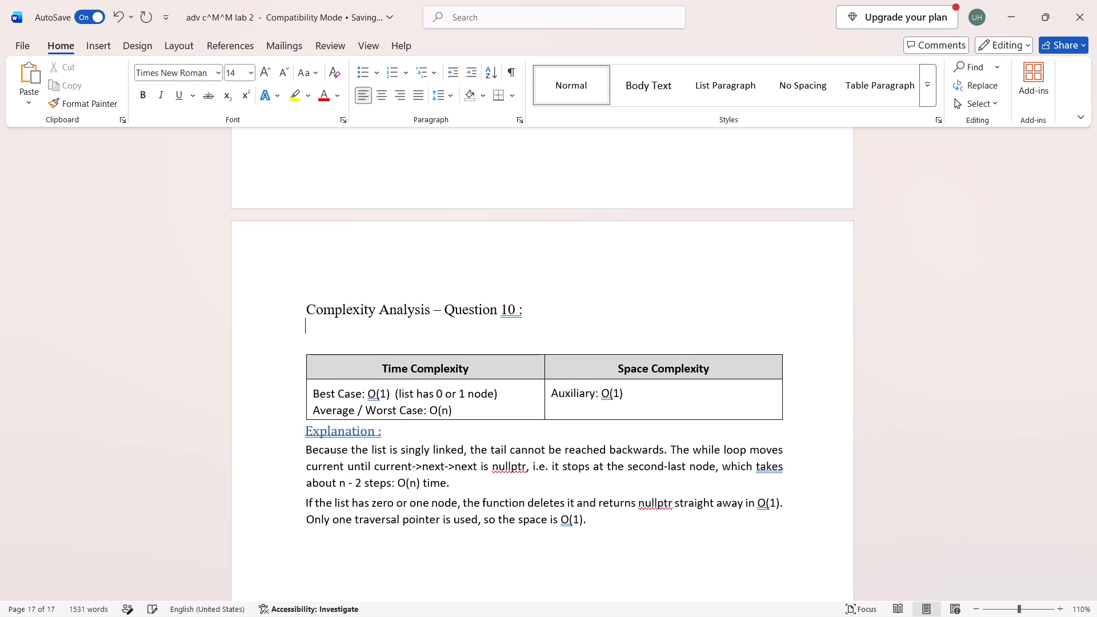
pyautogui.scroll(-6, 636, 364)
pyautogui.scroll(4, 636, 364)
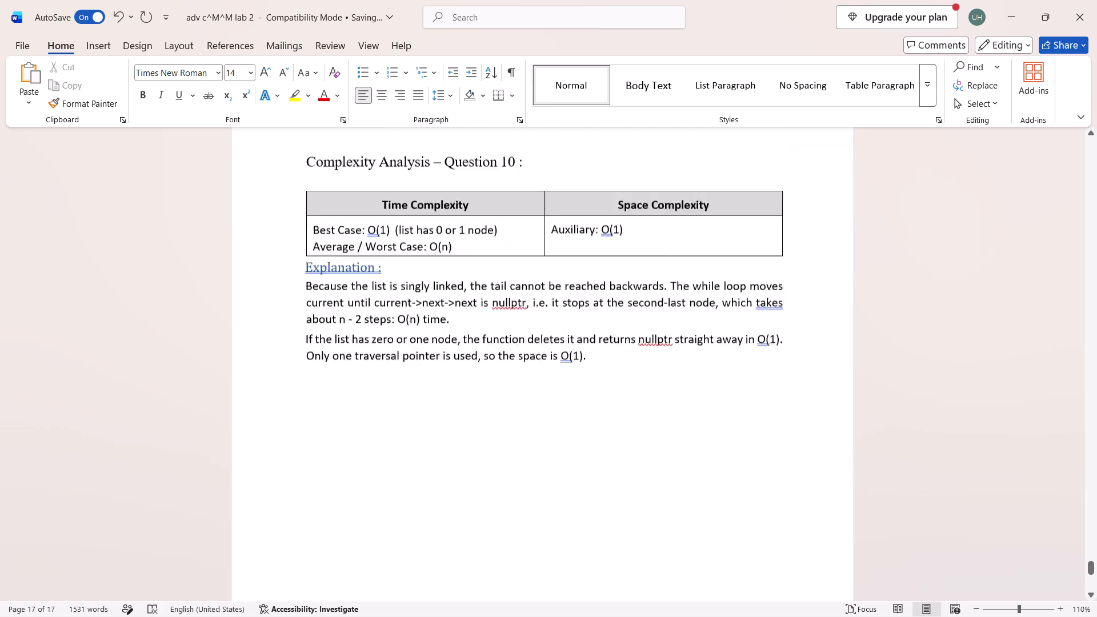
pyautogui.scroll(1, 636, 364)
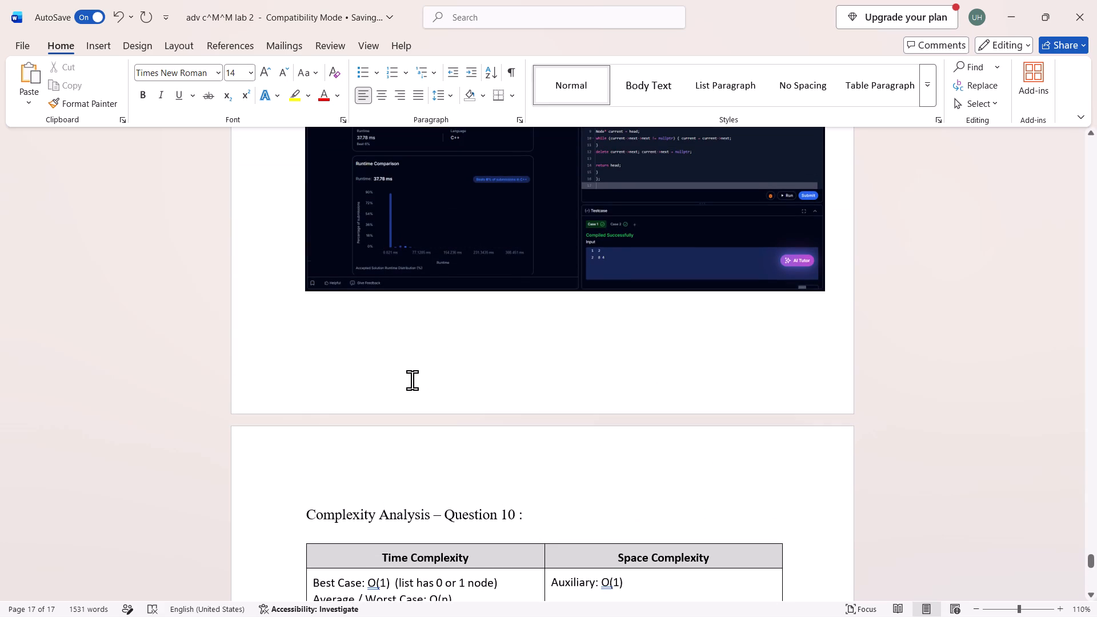
# Remove surplus blank lines below Question 10's screenshot, before its "Complexity Analysis" heading.
pyautogui.click(412, 380)
pyautogui.scroll(1, 412, 380)
pyautogui.press('BackSpace')
pyautogui.press('BackSpace')
pyautogui.press('BackSpace')
pyautogui.press('BackSpace')
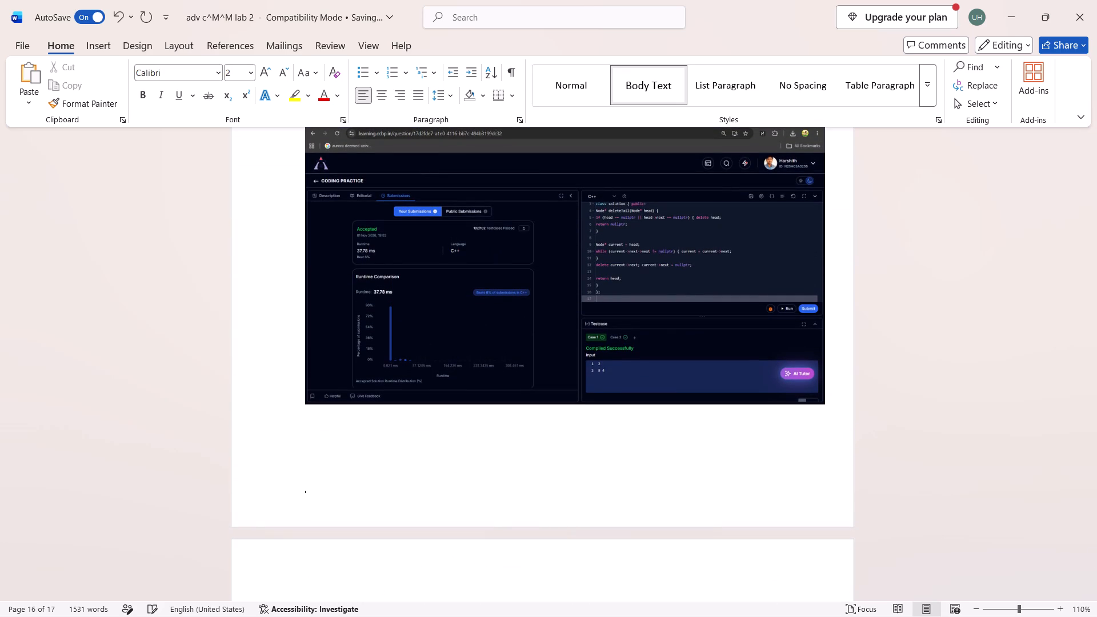
# Review the layout of the screenshots, complexity tables and explanations for Questions 8 to 10.
pyautogui.scroll(-1, 412, 380)
pyautogui.scroll(1, 412, 380)
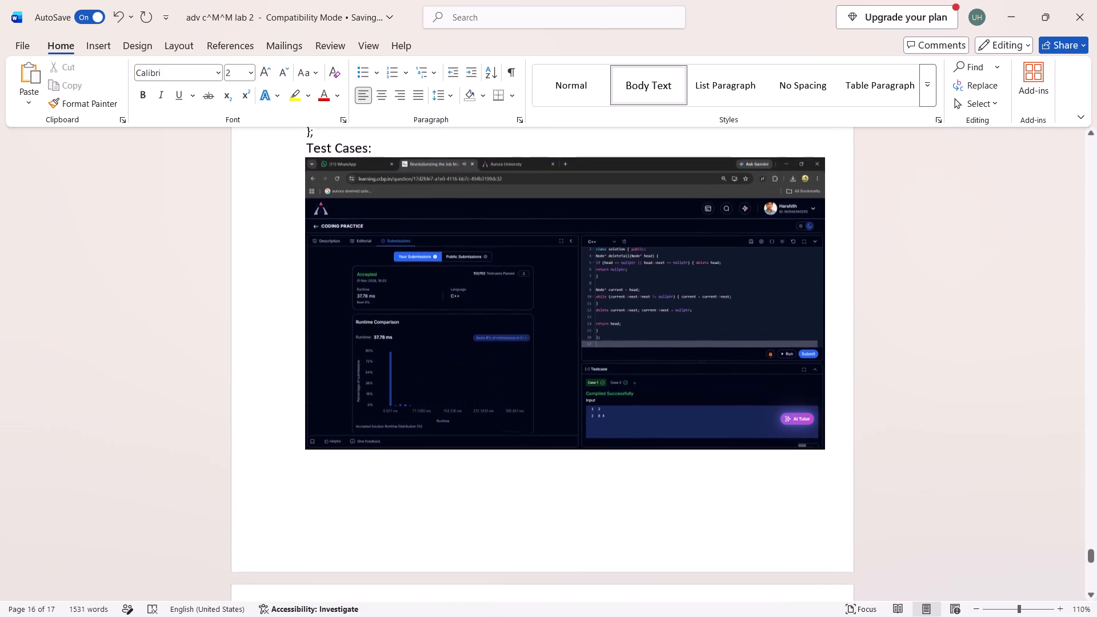
pyautogui.scroll(4, 412, 380)
pyautogui.scroll(-2, 412, 380)
pyautogui.scroll(3, 412, 380)
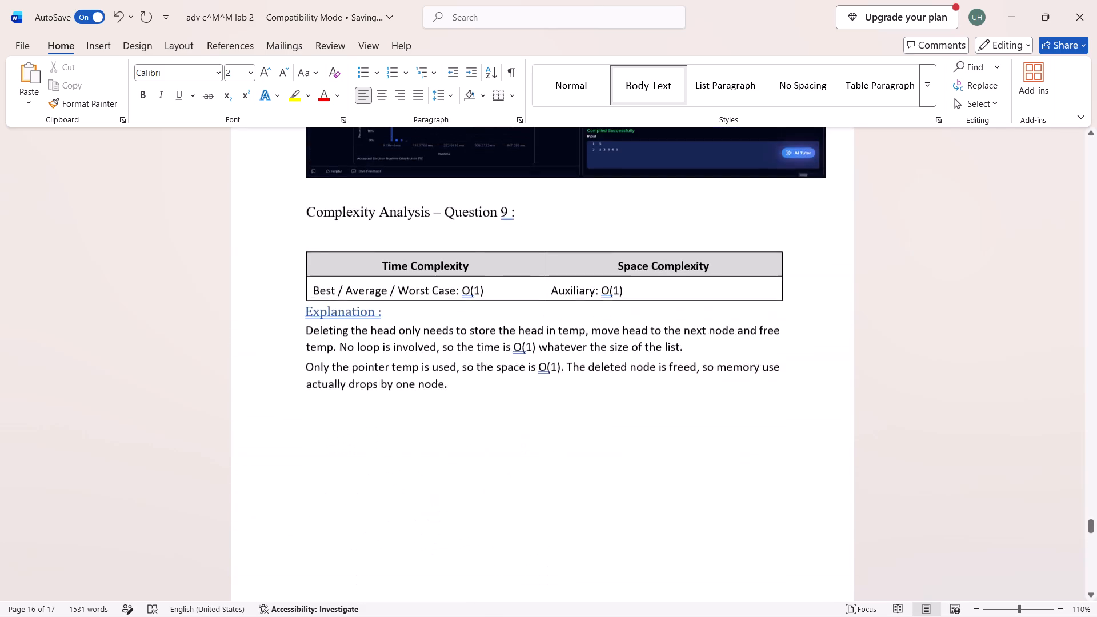
pyautogui.scroll(4, 412, 380)
pyautogui.hscroll(1, 412, 380)
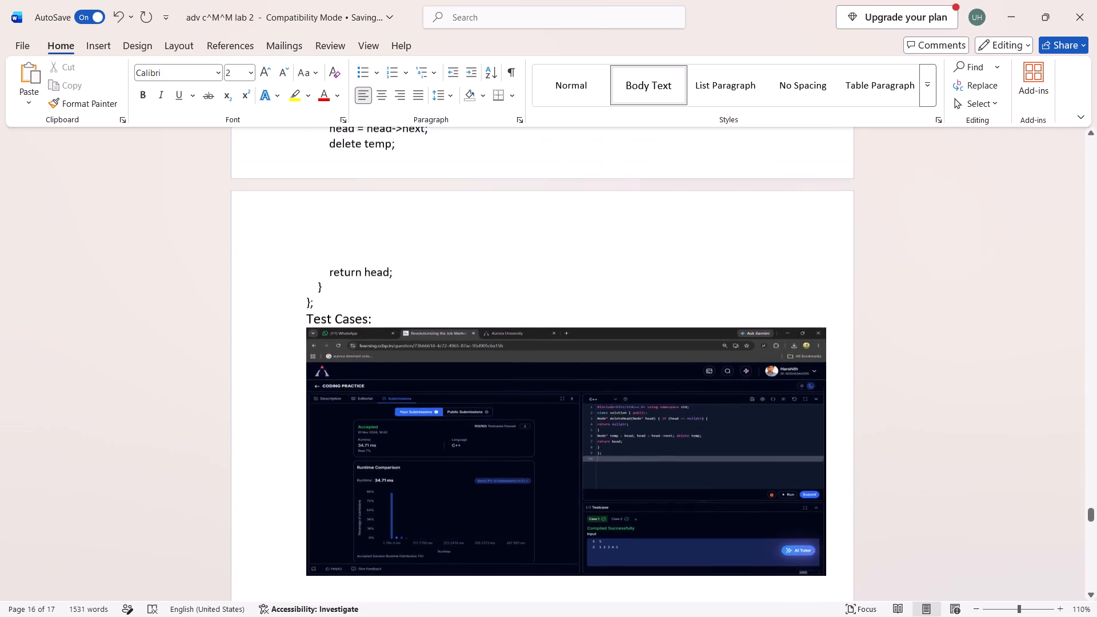
pyautogui.hscroll(1, 412, 380)
pyautogui.scroll(2, 412, 380)
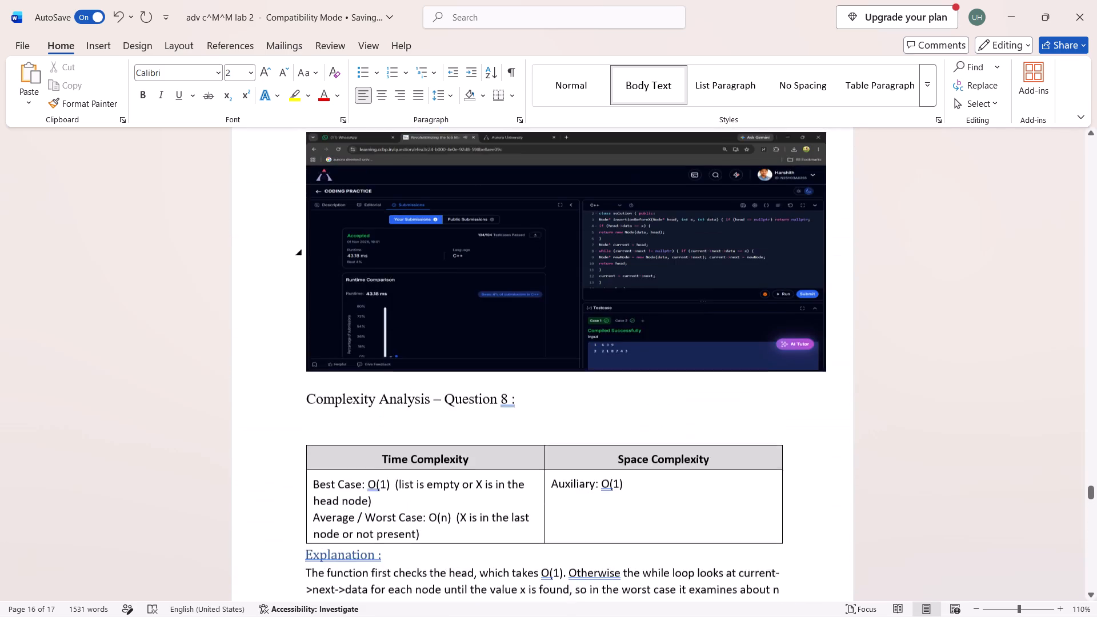
pyautogui.scroll(-4, 412, 380)
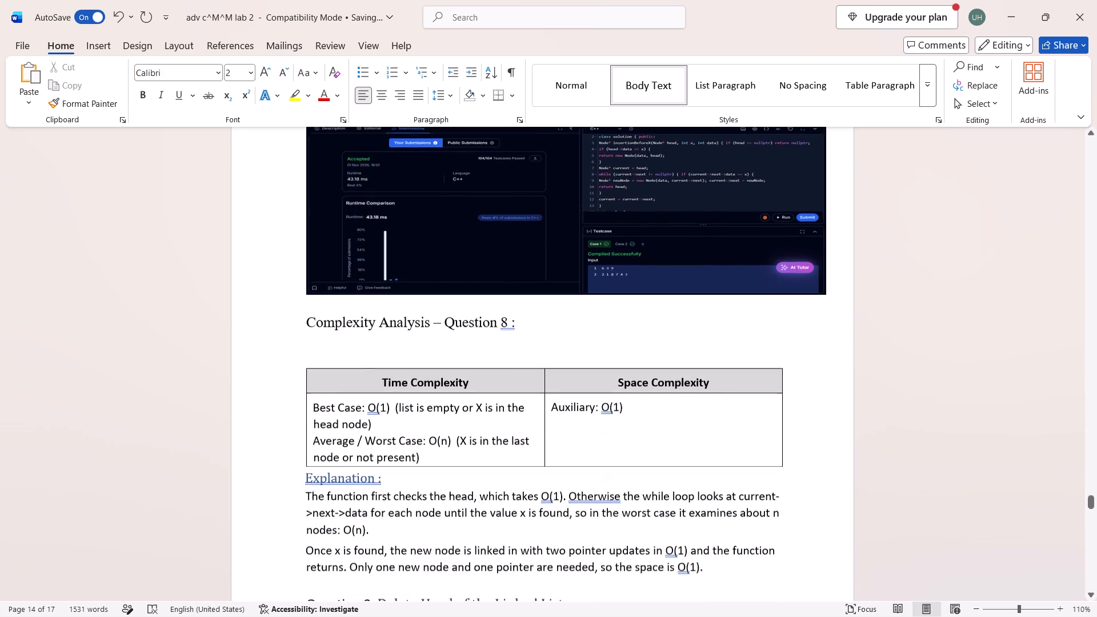
pyautogui.scroll(-14, 412, 380)
pyautogui.scroll(4, 412, 380)
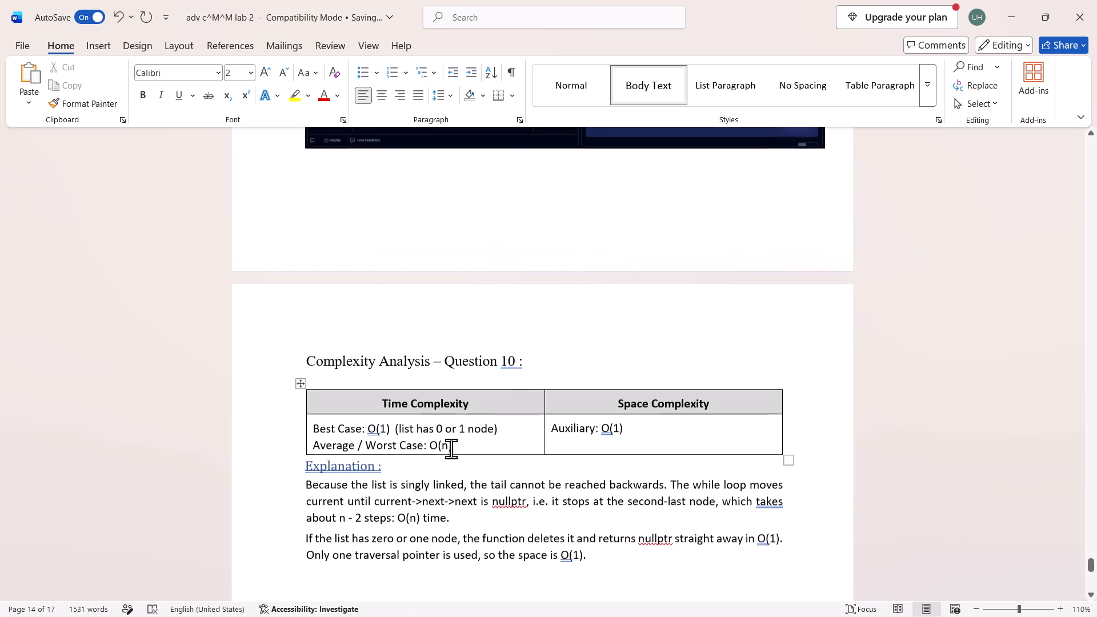
# Change the font colour of Question 10's "Explanation :" heading to Automatic black.
pyautogui.moveTo(386, 467); pyautogui.dragTo(305, 457)
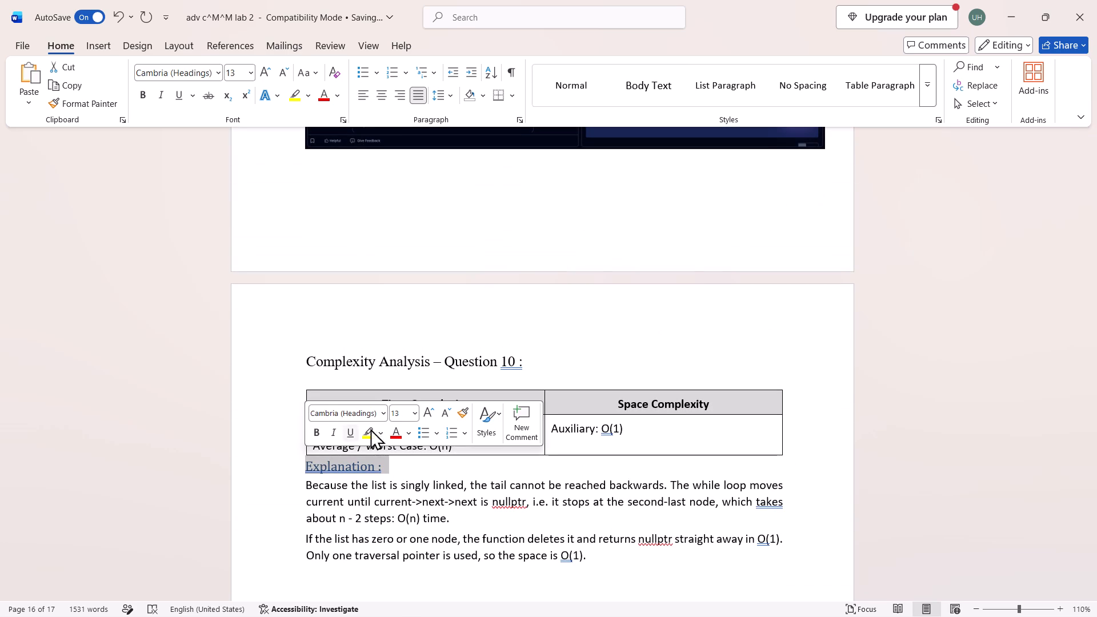
pyautogui.click(383, 432)
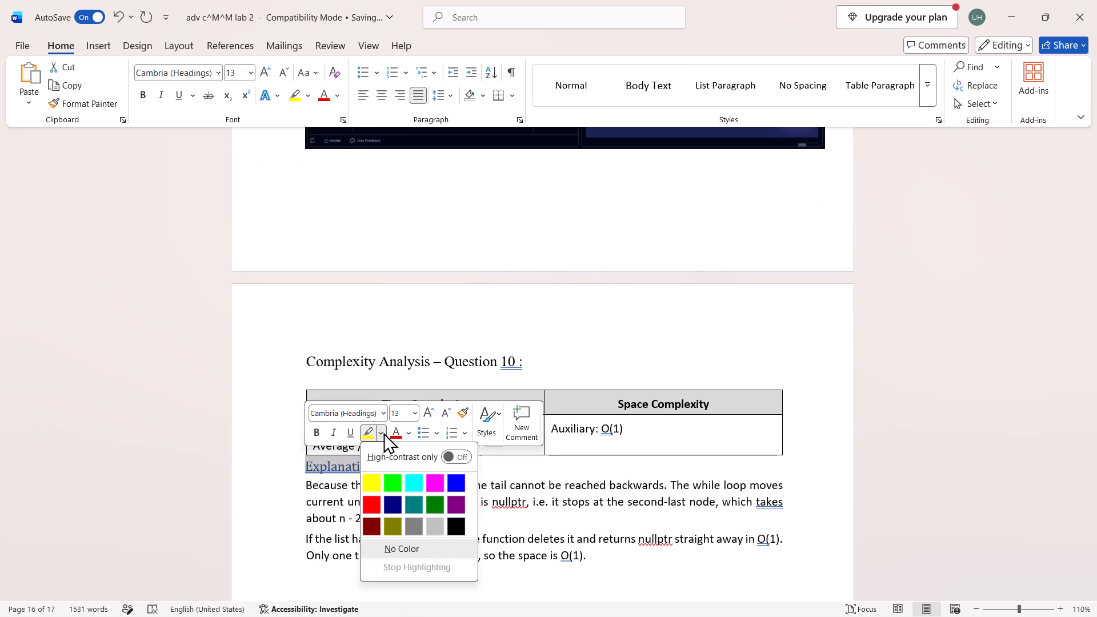
pyautogui.click(407, 436)
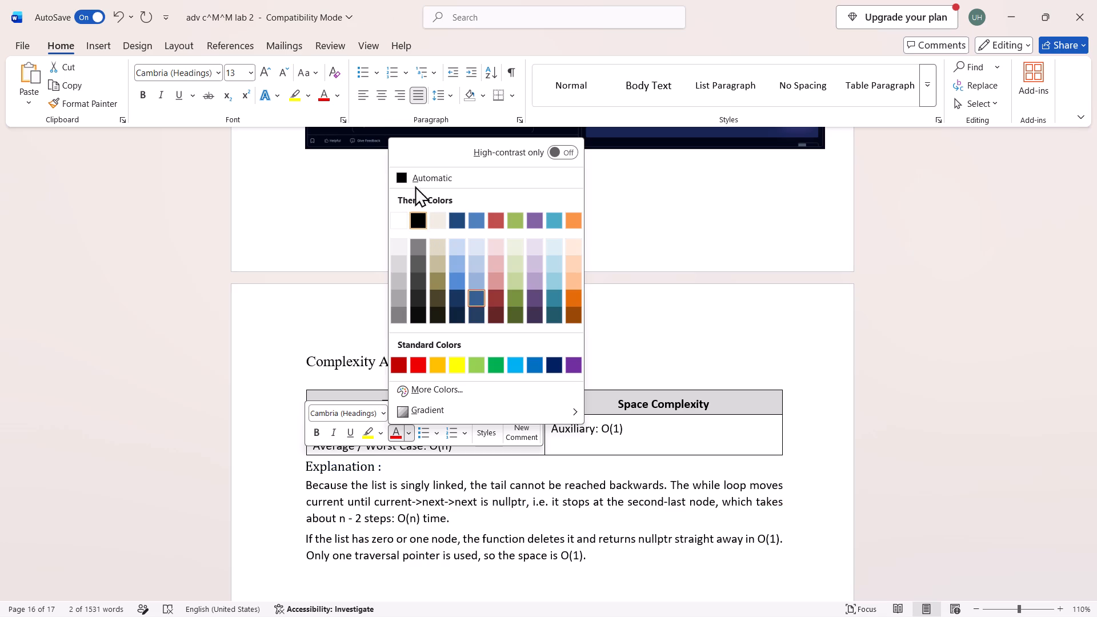
pyautogui.click(409, 170)
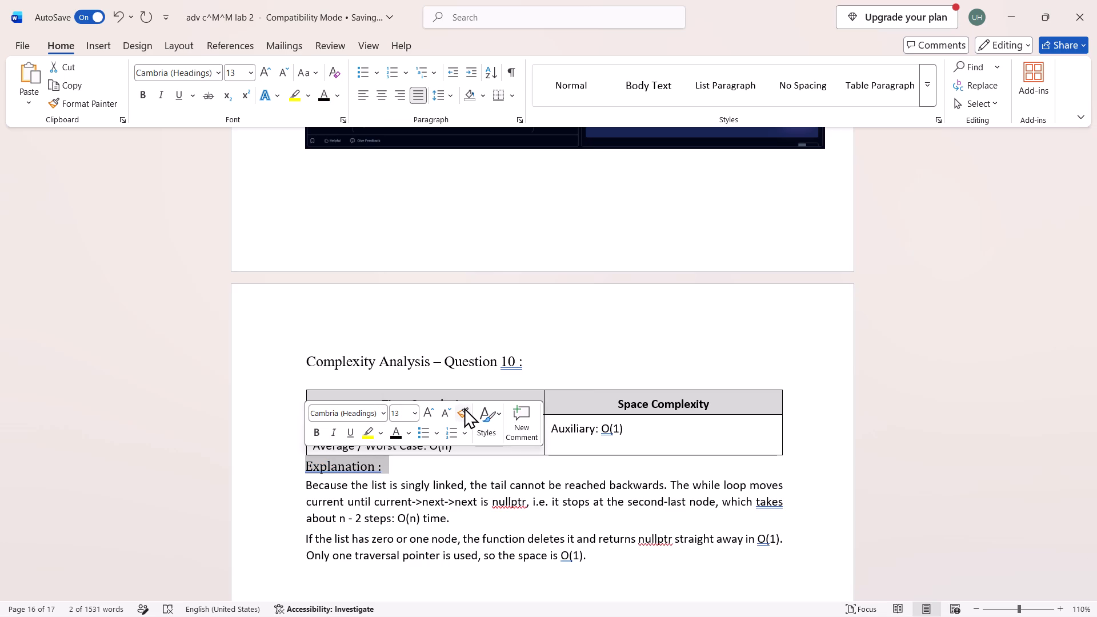
pyautogui.click(464, 407)
pyautogui.click(464, 407)
# Apply the black font colour to the "Explanation :" heading under Question 9's complexity table.
pyautogui.scroll(2, 464, 407)
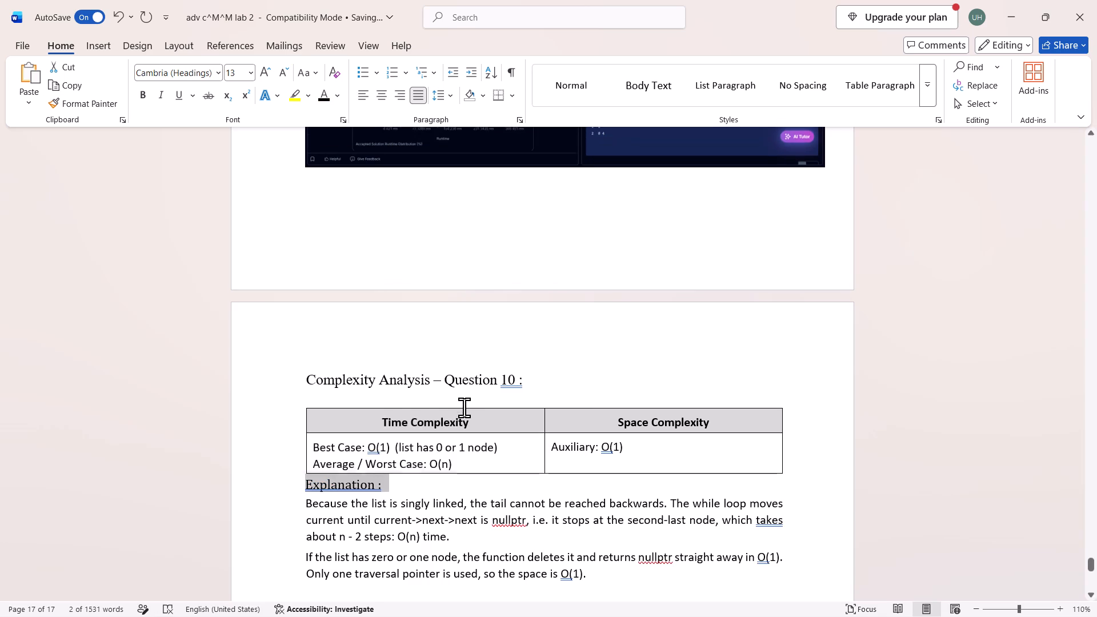
pyautogui.scroll(5, 464, 407)
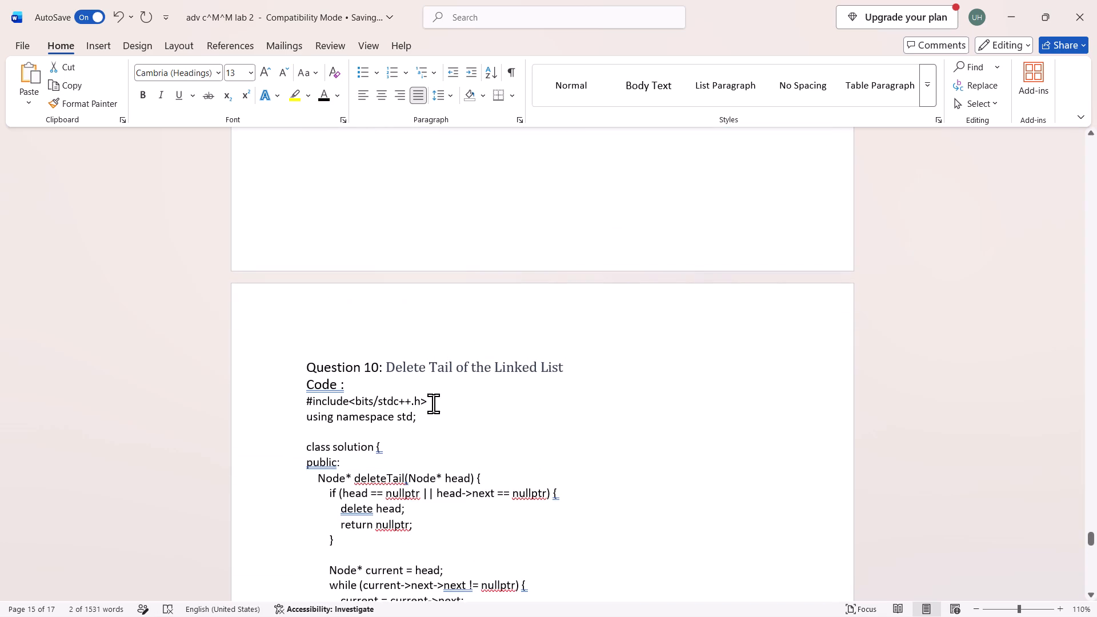
pyautogui.scroll(2, 429, 399)
pyautogui.moveTo(389, 213); pyautogui.dragTo(306, 206)
pyautogui.click(398, 182)
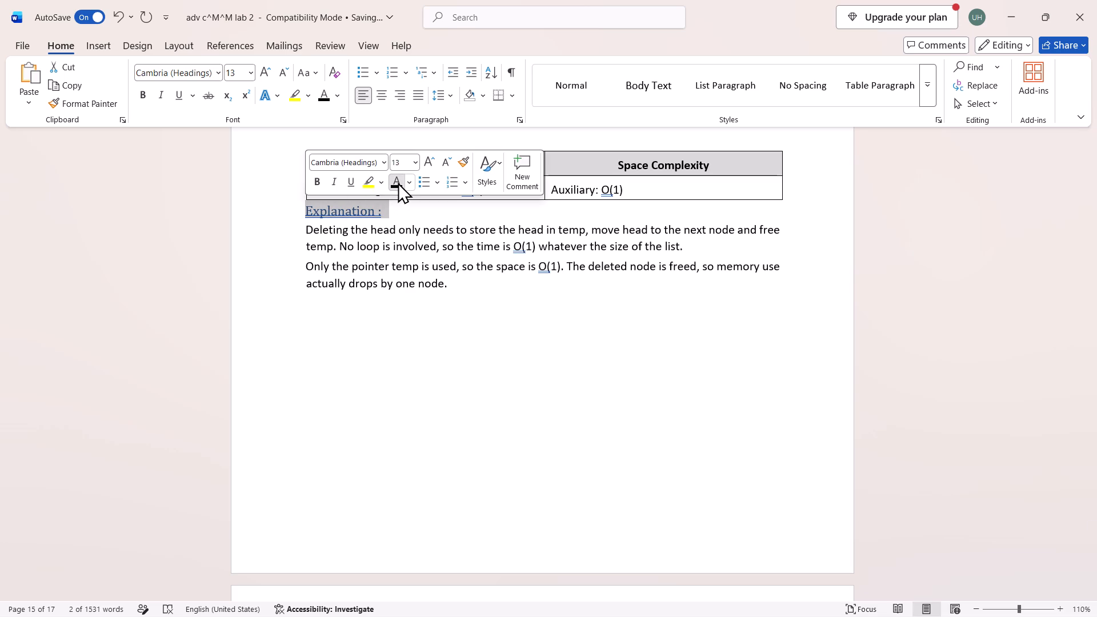
pyautogui.click(406, 318)
# Apply the black font colour to the "Explanation :" heading under Question 8's complexity table.
pyautogui.scroll(1, 406, 318)
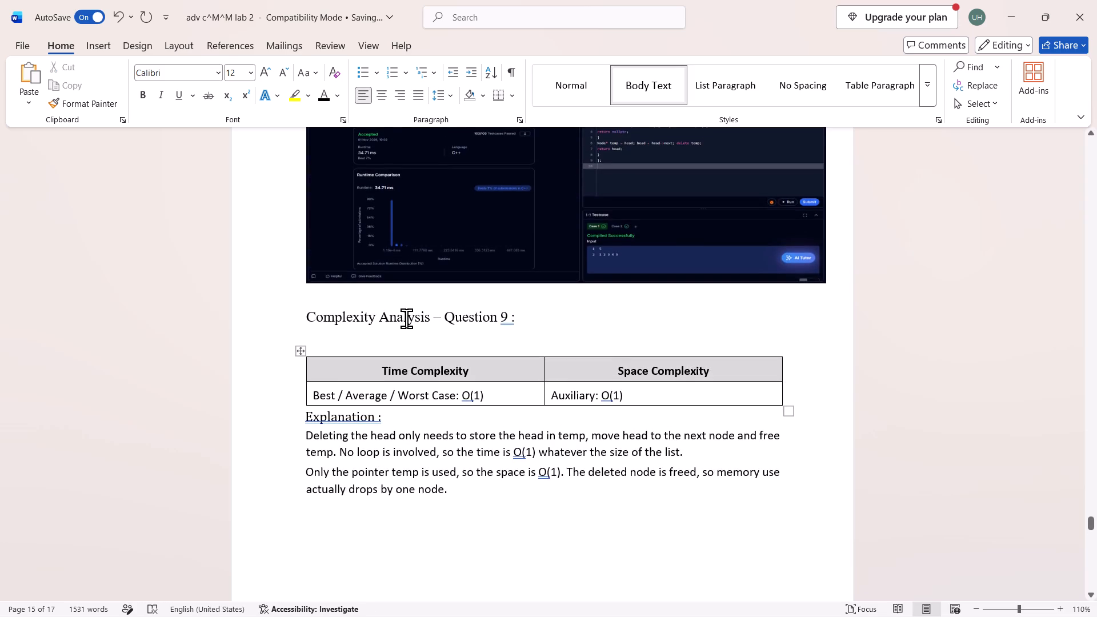
pyautogui.scroll(4, 406, 318)
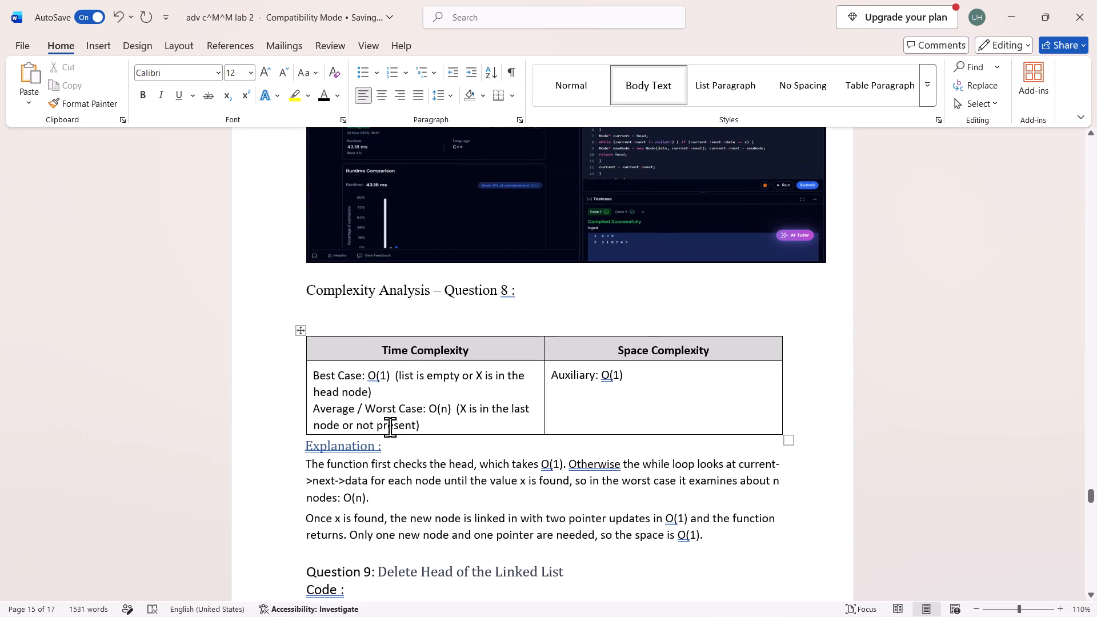
pyautogui.moveTo(395, 443); pyautogui.dragTo(311, 443)
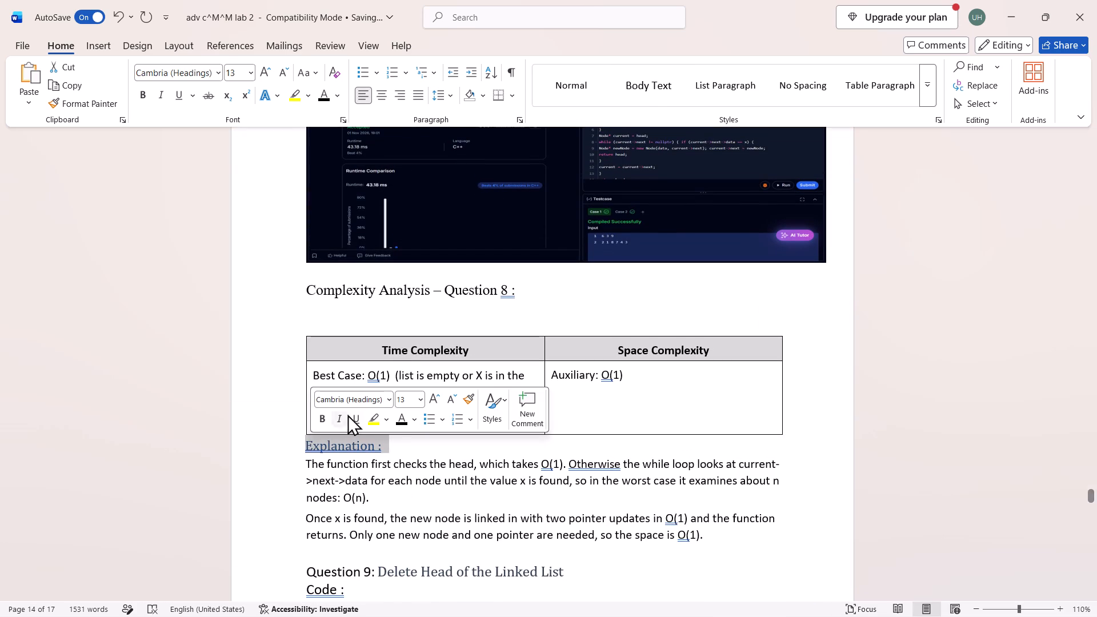
pyautogui.click(398, 423)
pyautogui.click(408, 455)
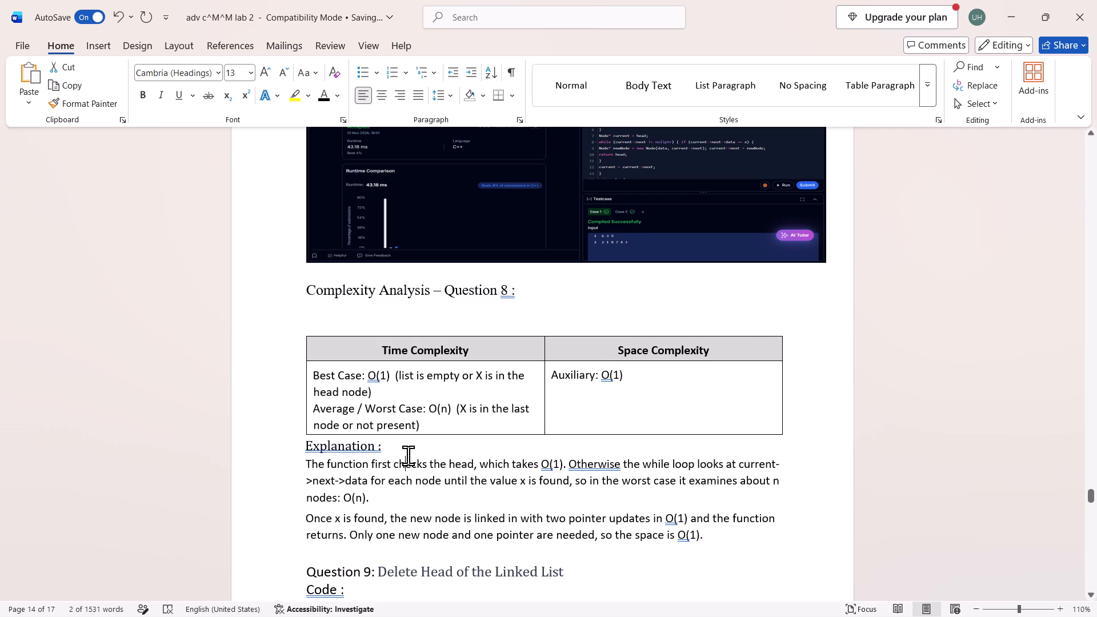
# Apply the black font colour to the "Explanation :" heading under Question 7's complexity table.
pyautogui.scroll(1, 408, 455)
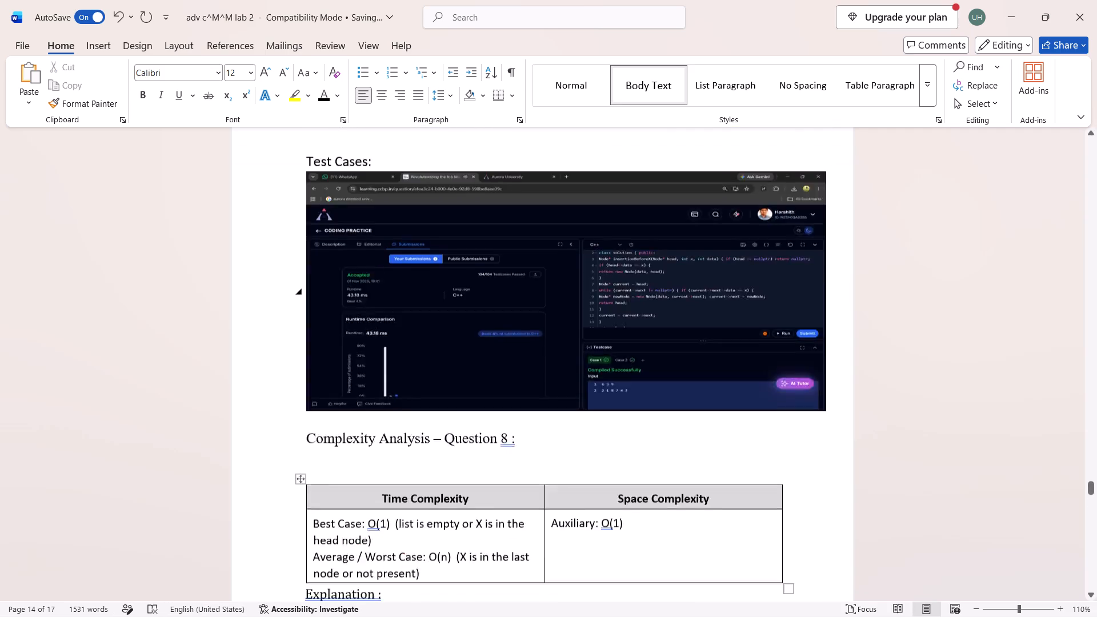
pyautogui.scroll(3, 408, 455)
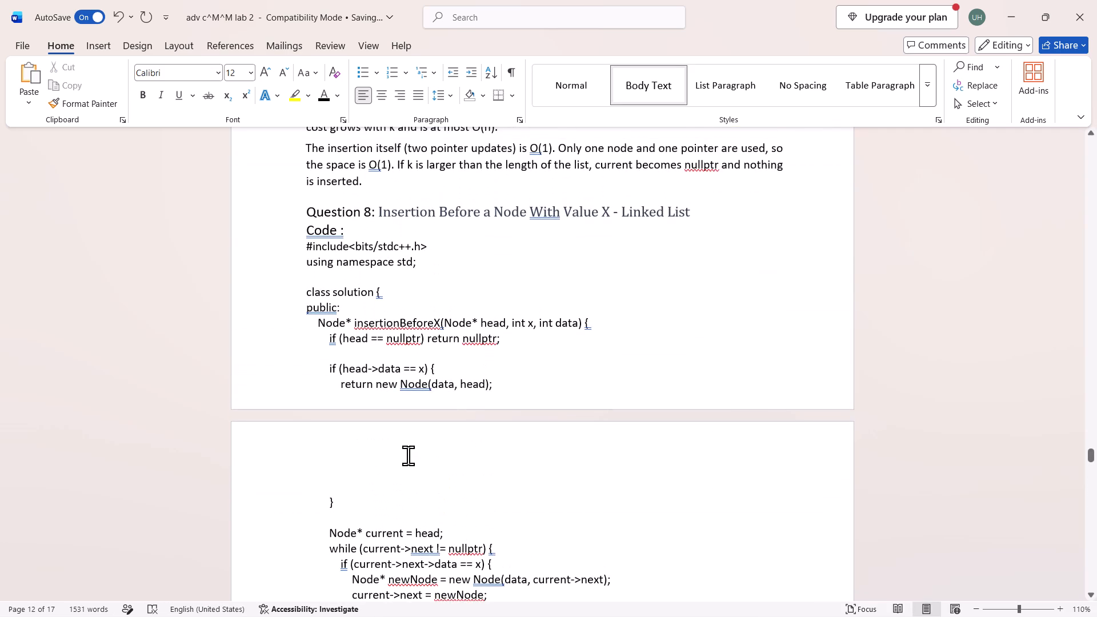
pyautogui.scroll(1, 408, 455)
pyautogui.moveTo(387, 205); pyautogui.dragTo(336, 199)
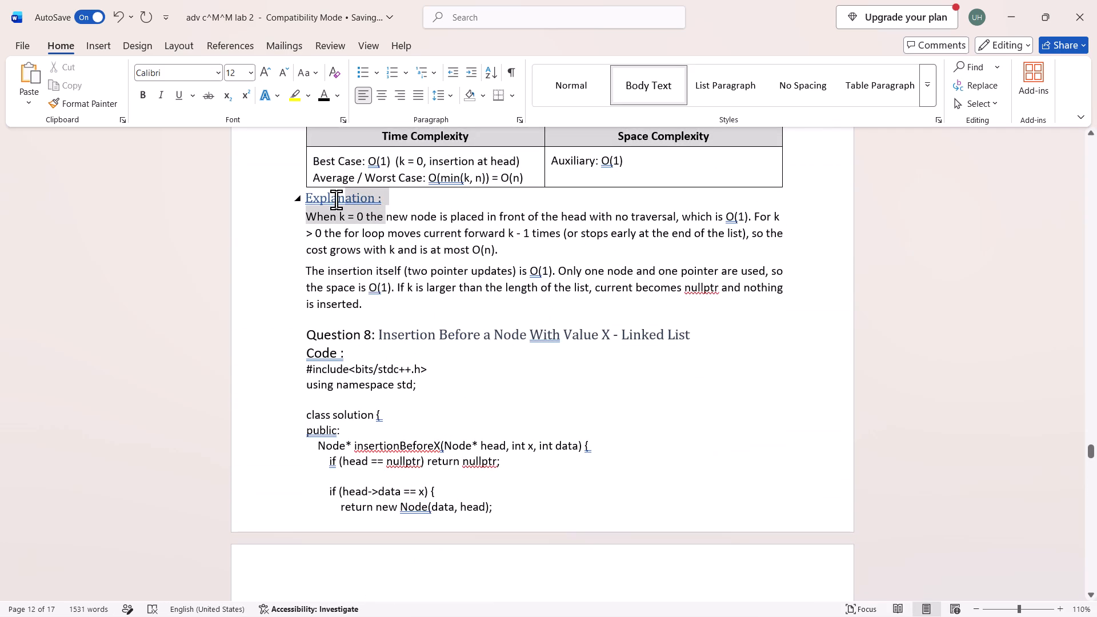
pyautogui.moveTo(336, 199); pyautogui.dragTo(316, 196)
pyautogui.click(411, 167)
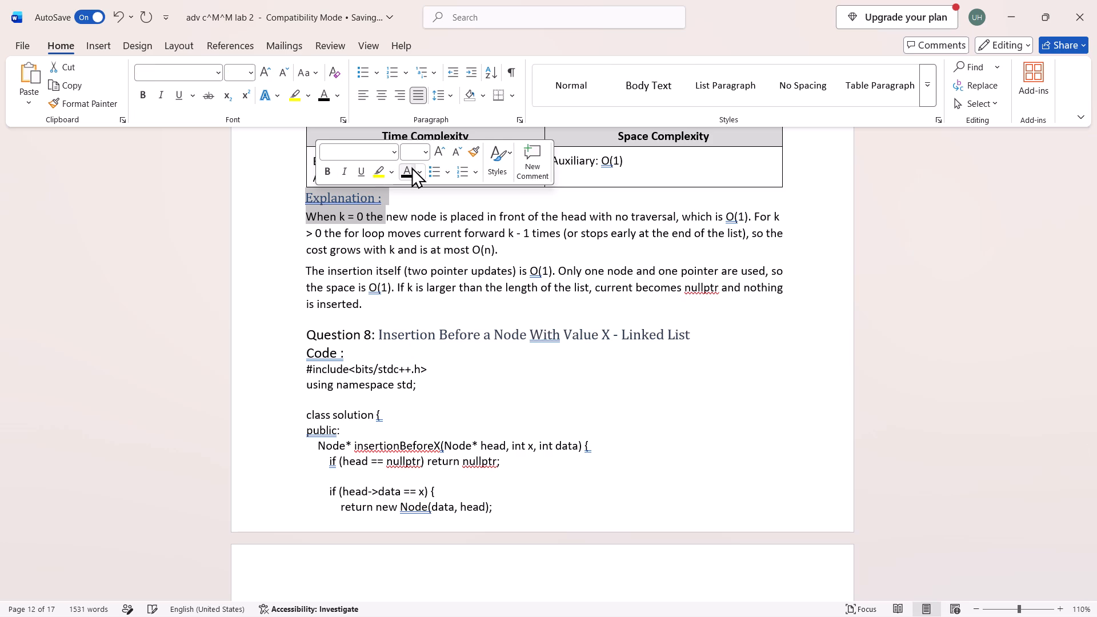
pyautogui.click(422, 198)
# Apply the black font colour to the "Explanation :" heading under Question 6's complexity table.
pyautogui.scroll(1, 422, 198)
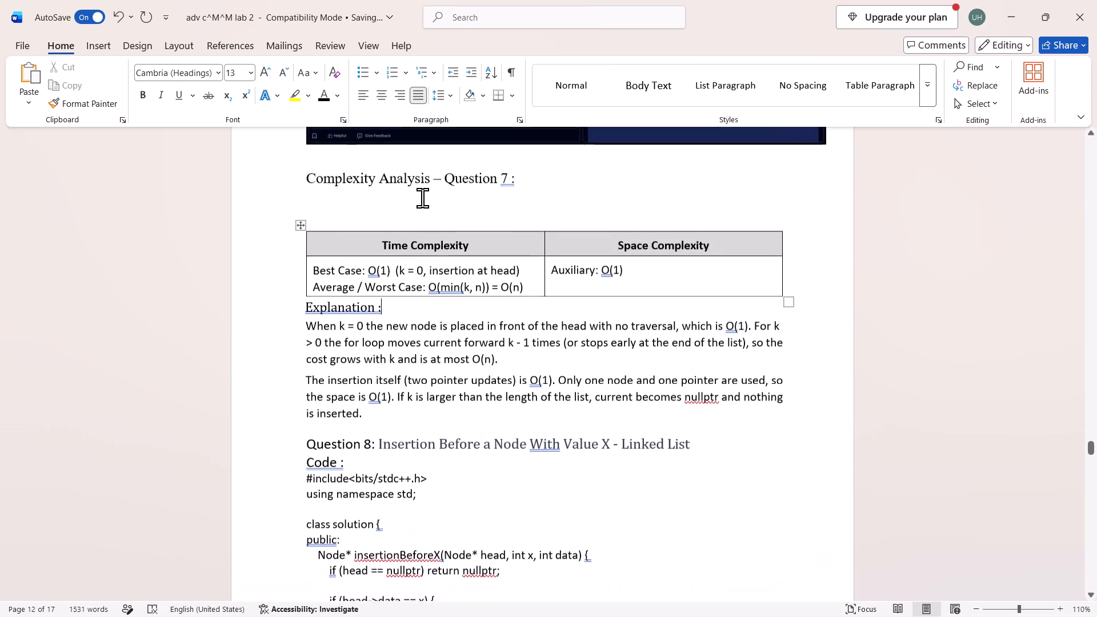
pyautogui.scroll(4, 422, 198)
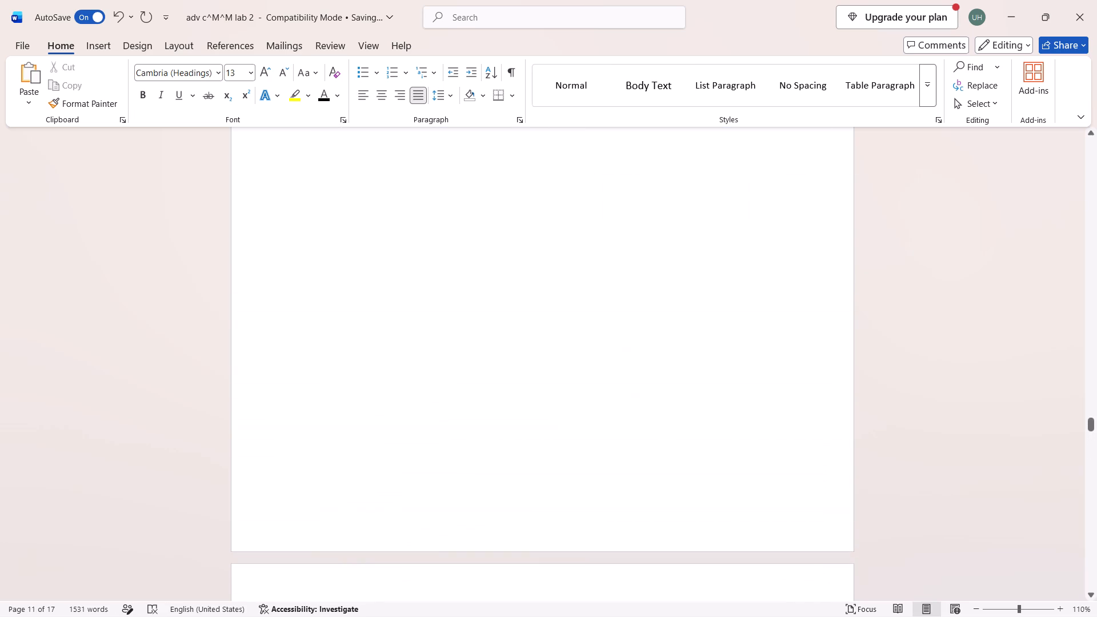
pyautogui.scroll(2, 422, 198)
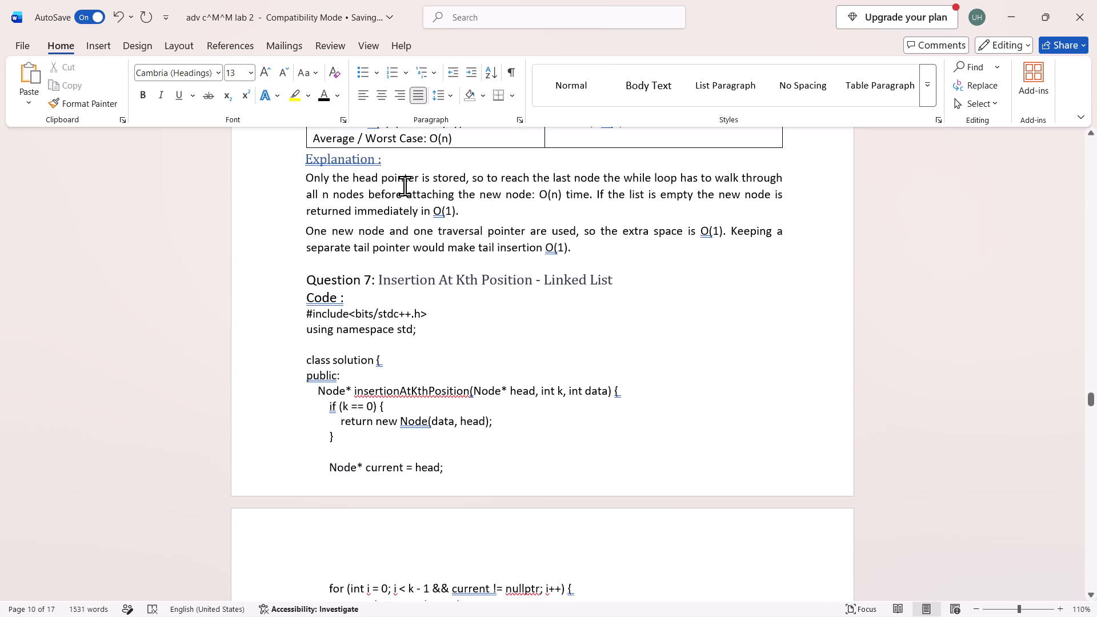
pyautogui.moveTo(387, 163); pyautogui.dragTo(305, 154)
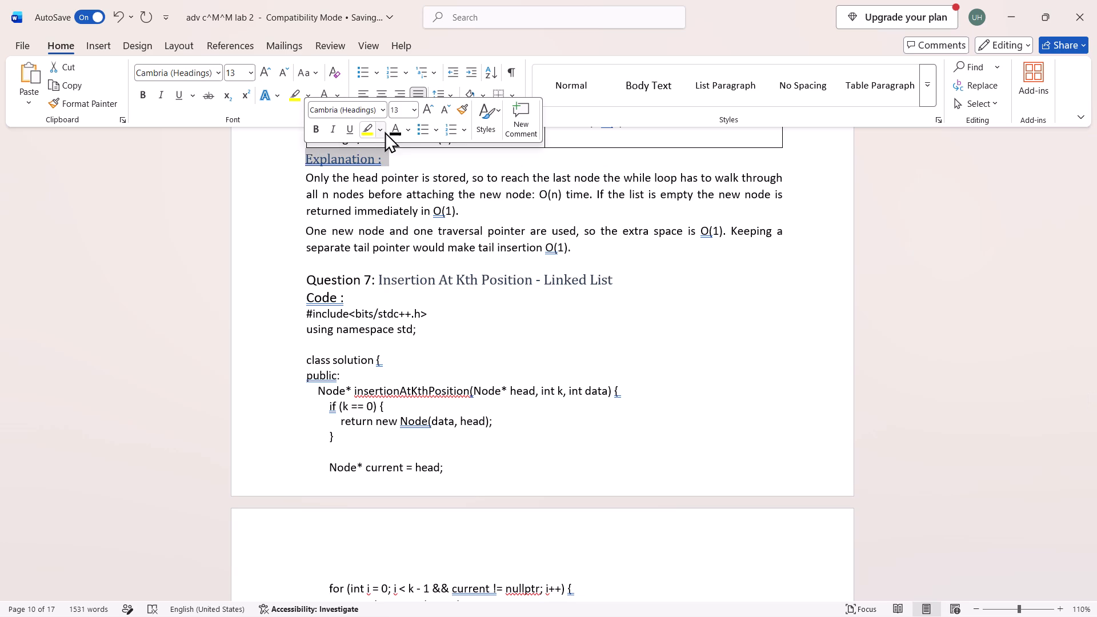
pyautogui.click(394, 131)
# Apply the black font colour to the "Explanation :" heading under Question 5's complexity table.
pyautogui.scroll(3, 401, 164)
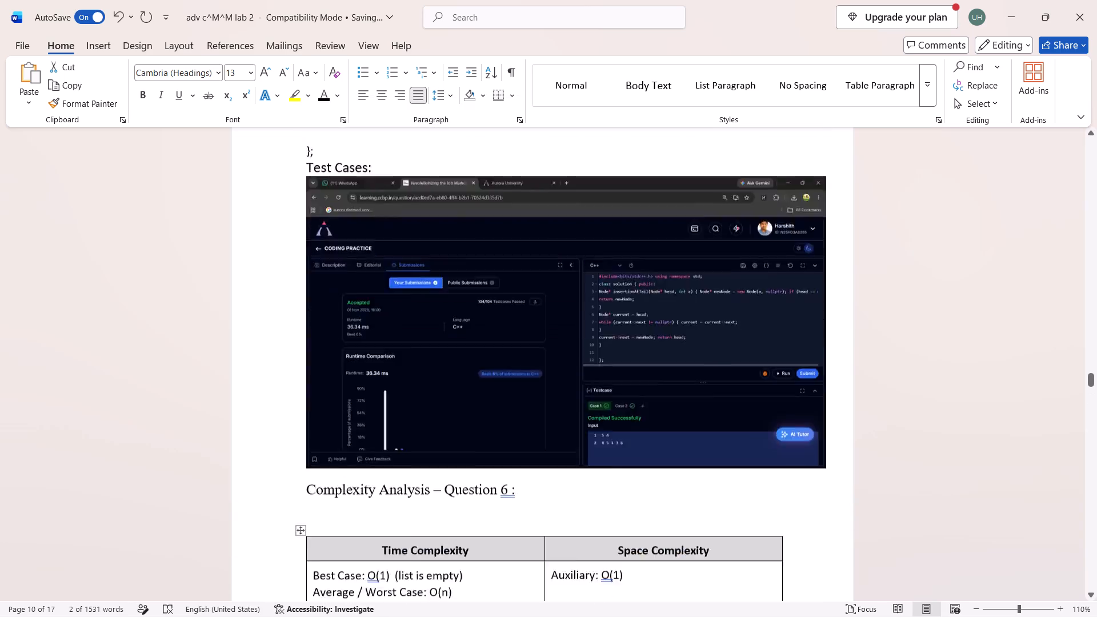
pyautogui.scroll(5, 401, 164)
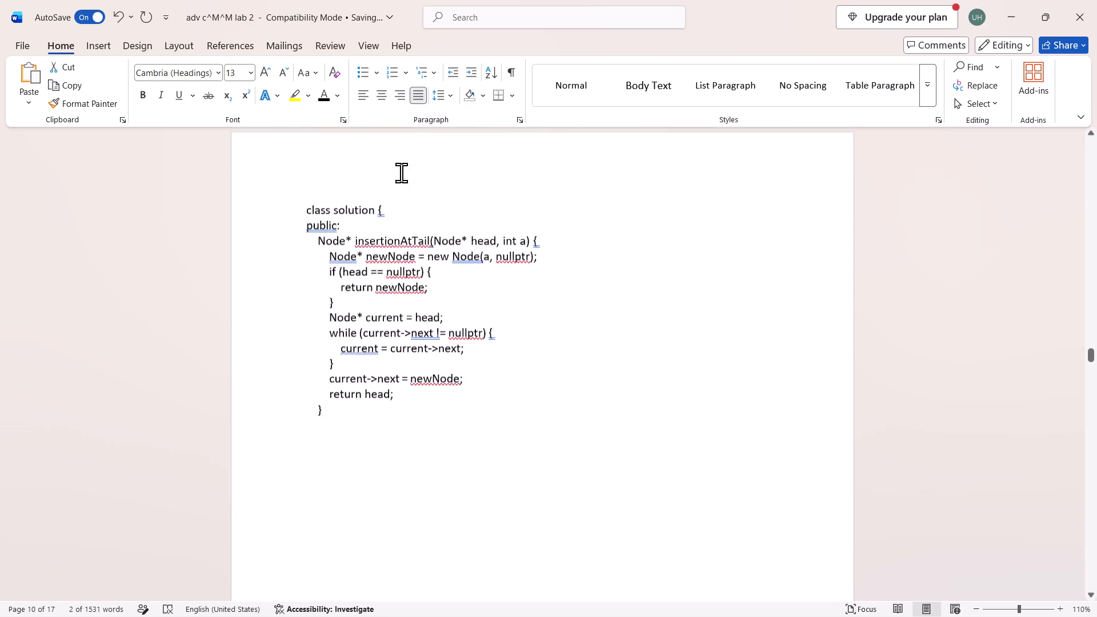
pyautogui.scroll(2, 401, 173)
pyautogui.rightClick(379, 177)
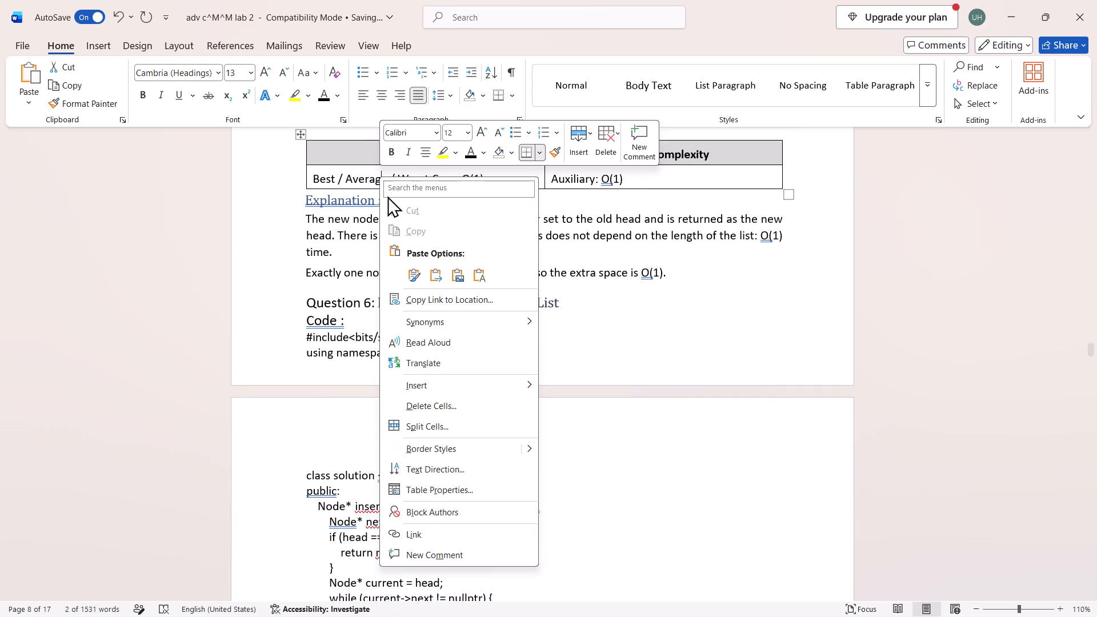
pyautogui.click(303, 195)
pyautogui.moveTo(306, 200); pyautogui.dragTo(389, 203)
pyautogui.click(475, 181)
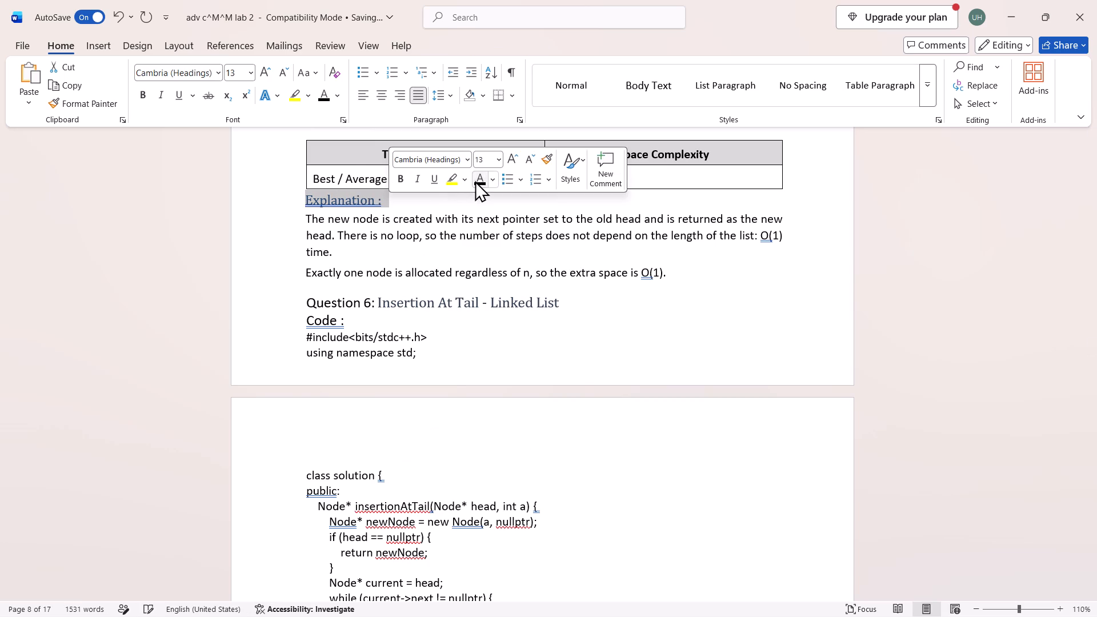
# Apply the black font colour to the "Explanation :" heading under Question 4's complexity table.
pyautogui.scroll(6, 475, 181)
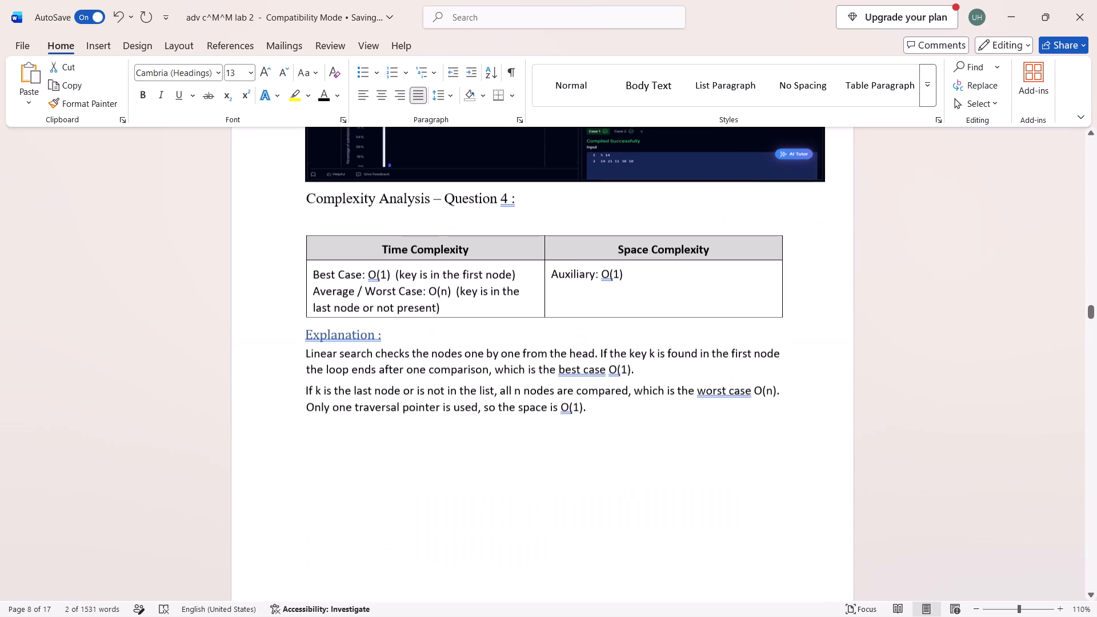
pyautogui.moveTo(385, 347); pyautogui.dragTo(303, 331)
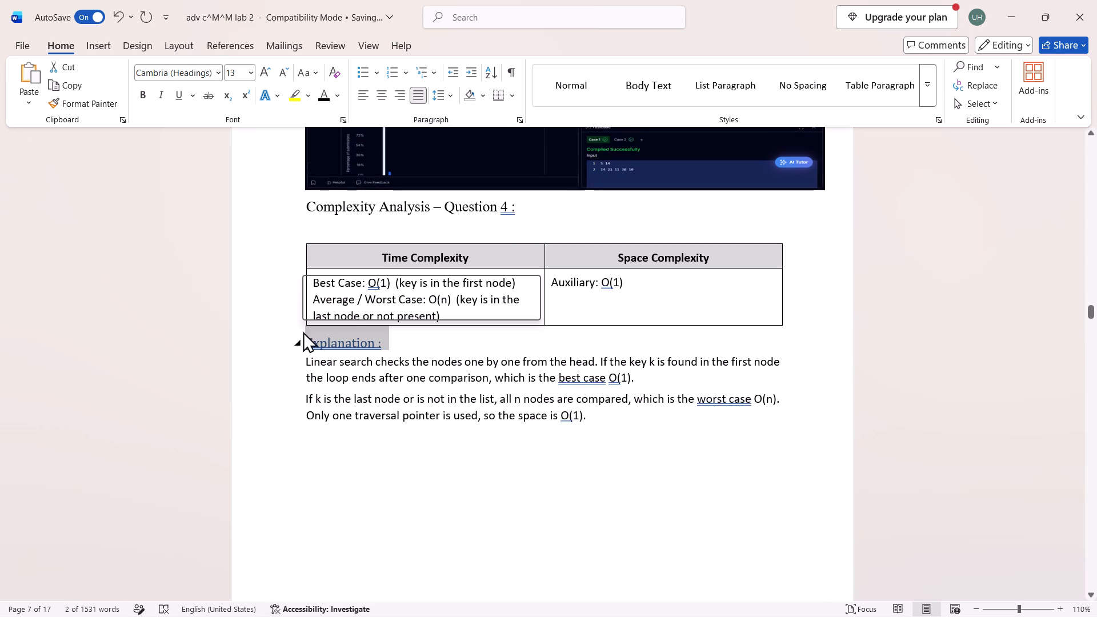
pyautogui.click(387, 306)
# Apply the black font colour to the "Explanation :" heading under Question 3's complexity table.
pyautogui.scroll(3, 387, 306)
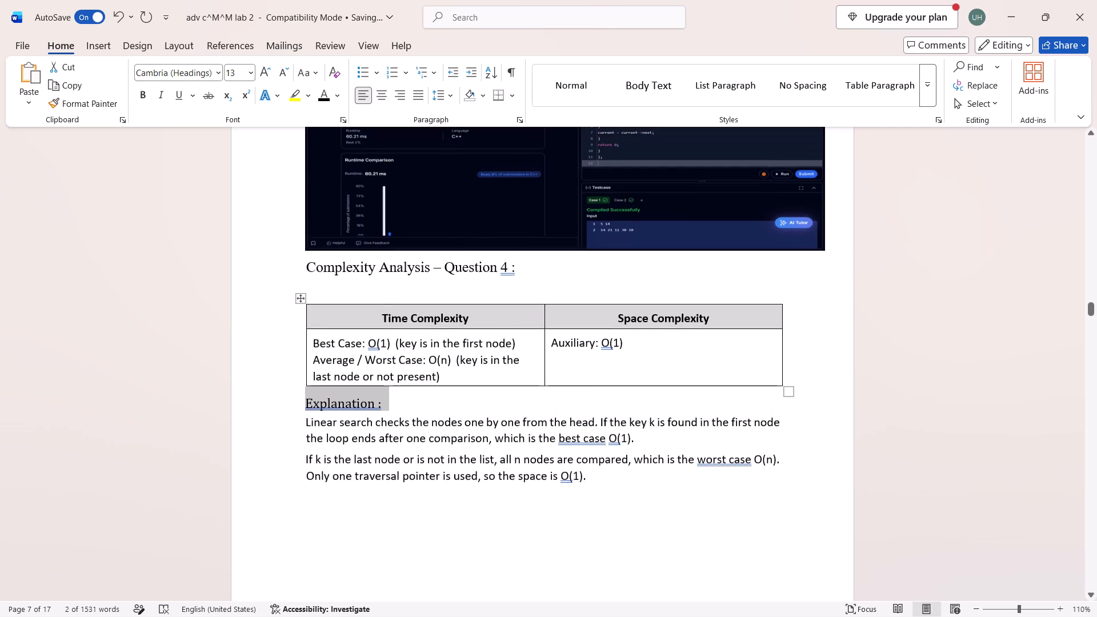
pyautogui.scroll(4, 387, 306)
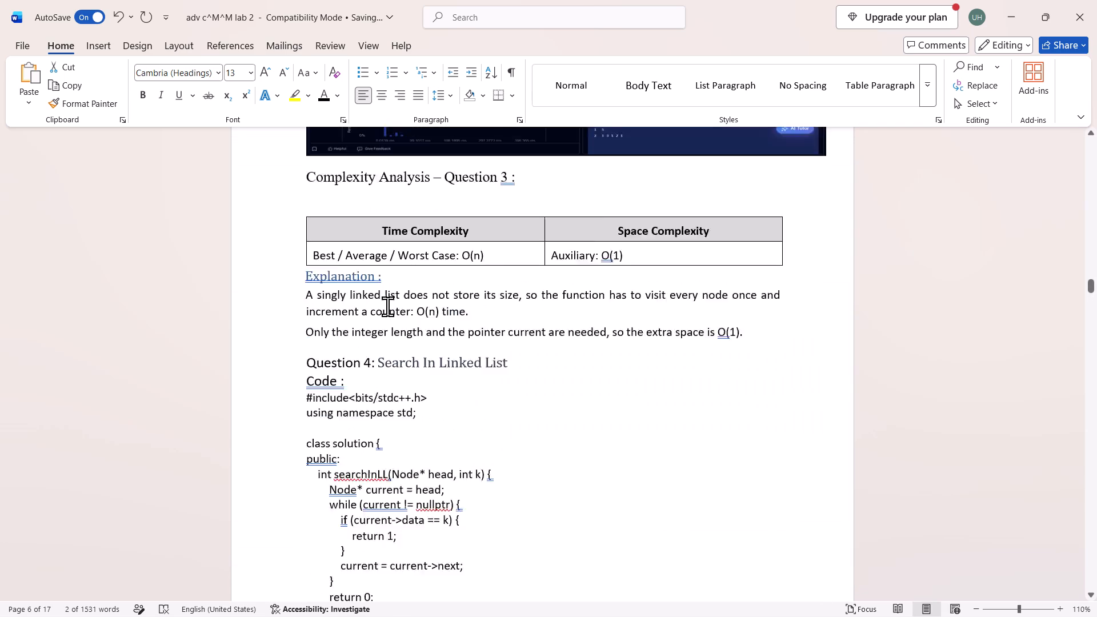
pyautogui.scroll(1, 387, 306)
pyautogui.moveTo(389, 337); pyautogui.dragTo(306, 336)
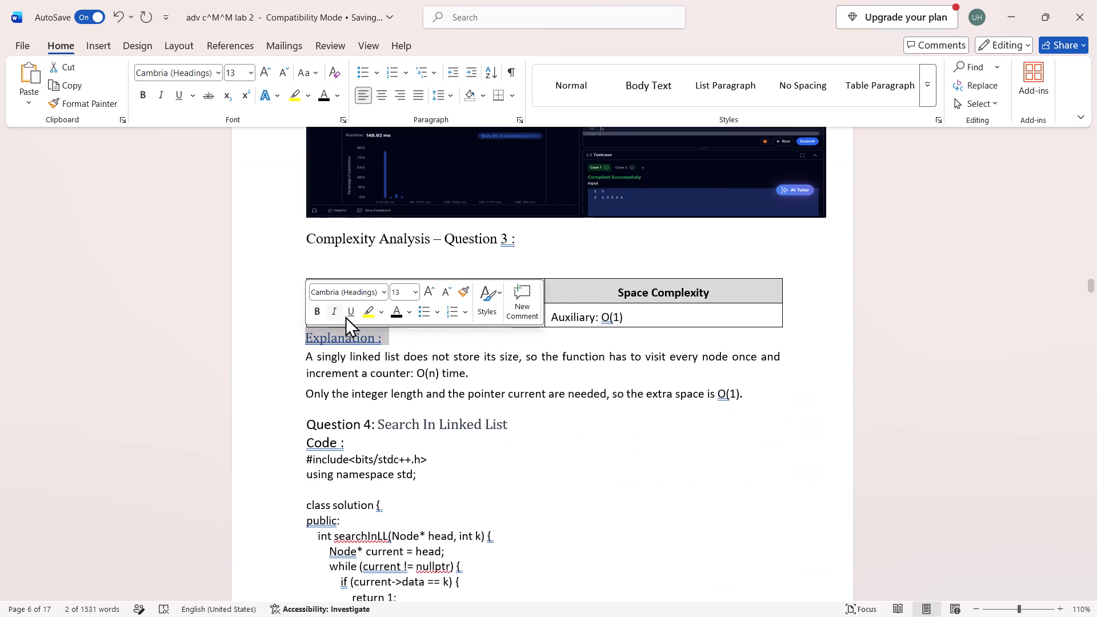
pyautogui.click(399, 315)
# Apply the black font colour to the "Explanation :" heading under Question 2's complexity table.
pyautogui.scroll(2, 402, 361)
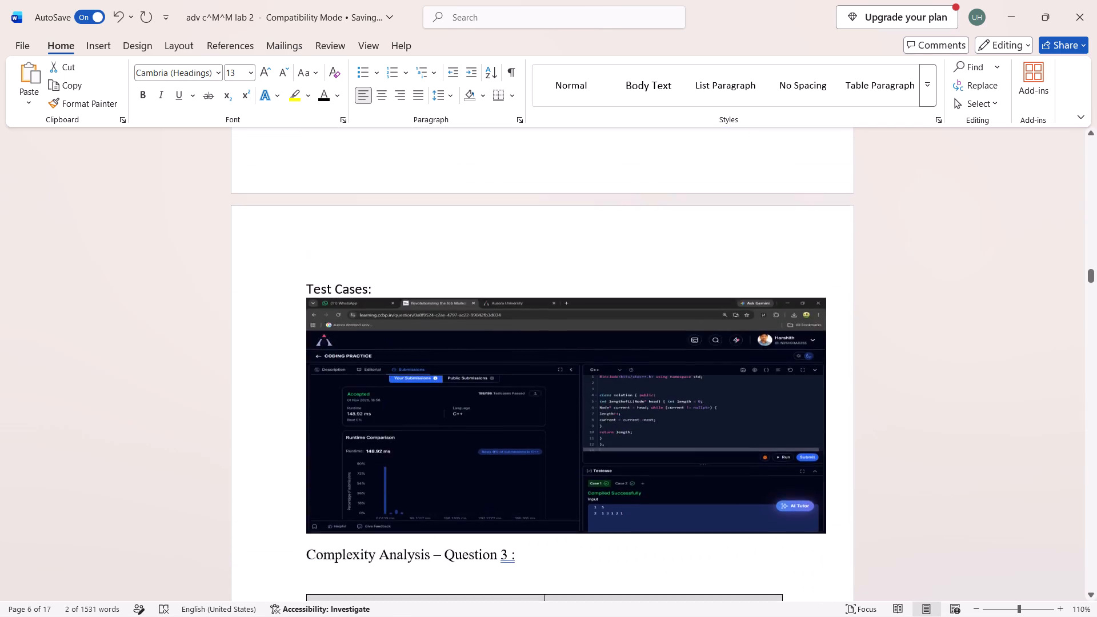
pyautogui.scroll(4, 402, 361)
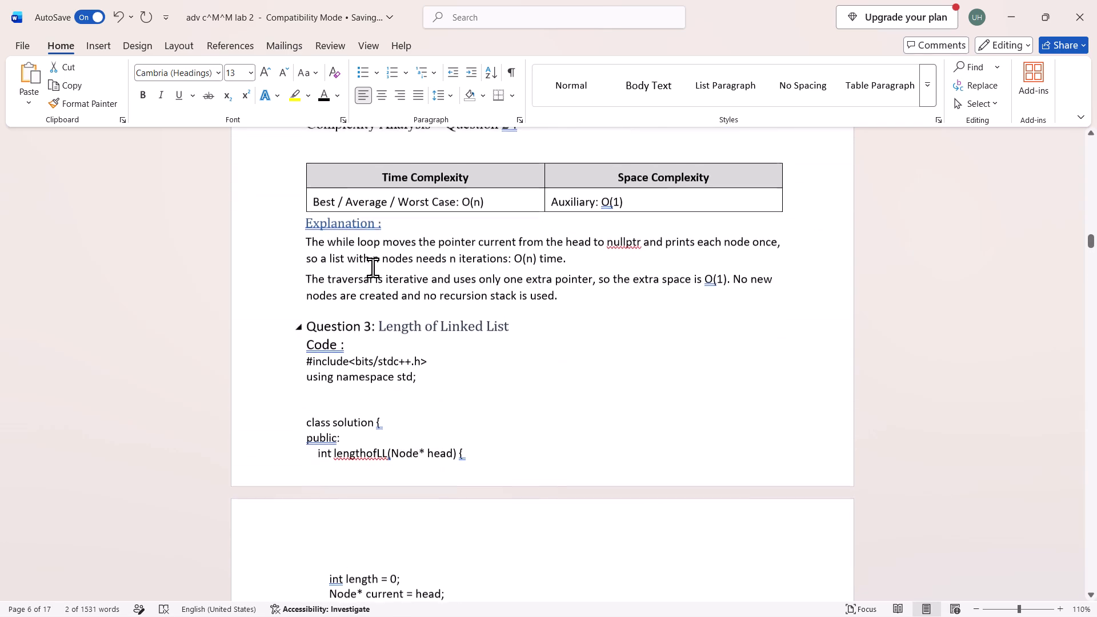
pyautogui.moveTo(386, 228); pyautogui.dragTo(304, 222)
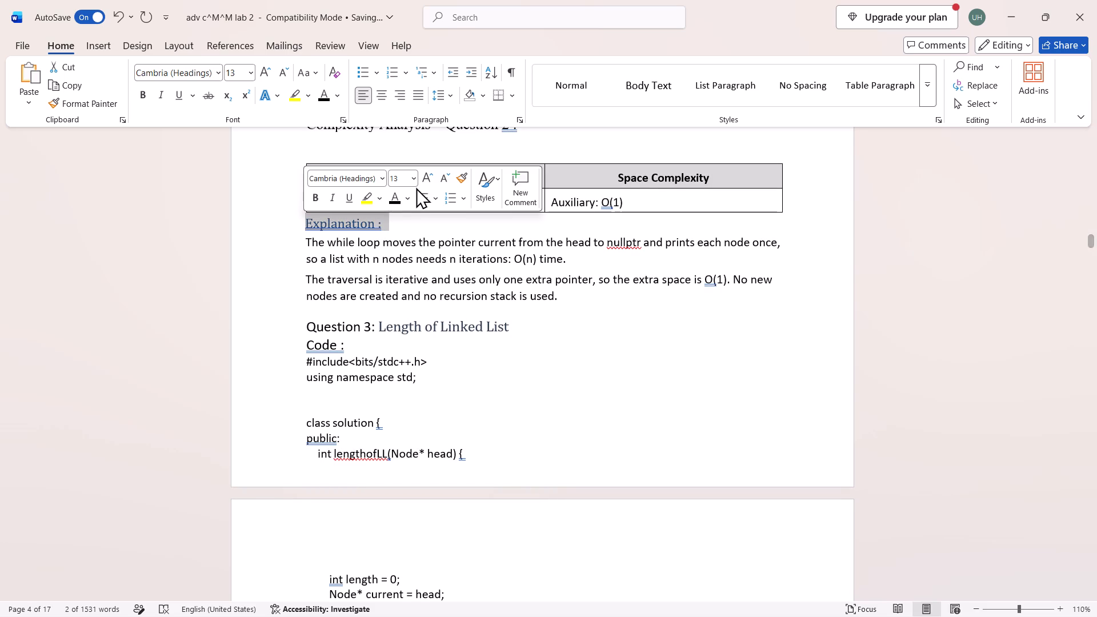
pyautogui.click(395, 193)
# Apply the black font colour to the "Explanation :" heading that follows Question 1's complexity table.
pyautogui.scroll(1, 429, 237)
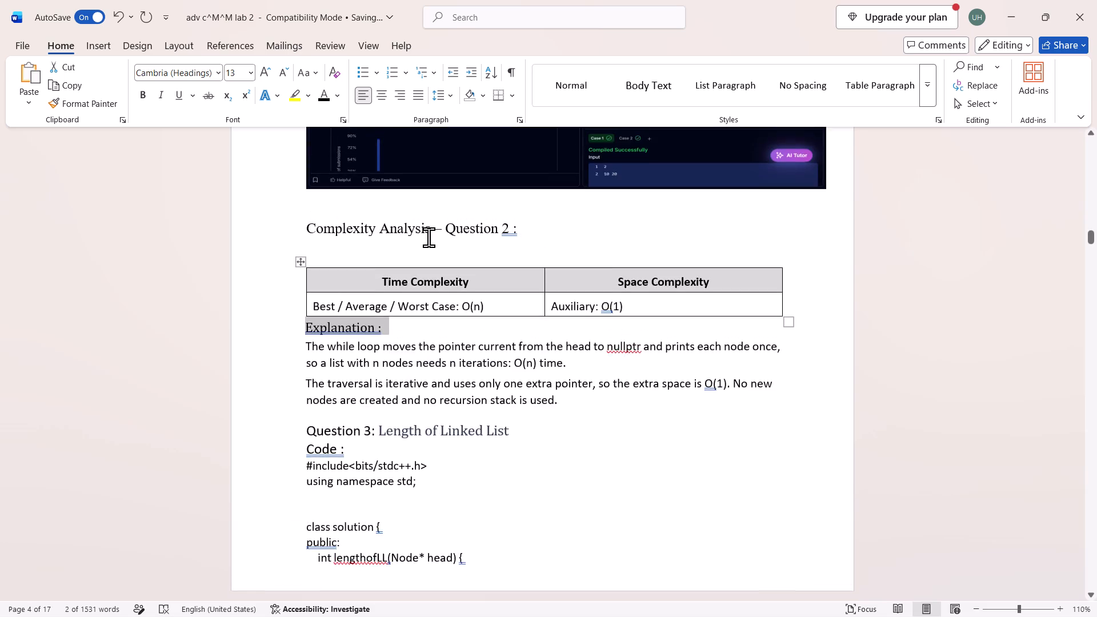
pyautogui.scroll(3, 429, 237)
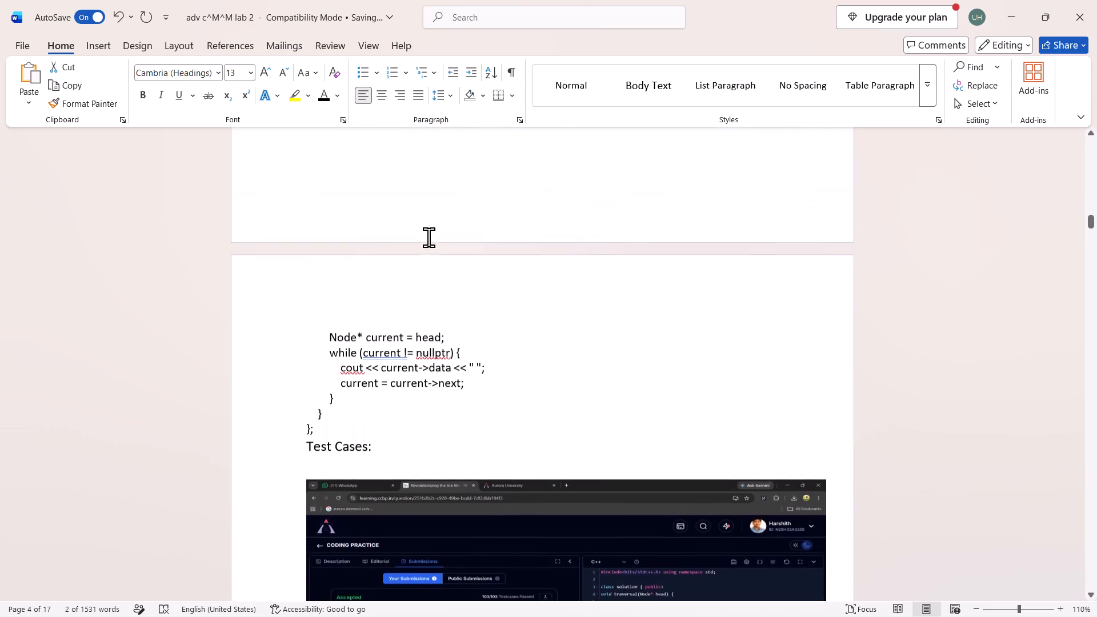
pyautogui.scroll(3, 426, 246)
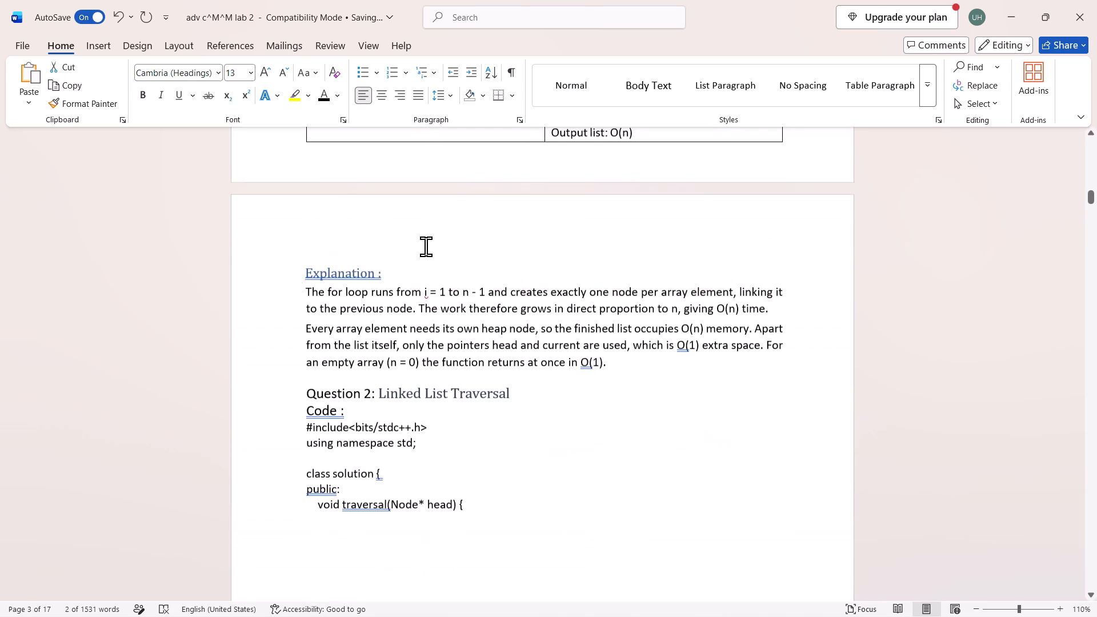
pyautogui.scroll(-1, 426, 246)
pyautogui.moveTo(391, 255); pyautogui.dragTo(313, 246)
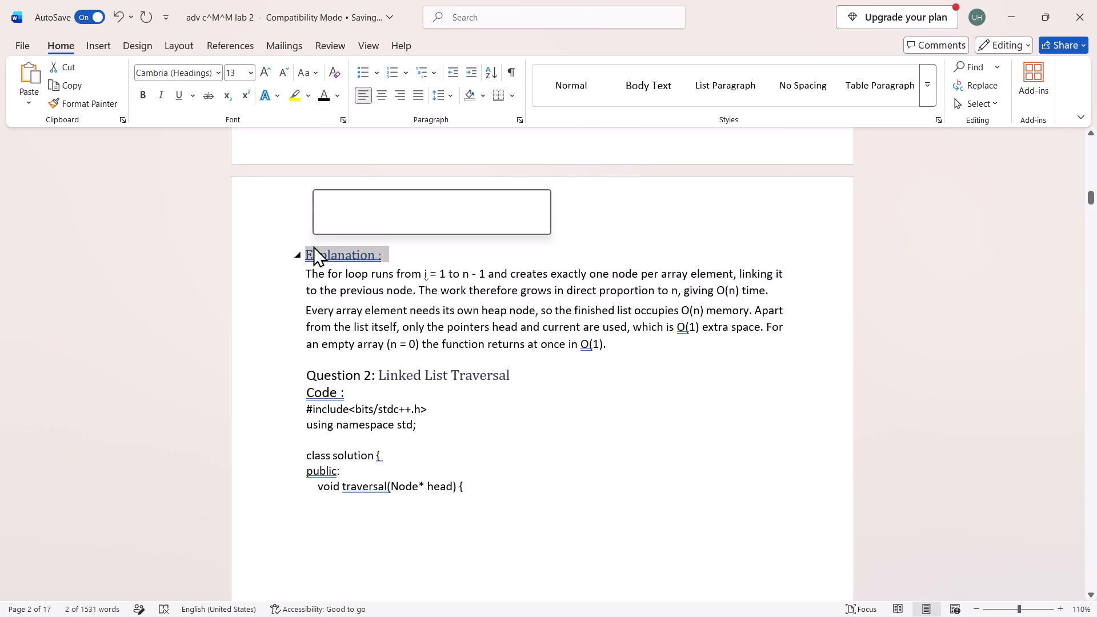
pyautogui.click(402, 223)
# Look over Question 1's code, test case screenshot and complexity section at the start of the document.
pyautogui.scroll(-2, 402, 223)
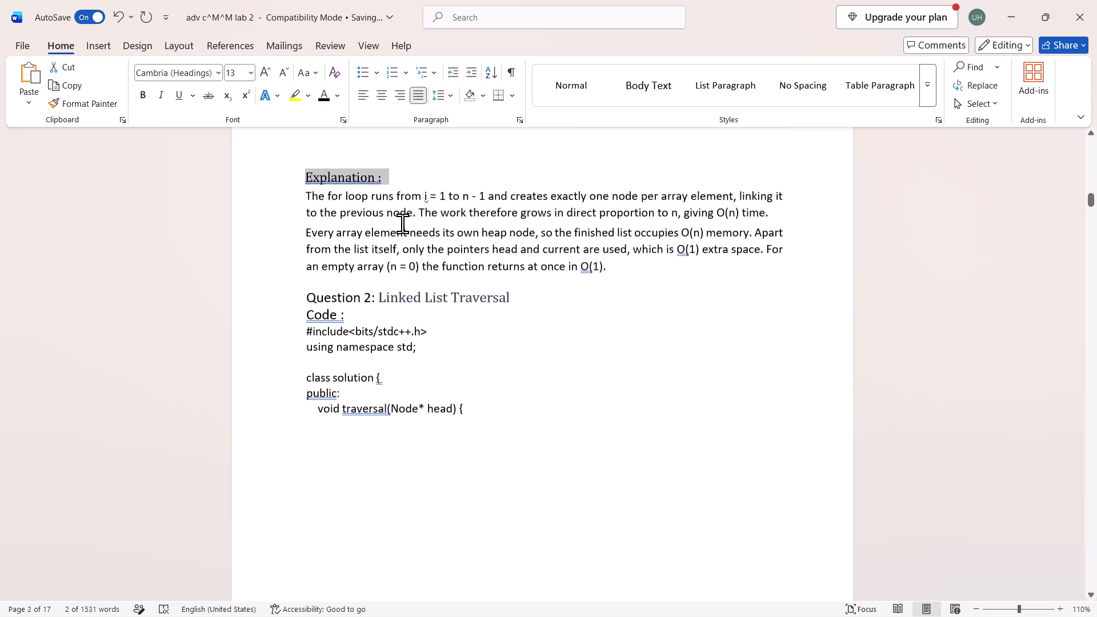
pyautogui.scroll(-2, 402, 223)
pyautogui.scroll(7, 402, 223)
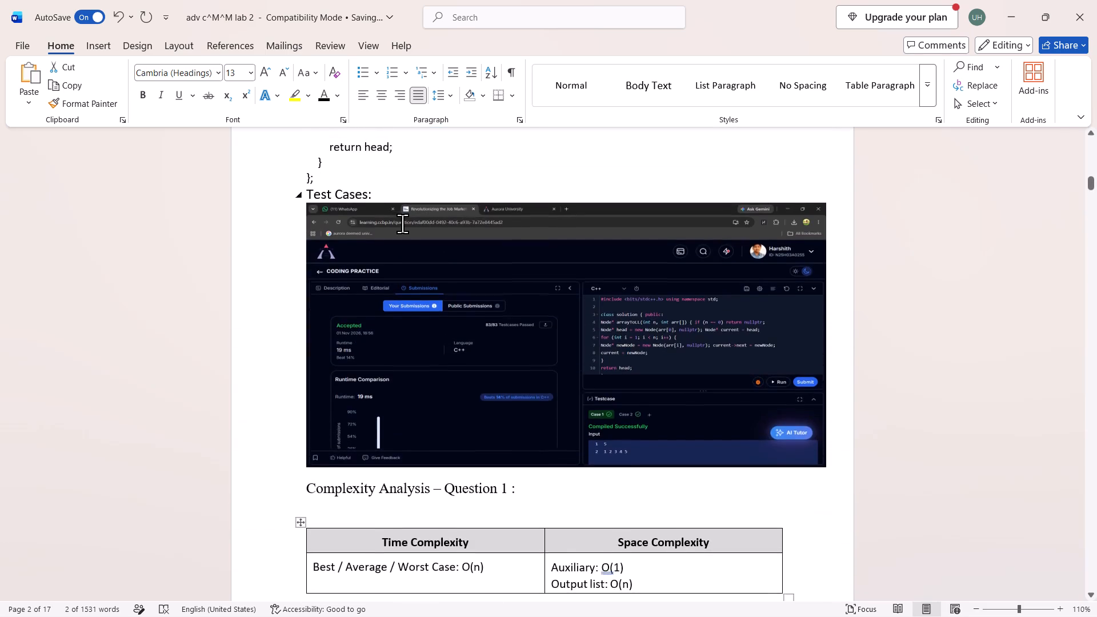
pyautogui.scroll(2, 402, 223)
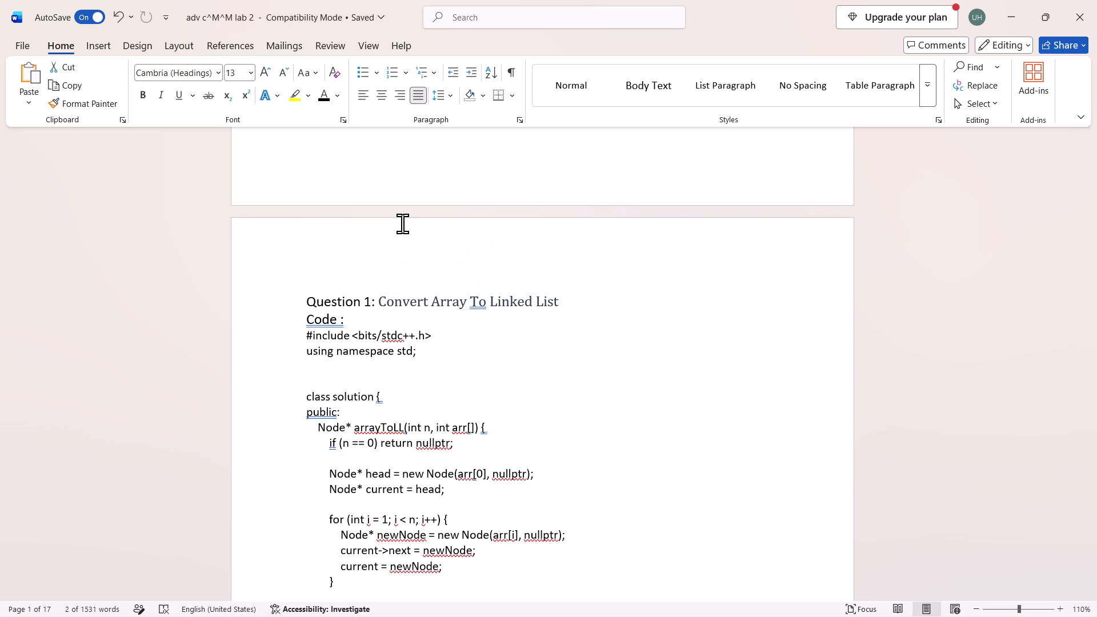
pyautogui.scroll(8, 402, 223)
pyautogui.scroll(-7, 402, 223)
pyautogui.scroll(2, 402, 223)
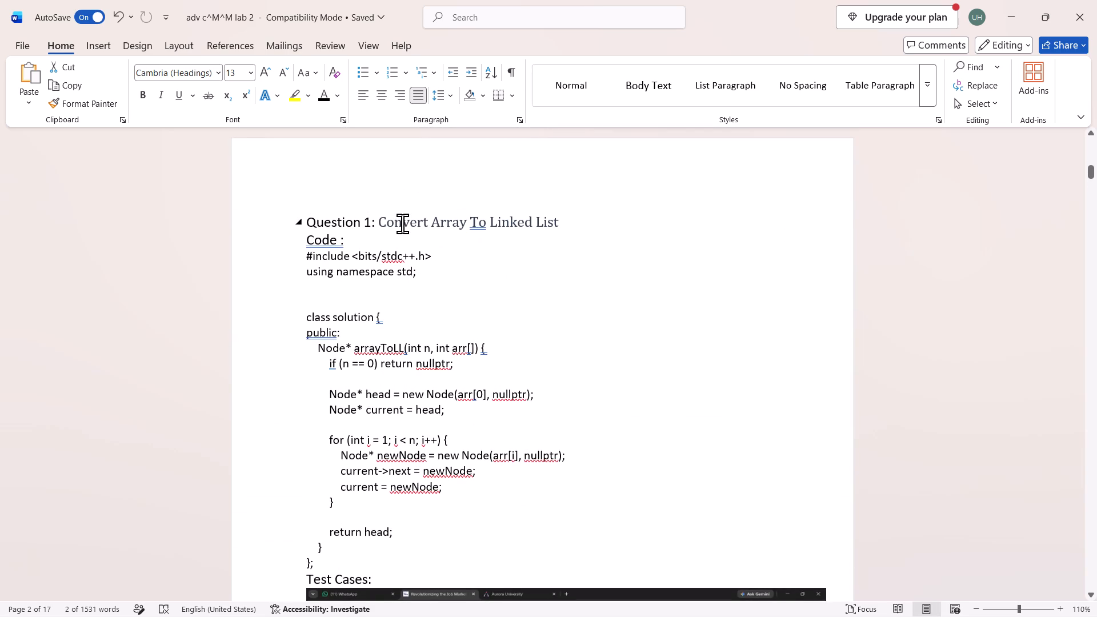
# Review the layout, complexity headings and "Explanation :" headings from Question 1 through Question 10.
pyautogui.scroll(-4, 445, 261)
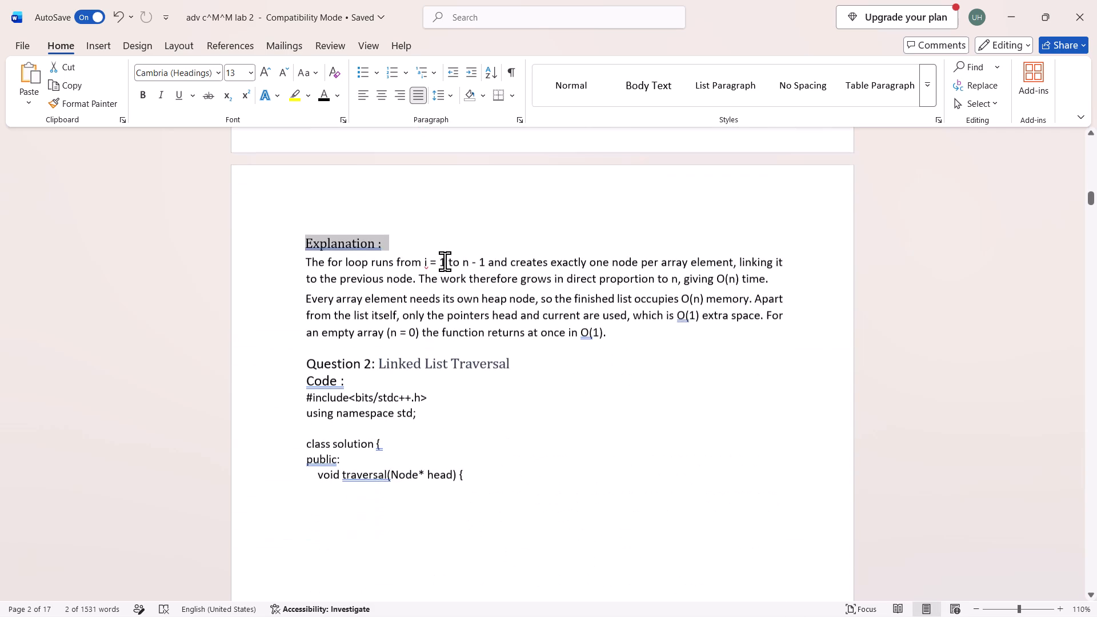
pyautogui.scroll(-2, 445, 261)
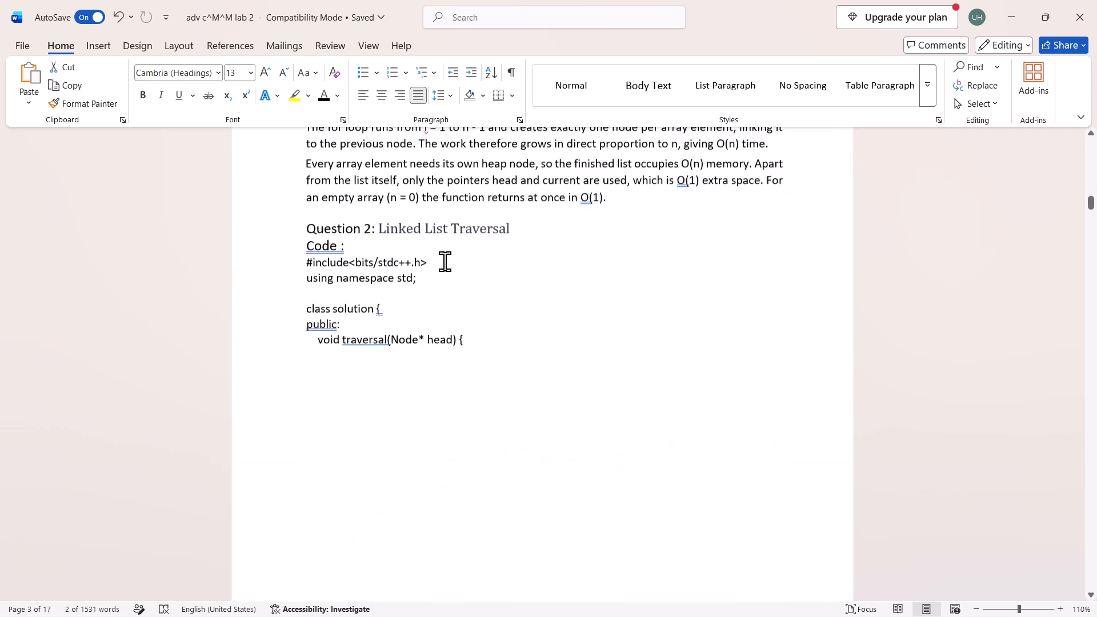
pyautogui.scroll(-4, 445, 261)
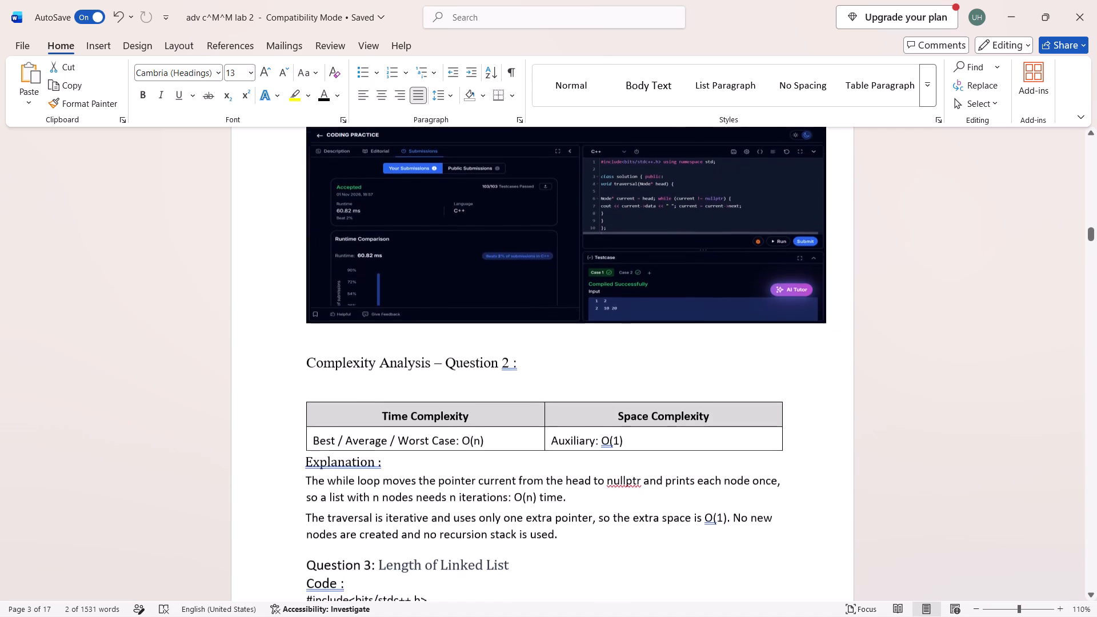
pyautogui.scroll(-1, 445, 261)
pyautogui.scroll(3, 445, 261)
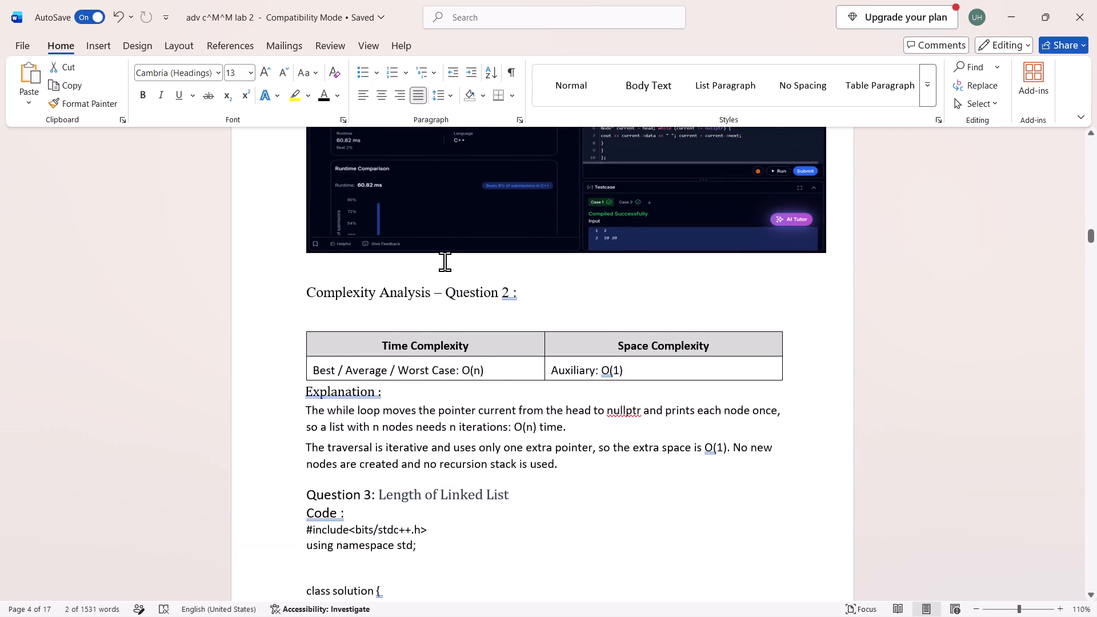
pyautogui.scroll(-5, 445, 261)
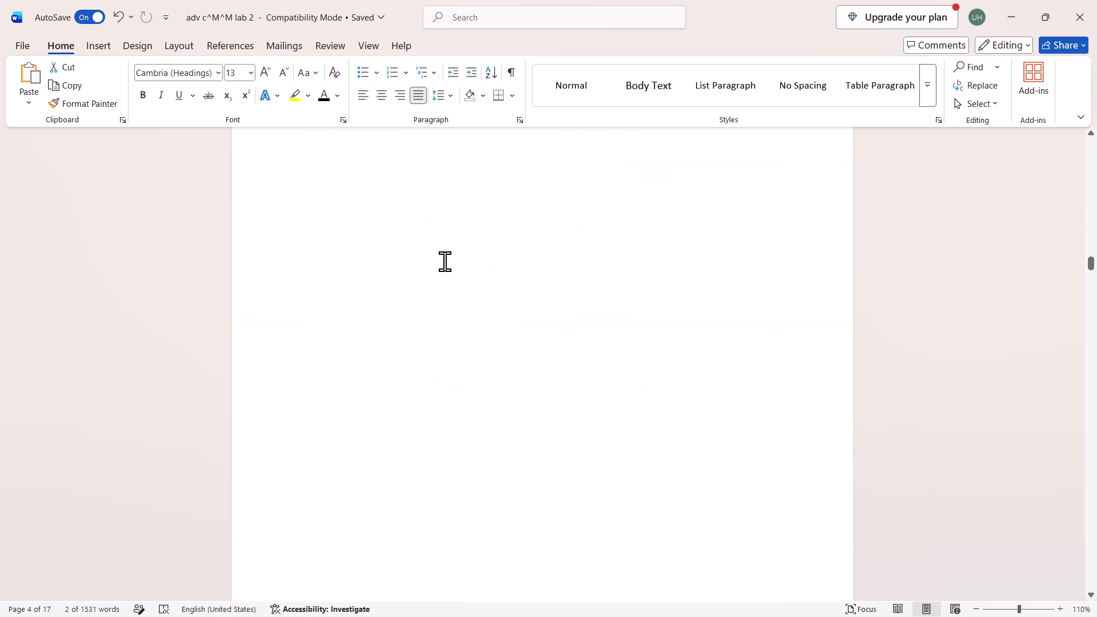
pyautogui.scroll(-3, 445, 261)
pyautogui.hscroll(1, 445, 261)
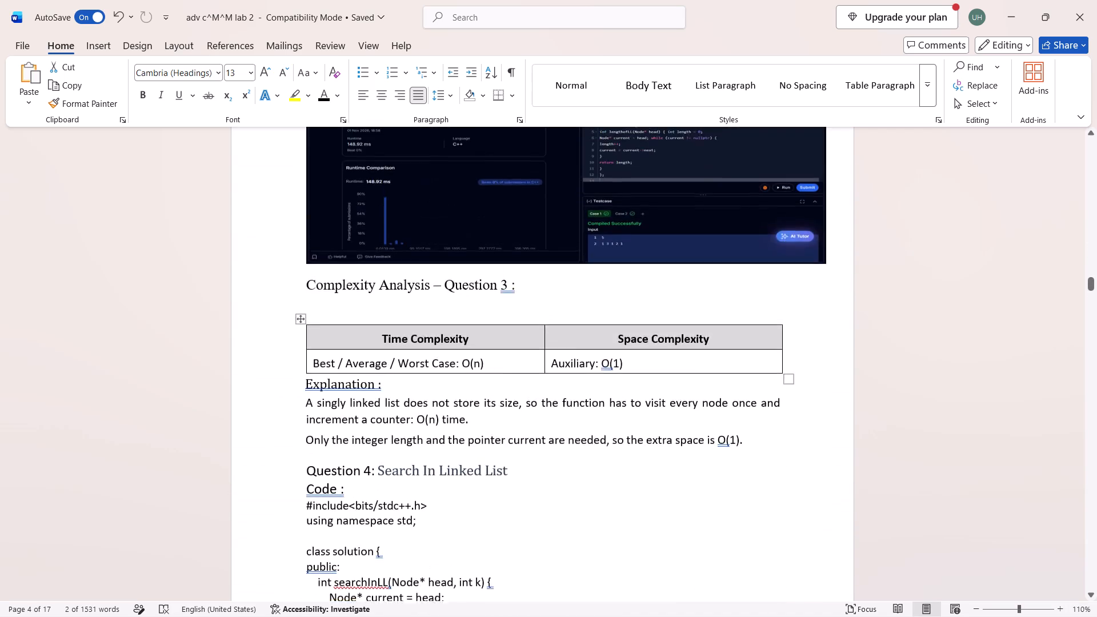
pyautogui.hscroll(1, 445, 261)
pyautogui.scroll(-1, 445, 261)
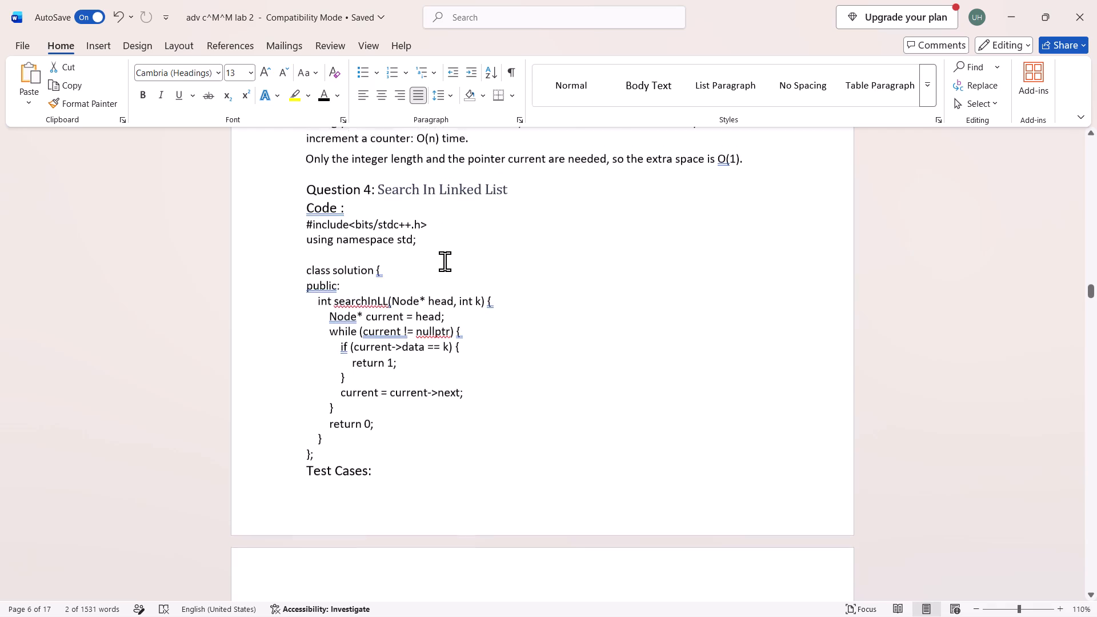
pyautogui.scroll(-3, 445, 261)
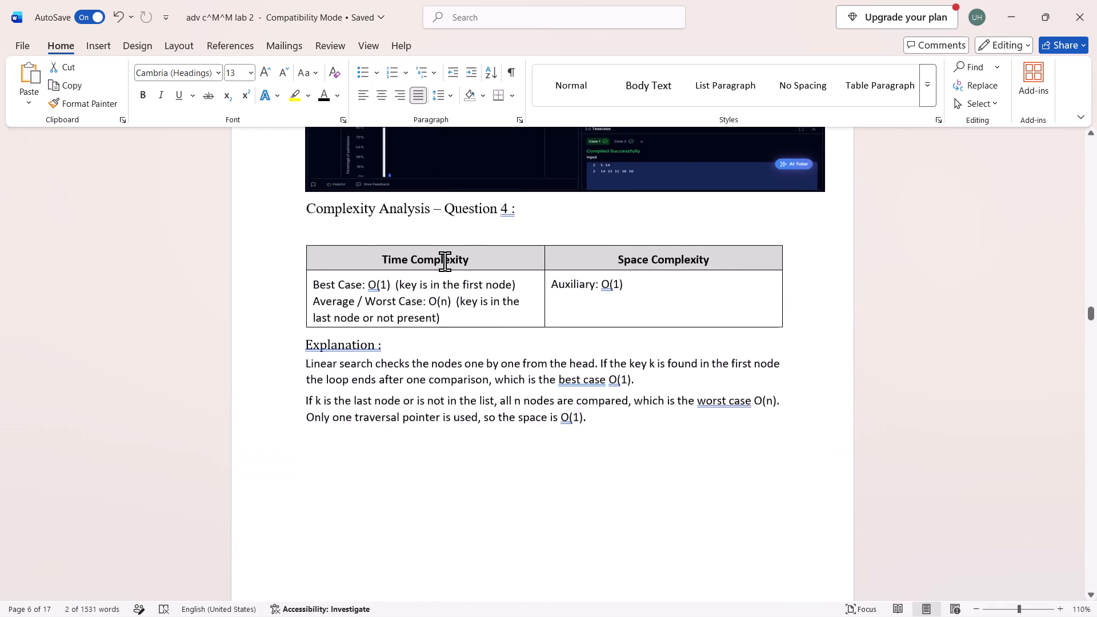
pyautogui.scroll(-6, 445, 261)
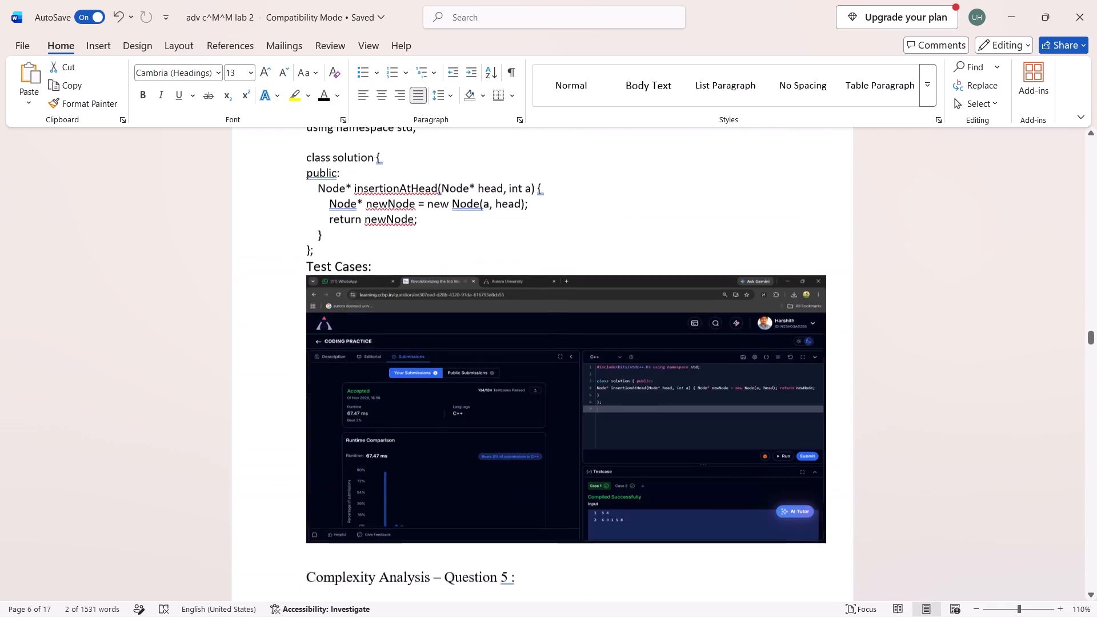
pyautogui.scroll(-1, 445, 261)
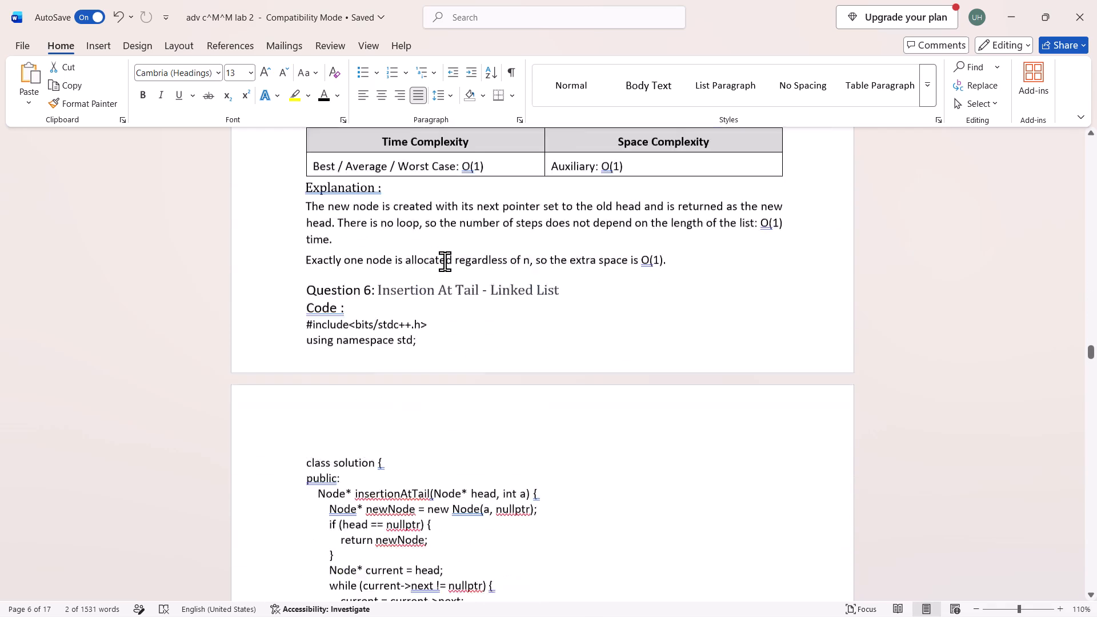
pyautogui.scroll(-1, 445, 261)
pyautogui.hscroll(1, 445, 261)
pyautogui.scroll(-2, 445, 261)
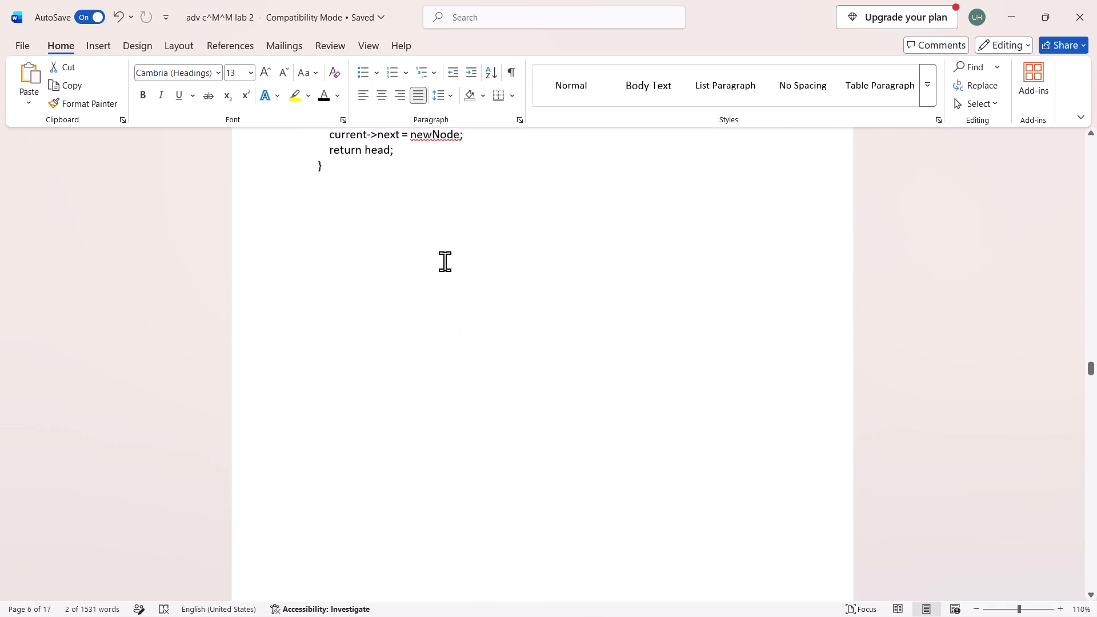
pyautogui.scroll(-3, 445, 261)
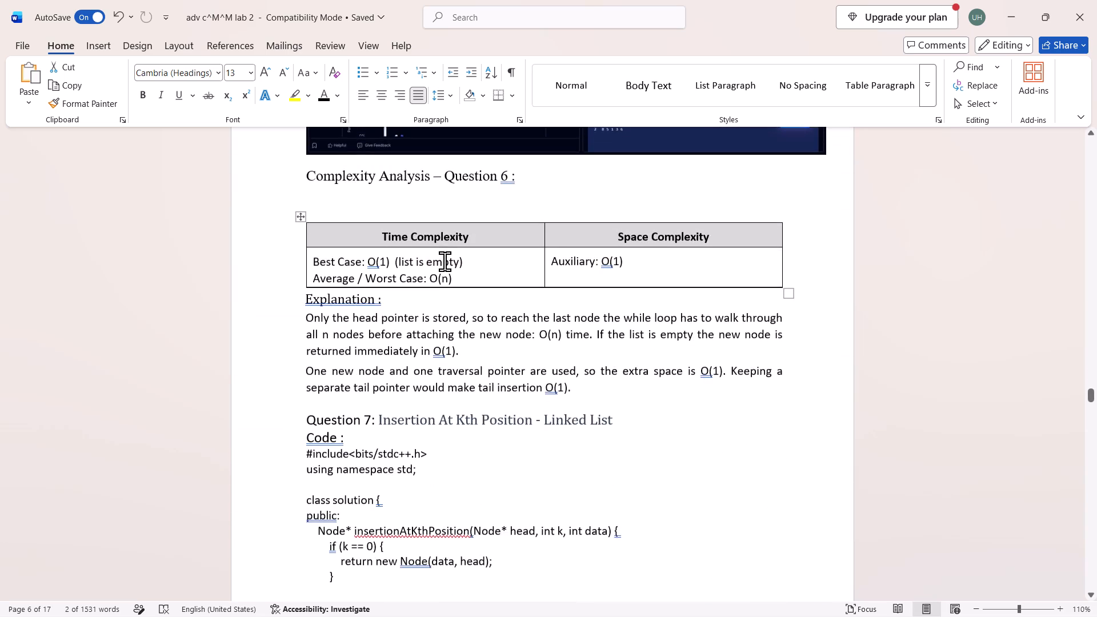
pyautogui.scroll(-4, 445, 261)
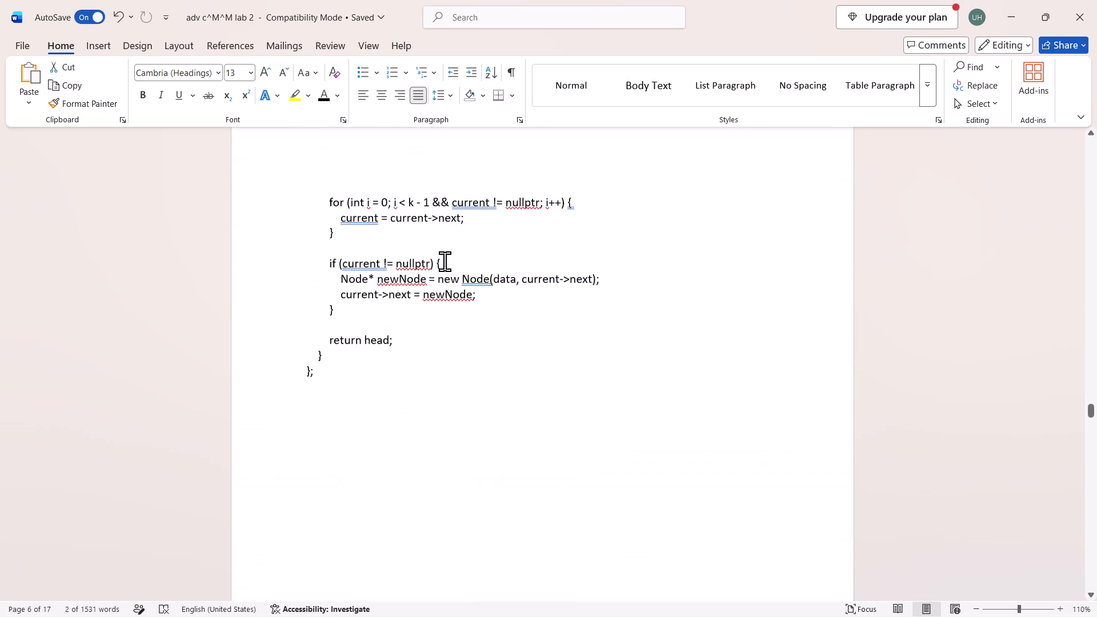
pyautogui.scroll(-4, 445, 261)
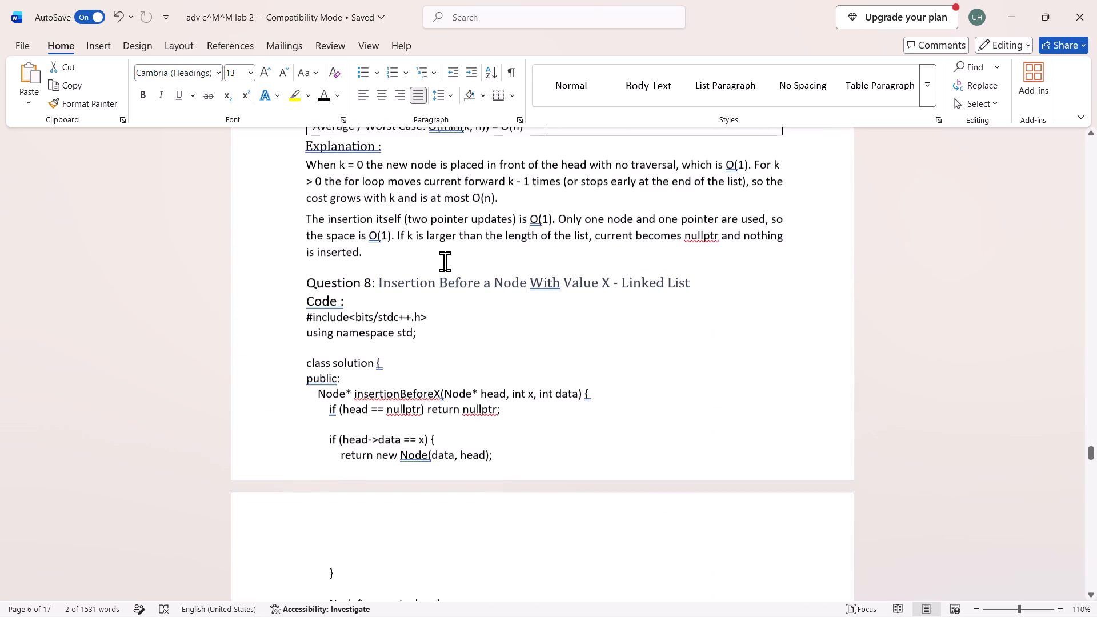
pyautogui.scroll(-6, 445, 261)
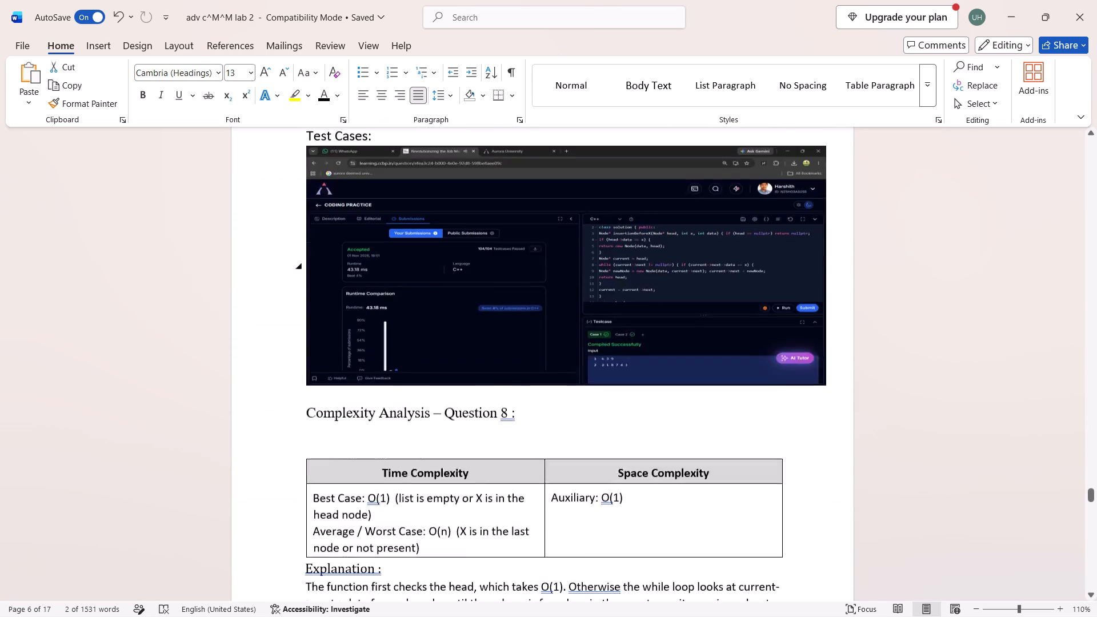
pyautogui.scroll(5, 445, 261)
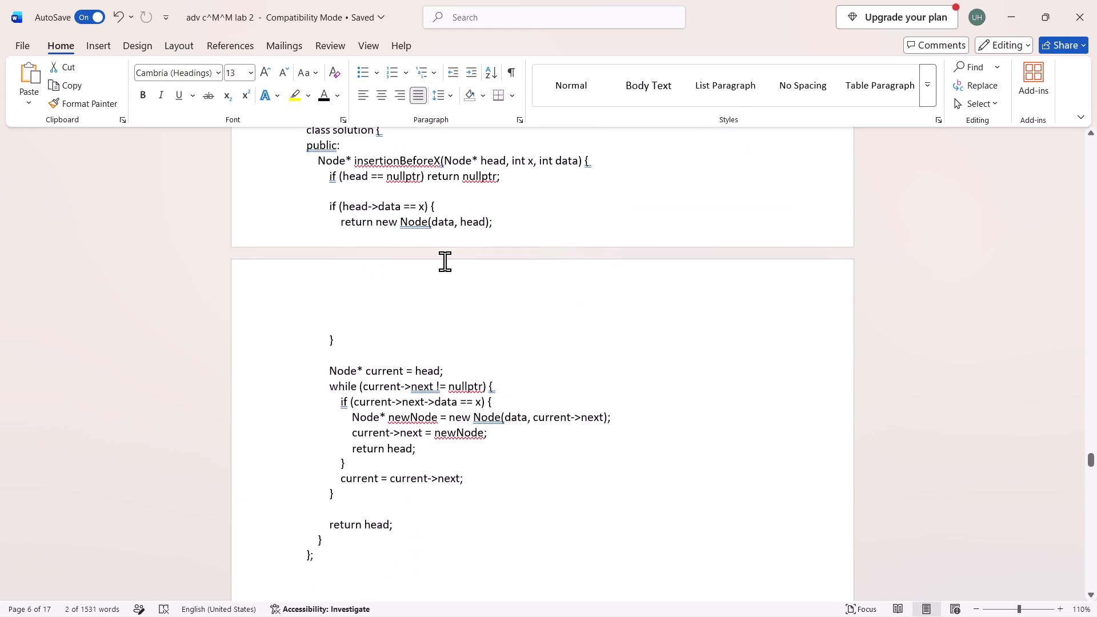
pyautogui.scroll(-4, 445, 261)
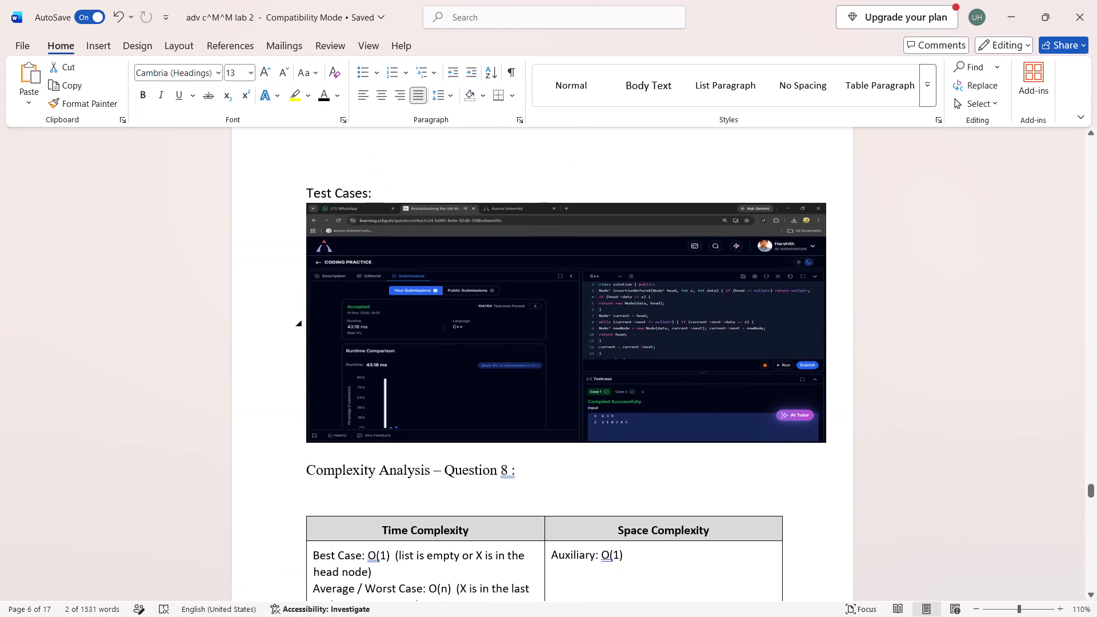
pyautogui.scroll(6, 445, 261)
pyautogui.scroll(-3, 445, 261)
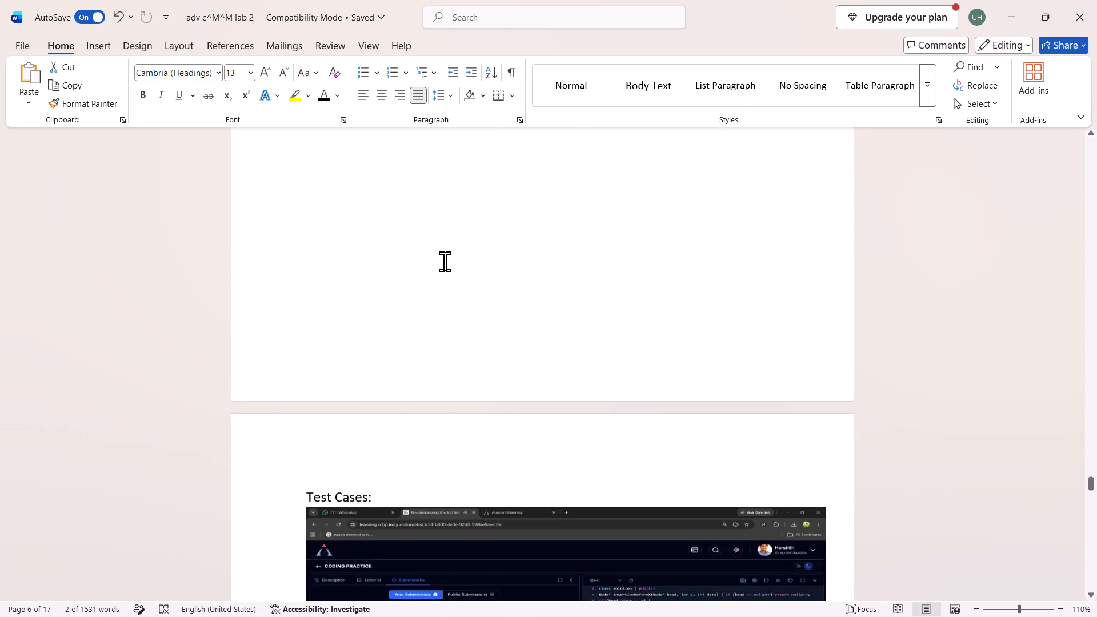
pyautogui.scroll(-3, 445, 261)
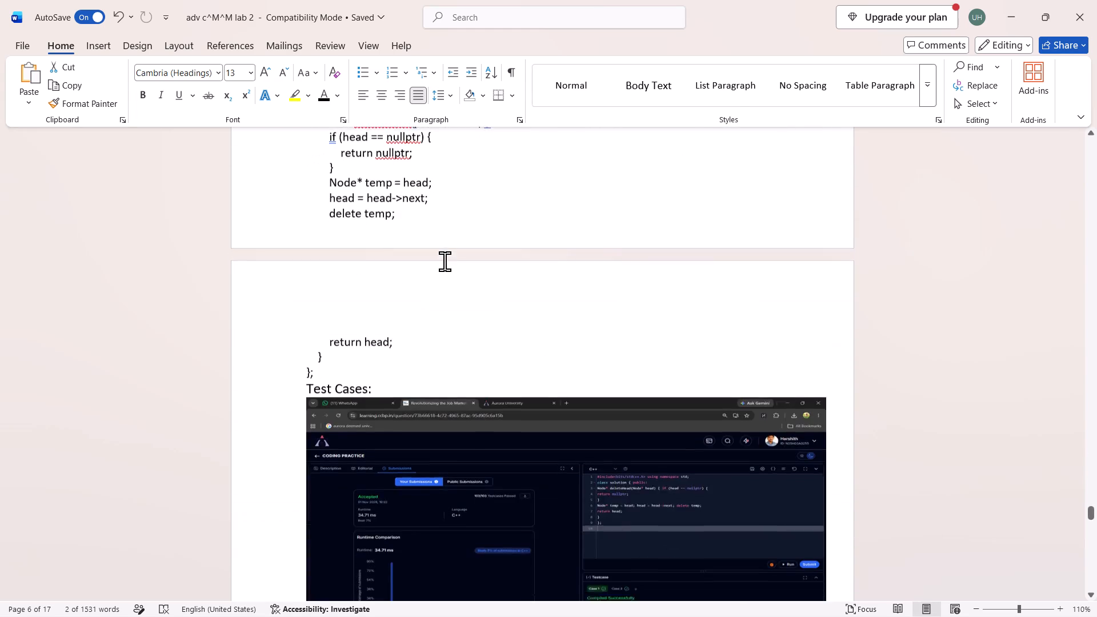
pyautogui.scroll(-1, 445, 261)
pyautogui.scroll(4, 445, 261)
pyautogui.scroll(-1, 445, 261)
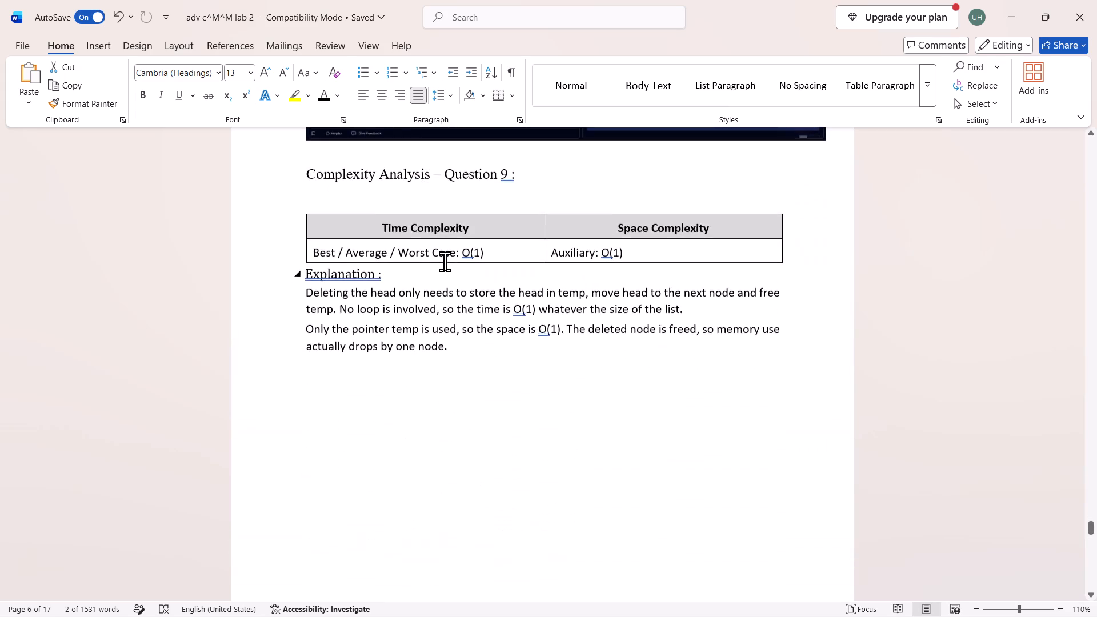
pyautogui.scroll(-7, 445, 261)
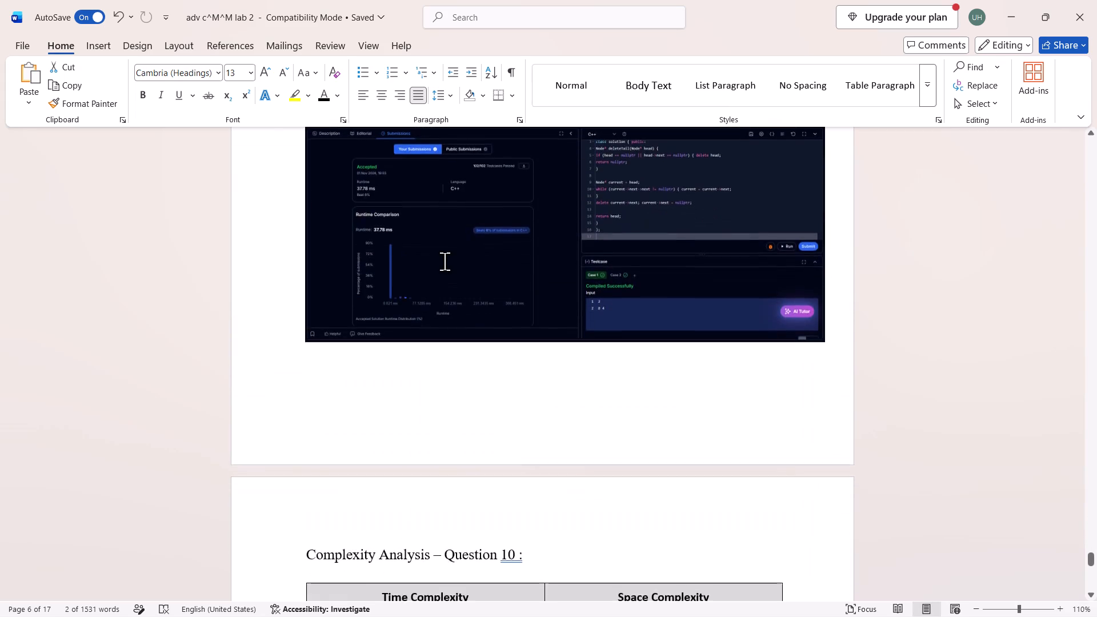
pyautogui.scroll(-1, 445, 261)
# Close the adv c^M^M lab 2 document.
pyautogui.click(1096, 0)
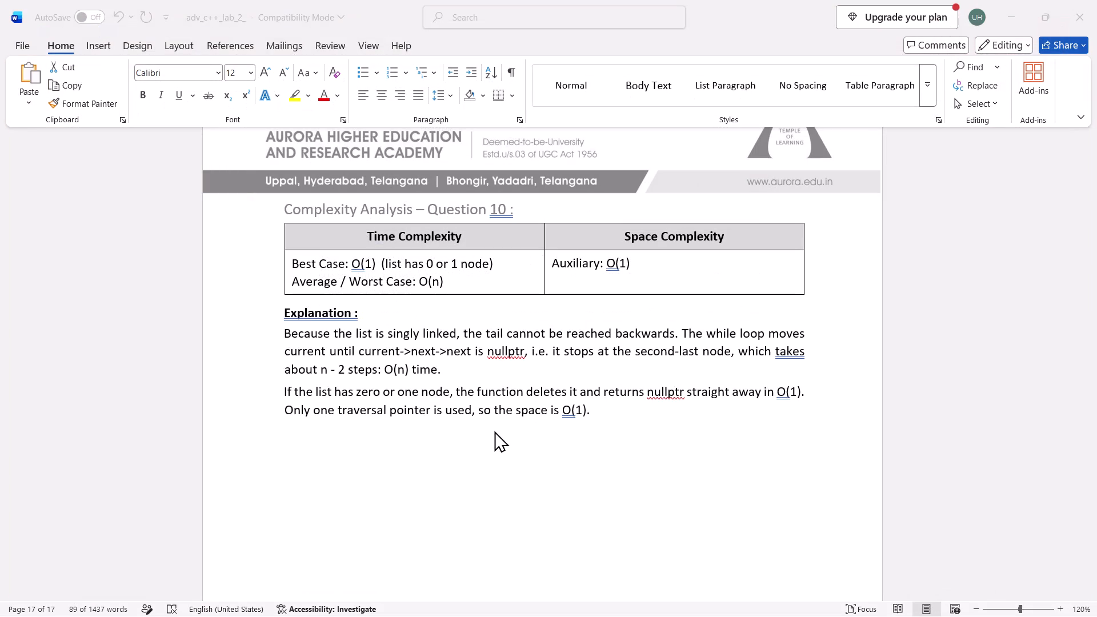
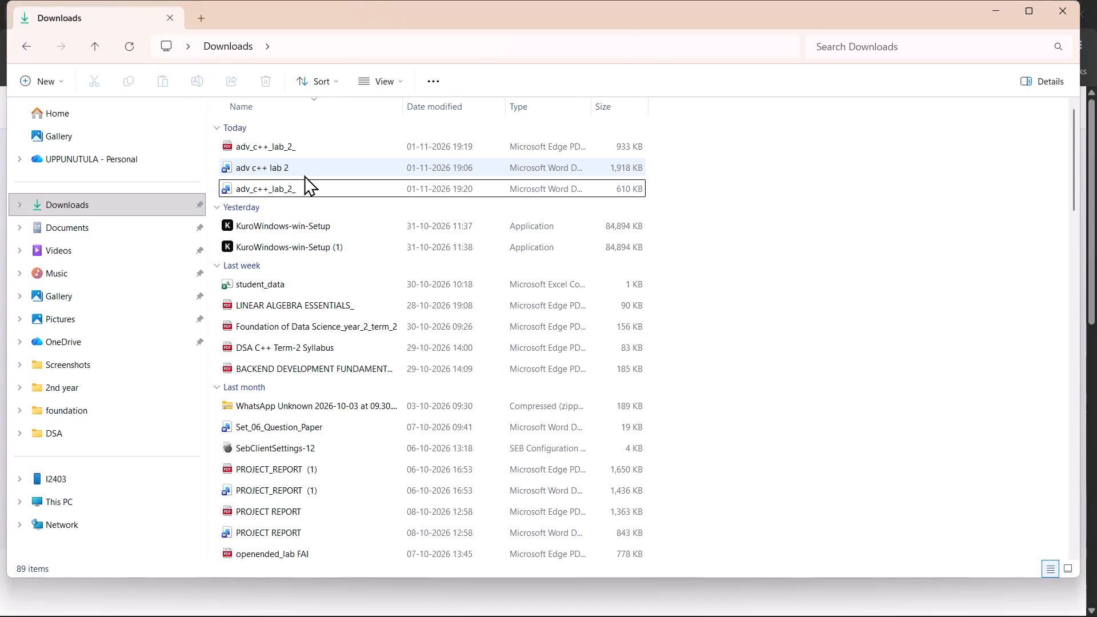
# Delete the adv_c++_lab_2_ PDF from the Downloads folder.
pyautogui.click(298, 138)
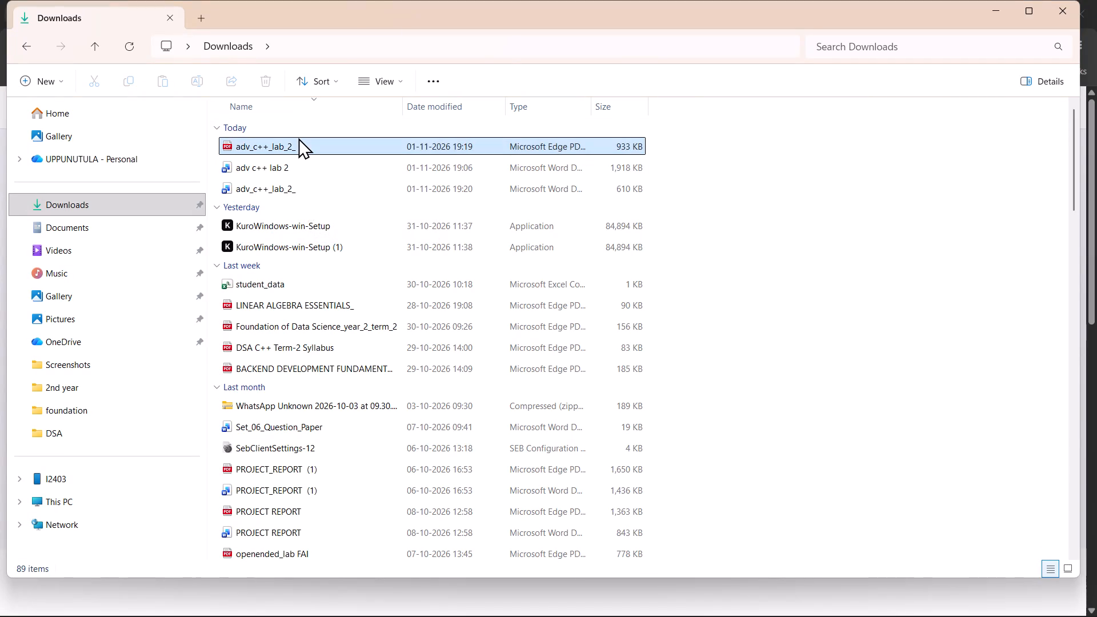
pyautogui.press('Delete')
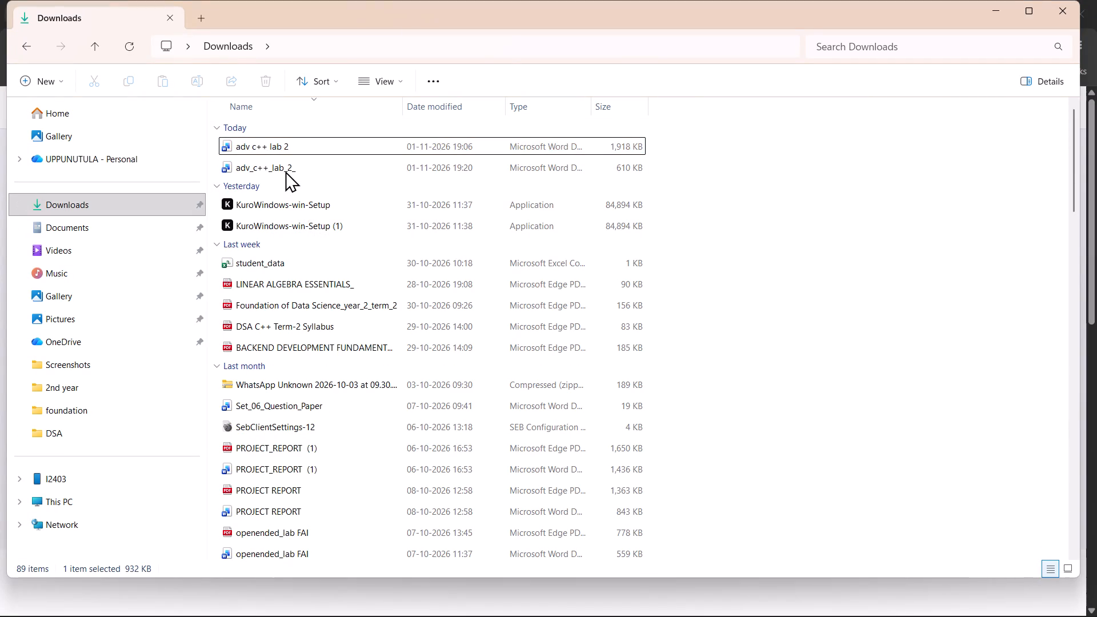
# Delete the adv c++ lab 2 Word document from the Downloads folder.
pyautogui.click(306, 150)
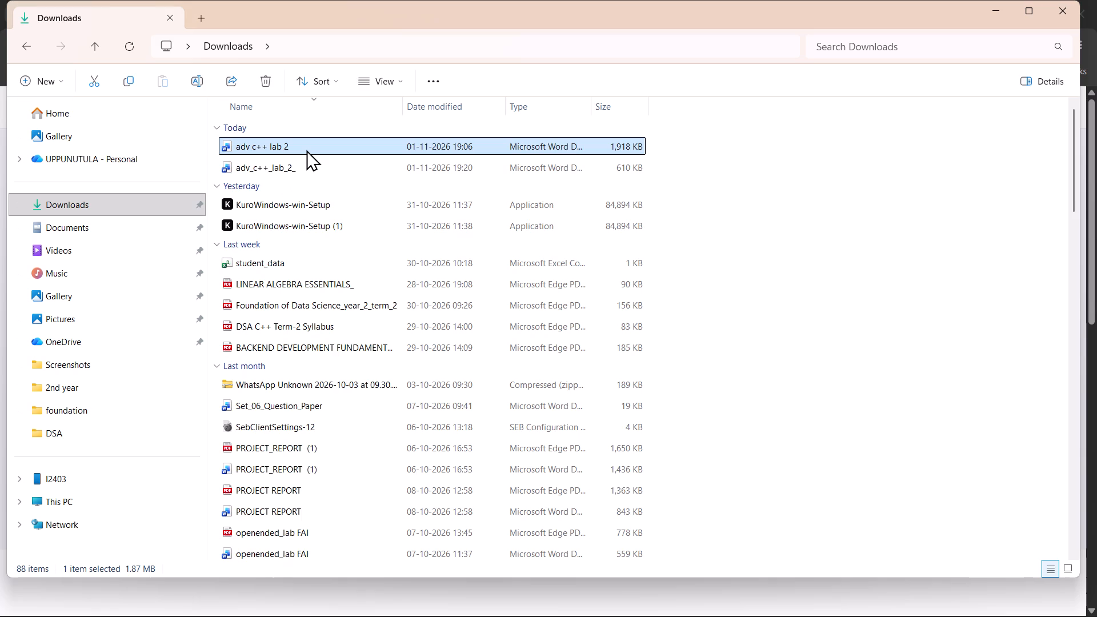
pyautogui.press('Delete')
# Open the adv_c++_lab_2_ Word document, look over its pages up to the cover page, and close it without saving.
pyautogui.doubleClick(306, 150)
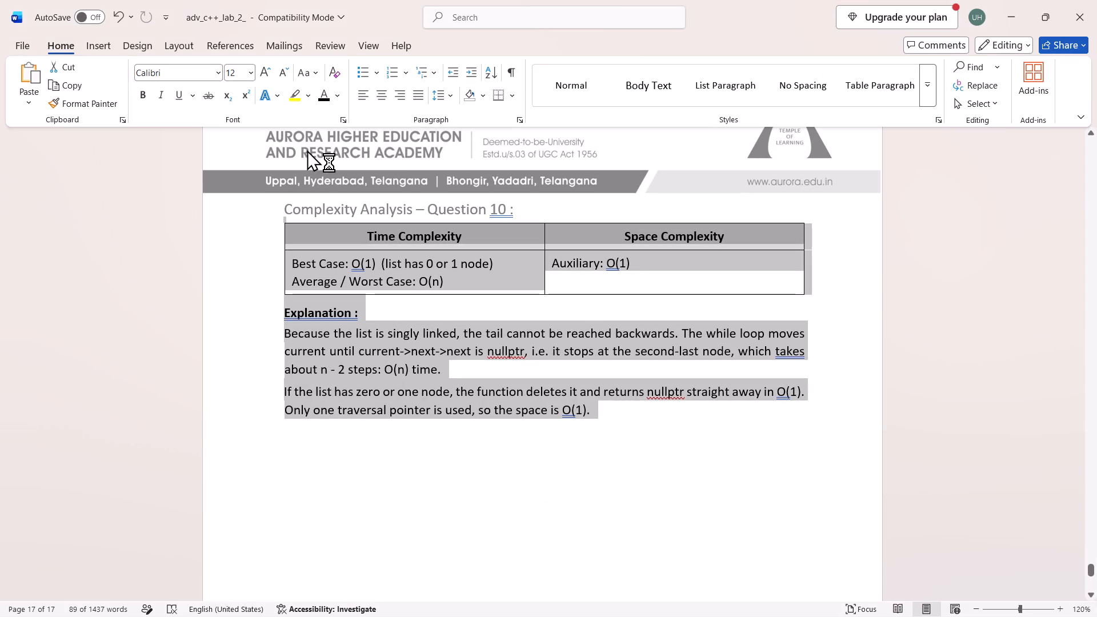
pyautogui.scroll(20, 505, 233)
pyautogui.scroll(8, 505, 233)
pyautogui.click(1096, 0)
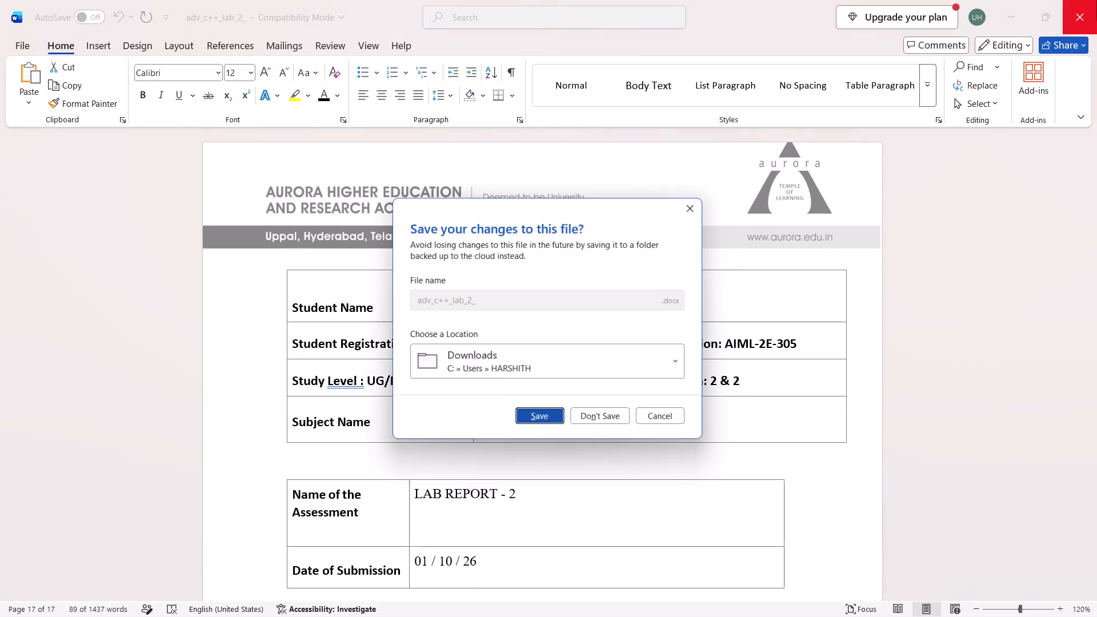
pyautogui.click(611, 420)
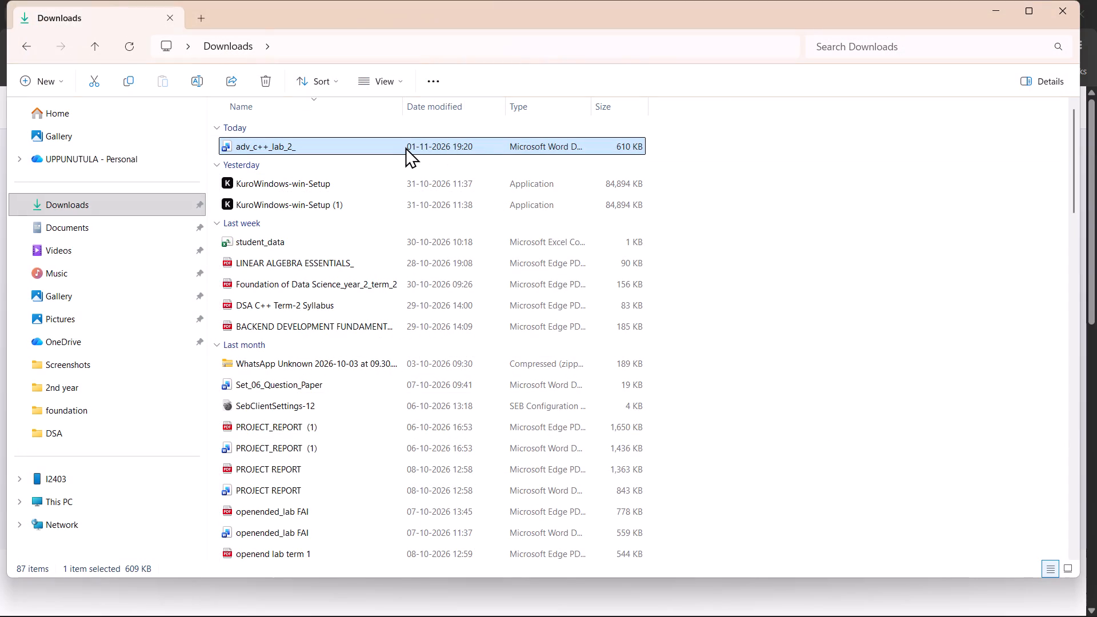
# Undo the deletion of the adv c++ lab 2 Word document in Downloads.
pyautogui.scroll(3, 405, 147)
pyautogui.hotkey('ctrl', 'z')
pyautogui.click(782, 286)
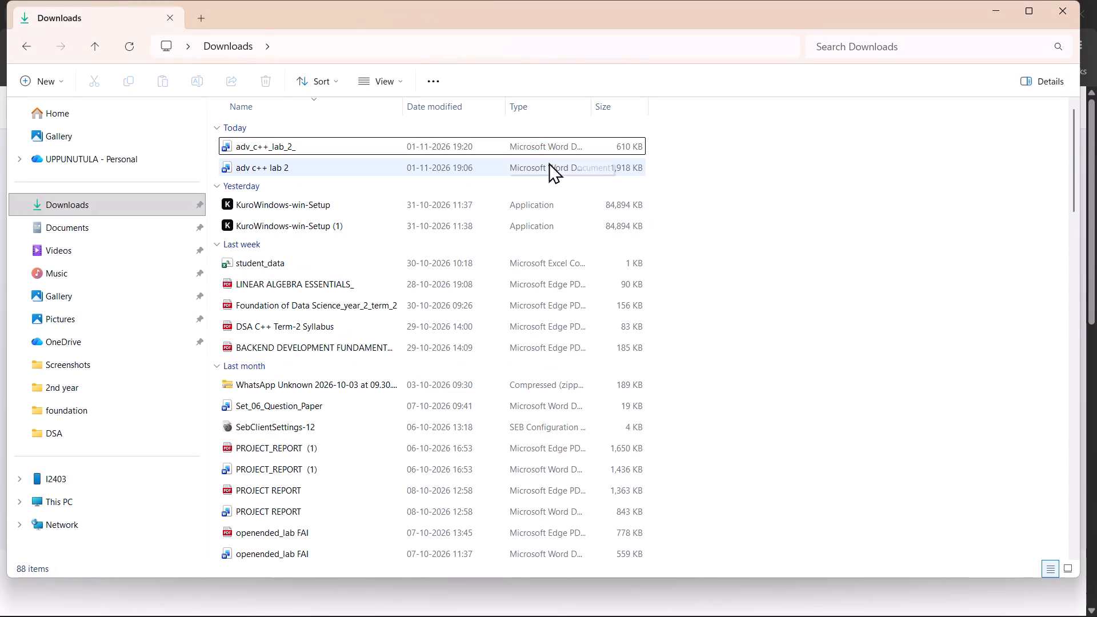
# Open the adv c++ lab 2 Word document, examine its cover page, question code and test case screenshots, and close it.
pyautogui.doubleClick(539, 161)
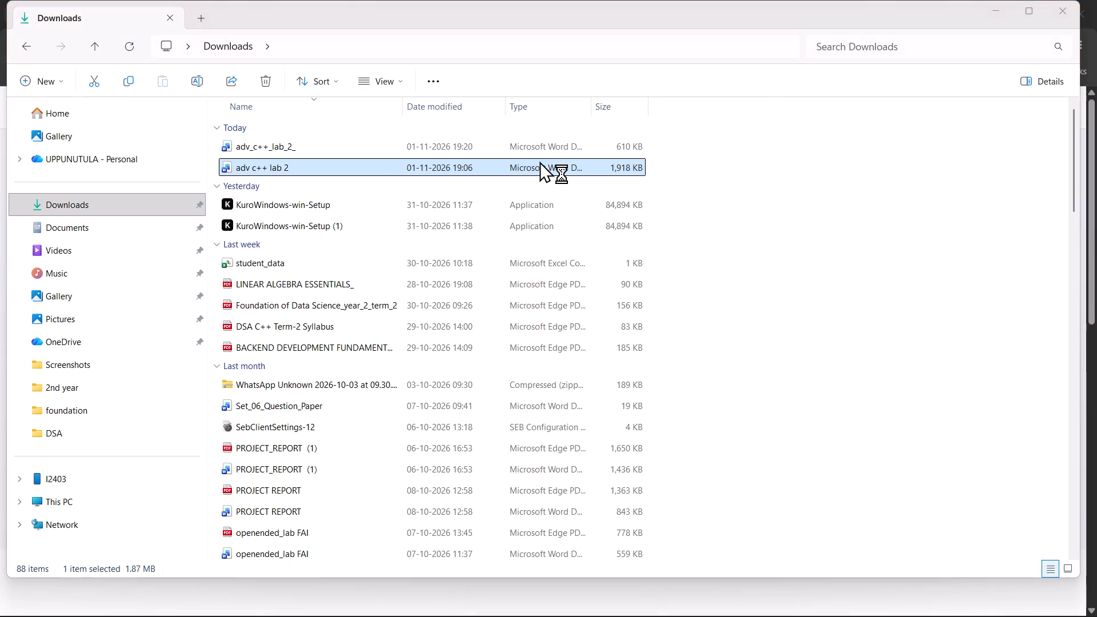
pyautogui.scroll(-9, 595, 263)
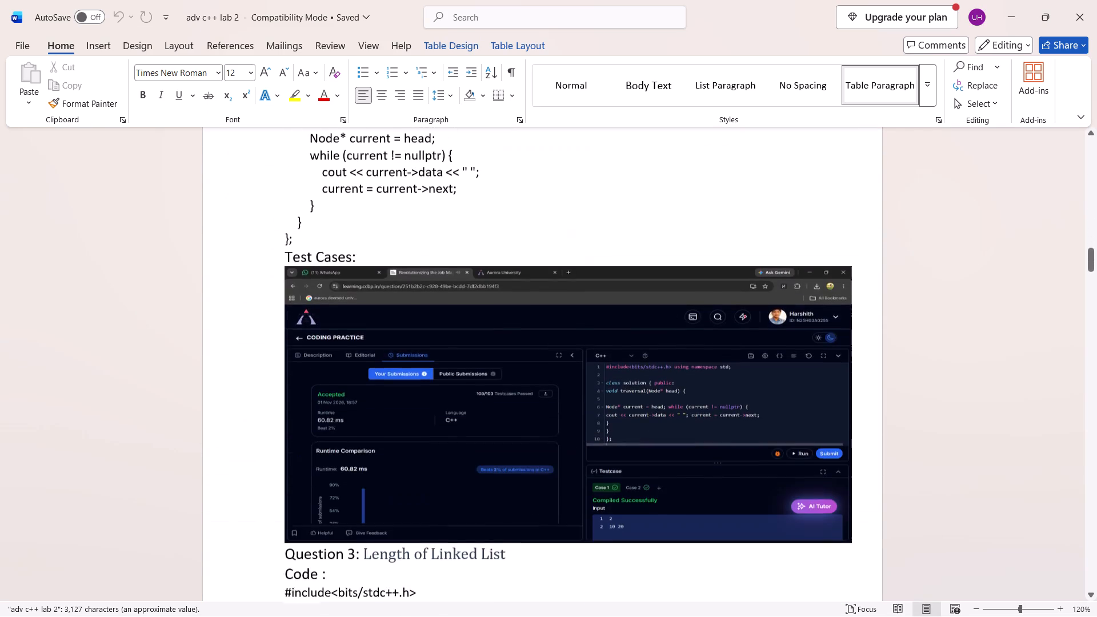
pyautogui.scroll(-4, 595, 263)
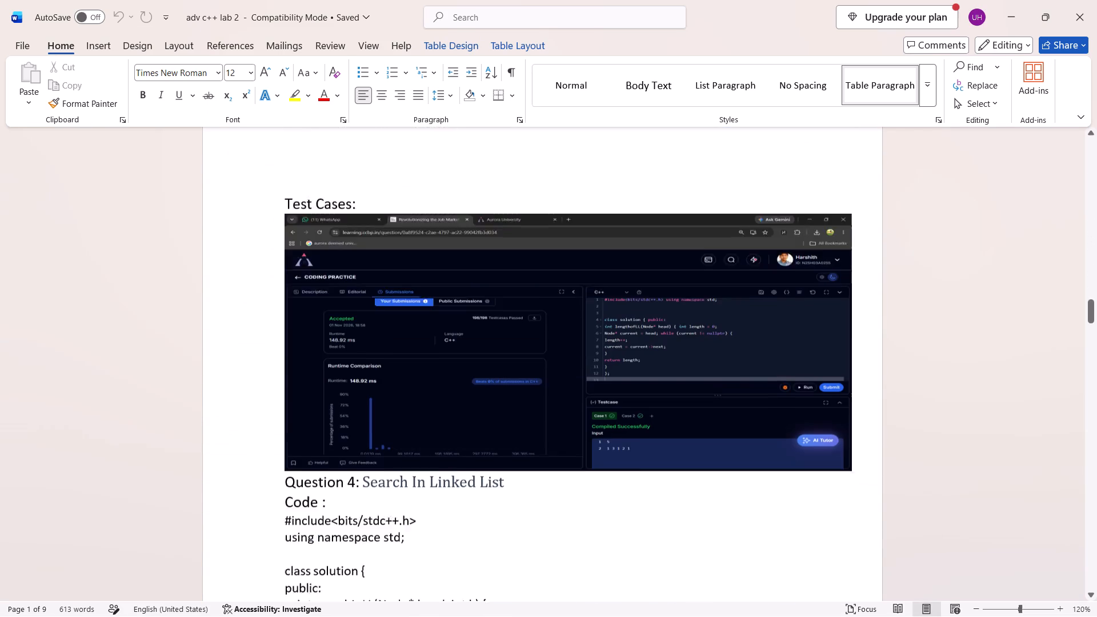
pyautogui.scroll(-1, 595, 263)
pyautogui.scroll(9, 595, 263)
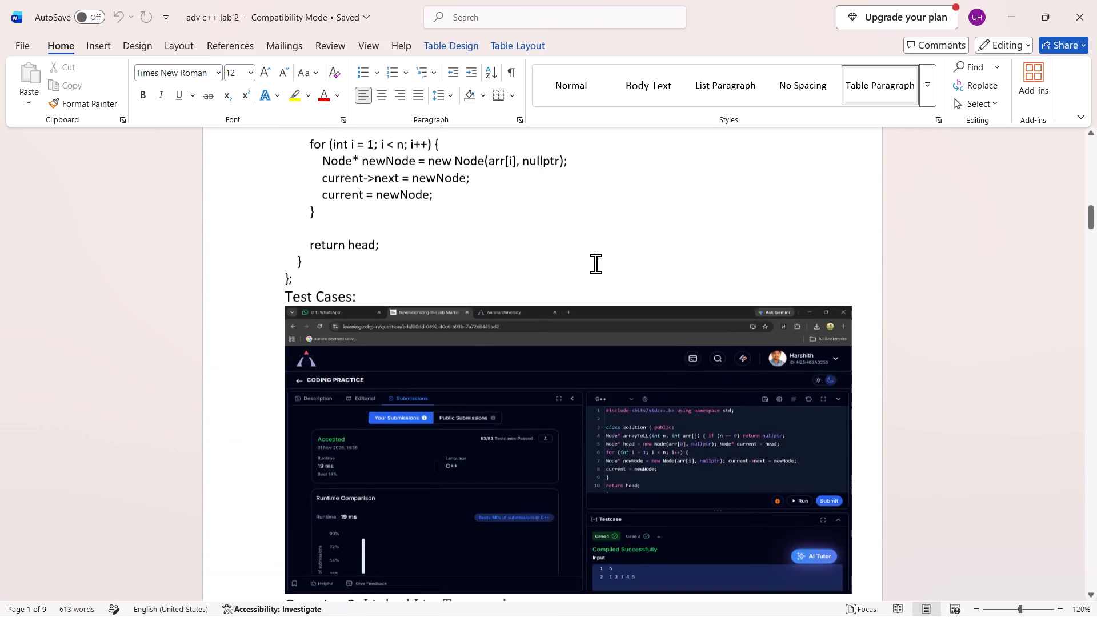
pyautogui.scroll(7, 595, 263)
pyautogui.scroll(-2, 595, 263)
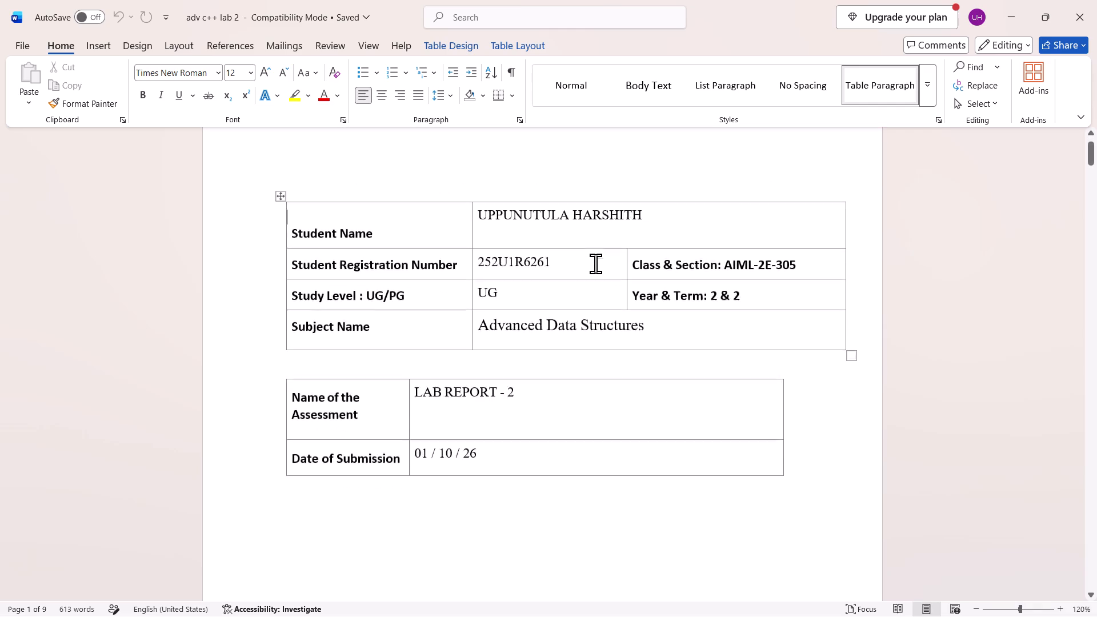
pyautogui.scroll(-8, 595, 263)
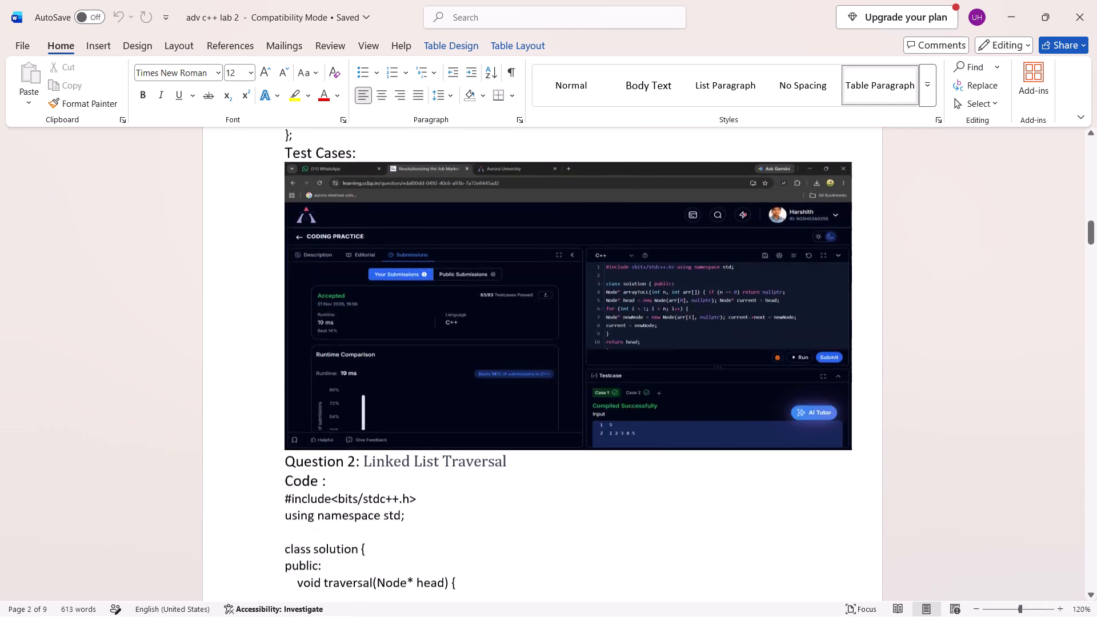
pyautogui.scroll(-3, 595, 263)
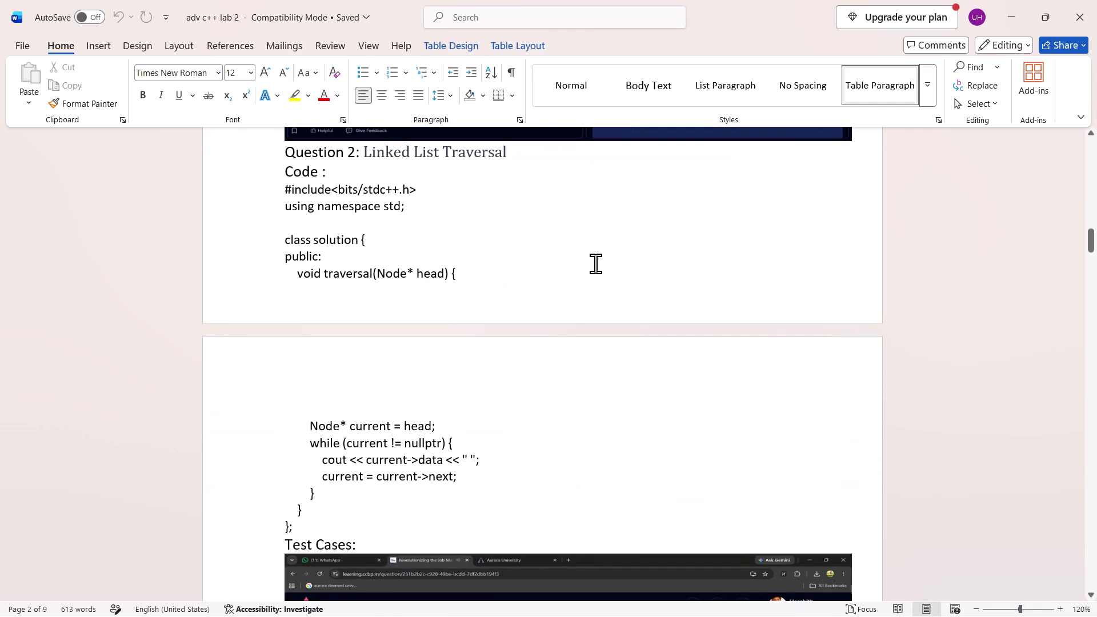
pyautogui.scroll(-1, 595, 263)
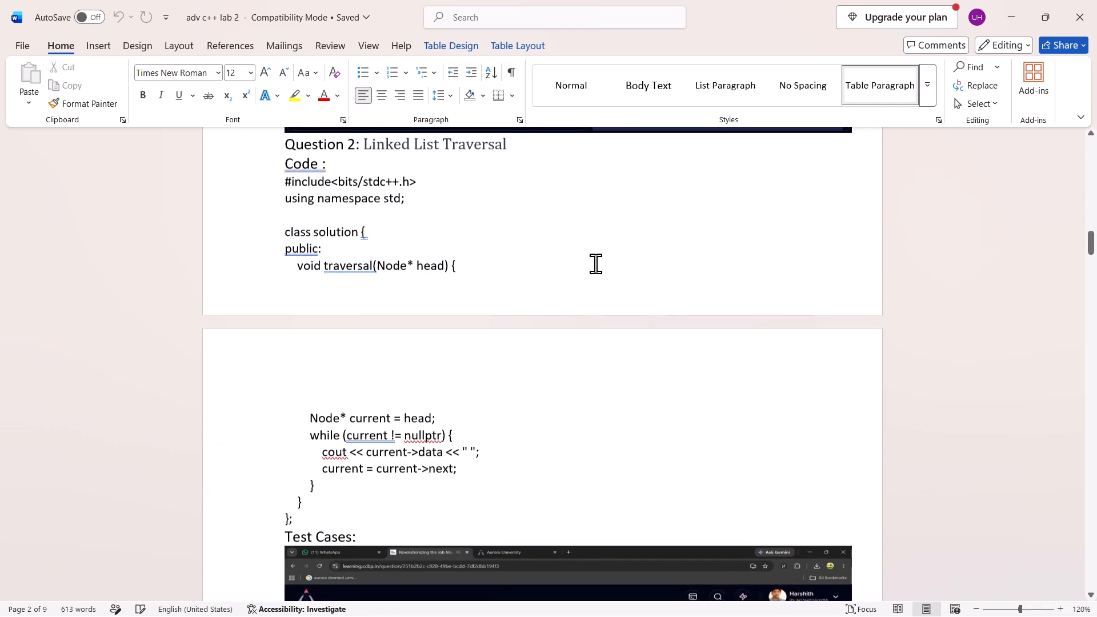
pyautogui.scroll(-7, 595, 263)
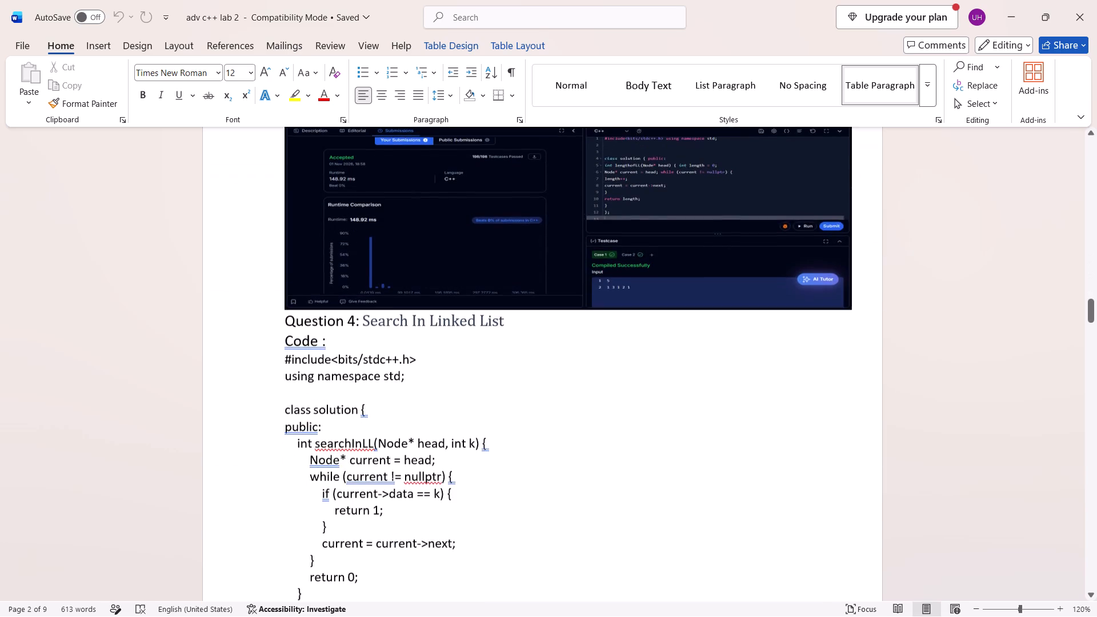
pyautogui.scroll(-5, 595, 263)
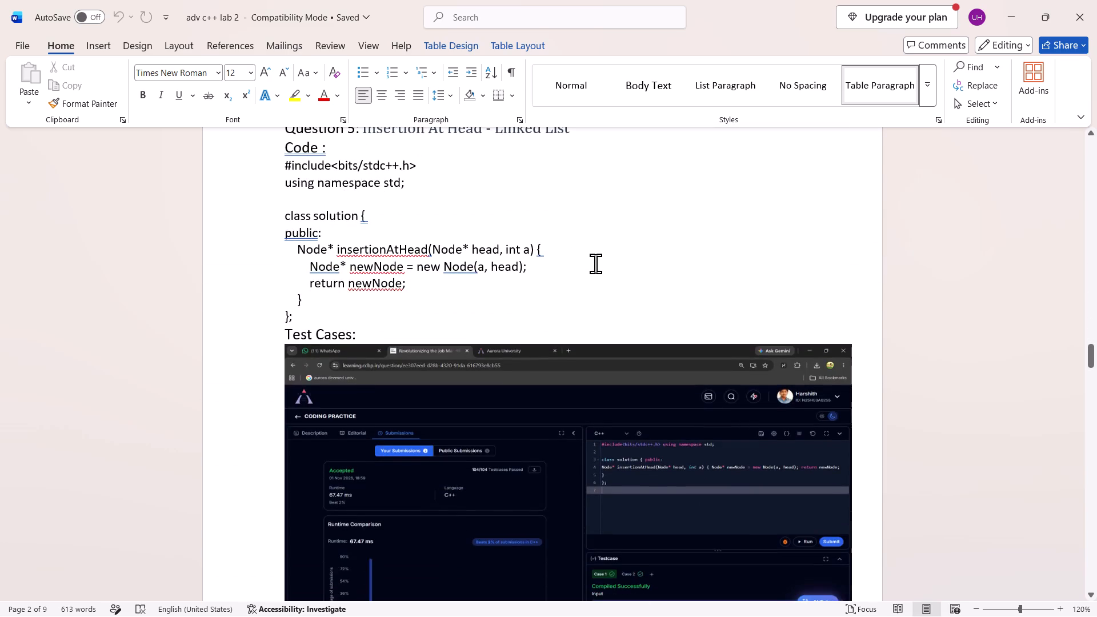
pyautogui.scroll(-7, 595, 263)
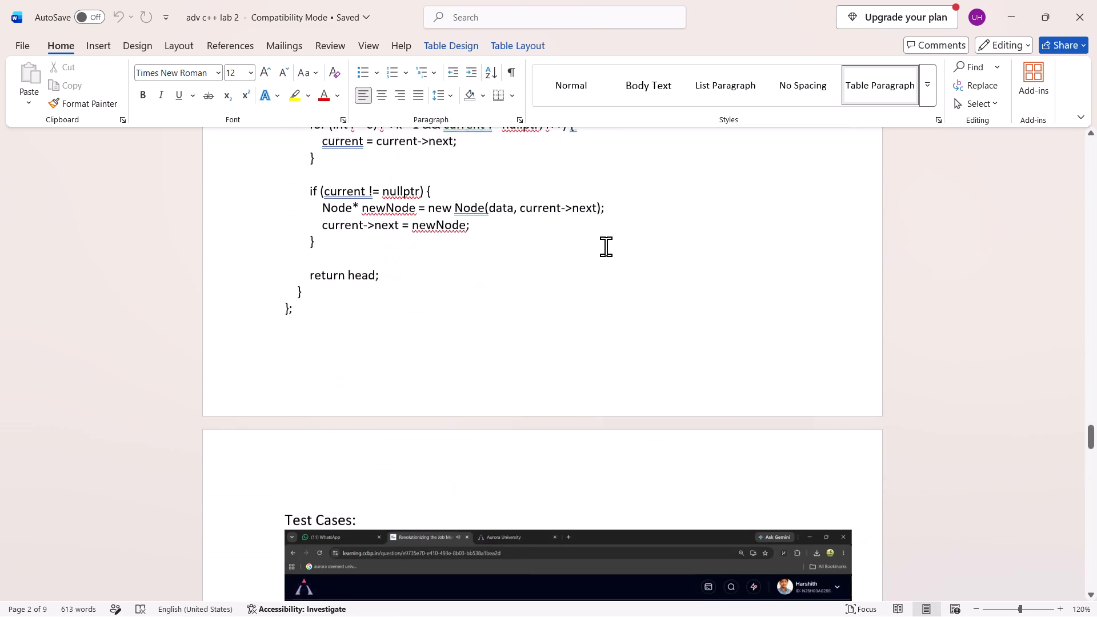
pyautogui.click(1096, 0)
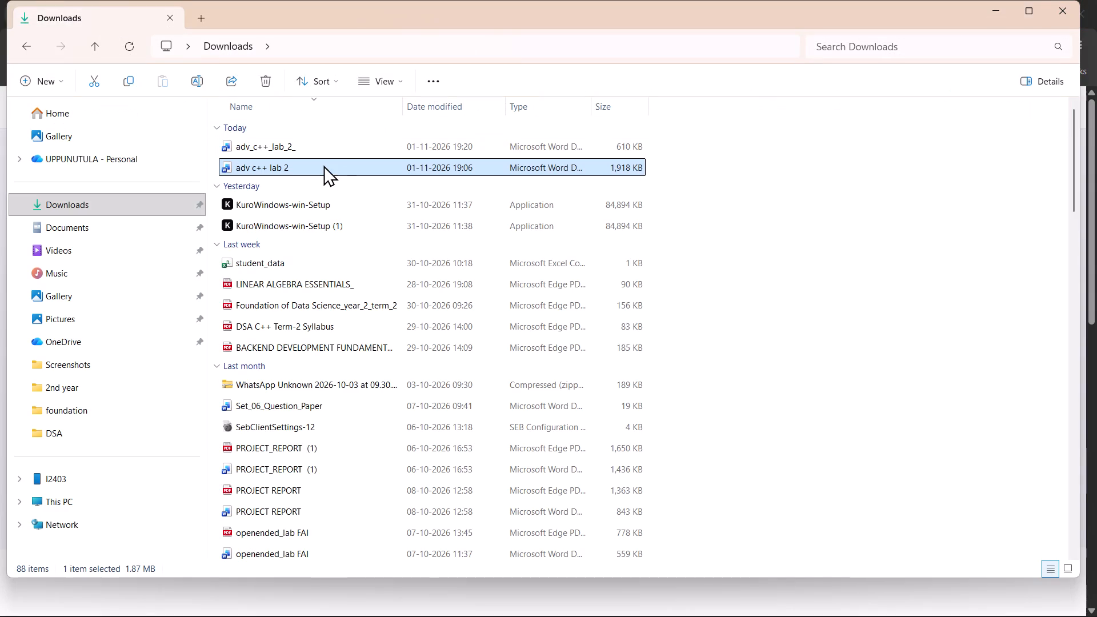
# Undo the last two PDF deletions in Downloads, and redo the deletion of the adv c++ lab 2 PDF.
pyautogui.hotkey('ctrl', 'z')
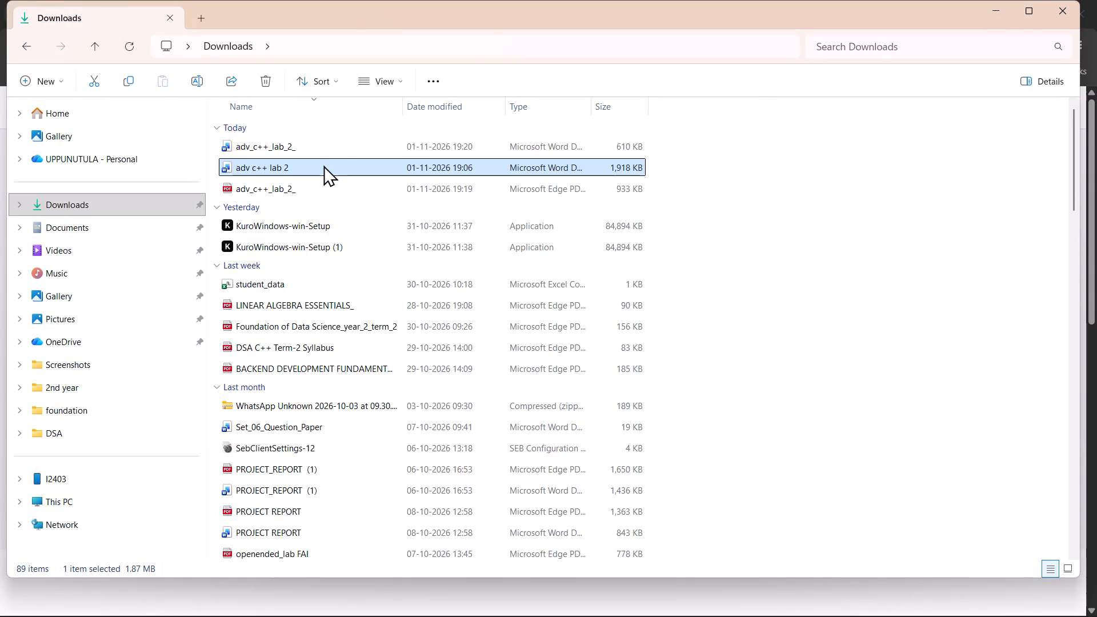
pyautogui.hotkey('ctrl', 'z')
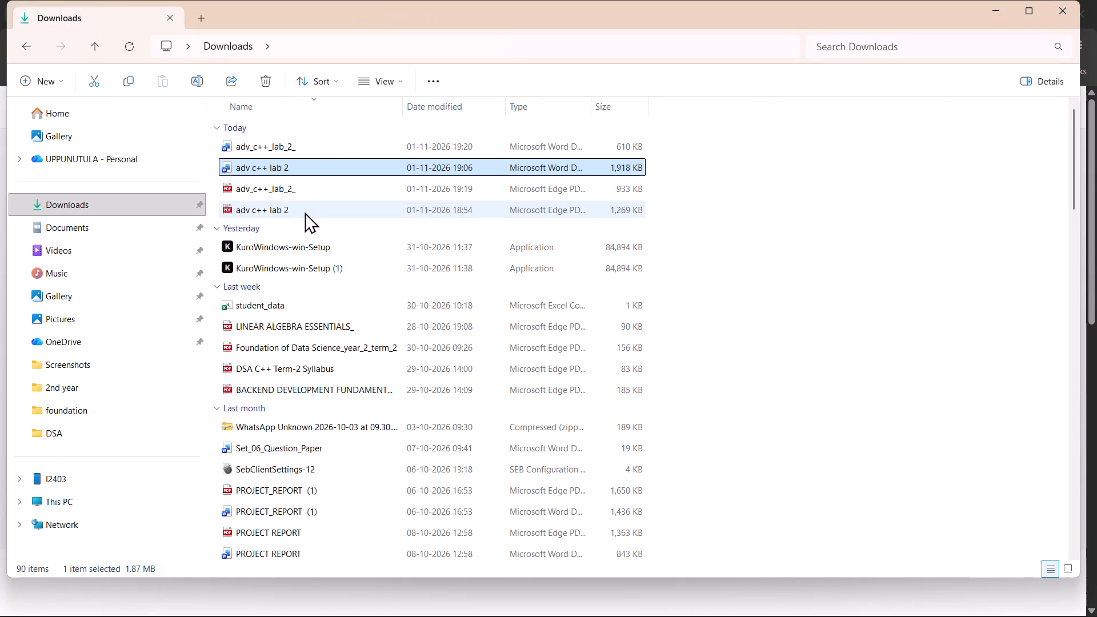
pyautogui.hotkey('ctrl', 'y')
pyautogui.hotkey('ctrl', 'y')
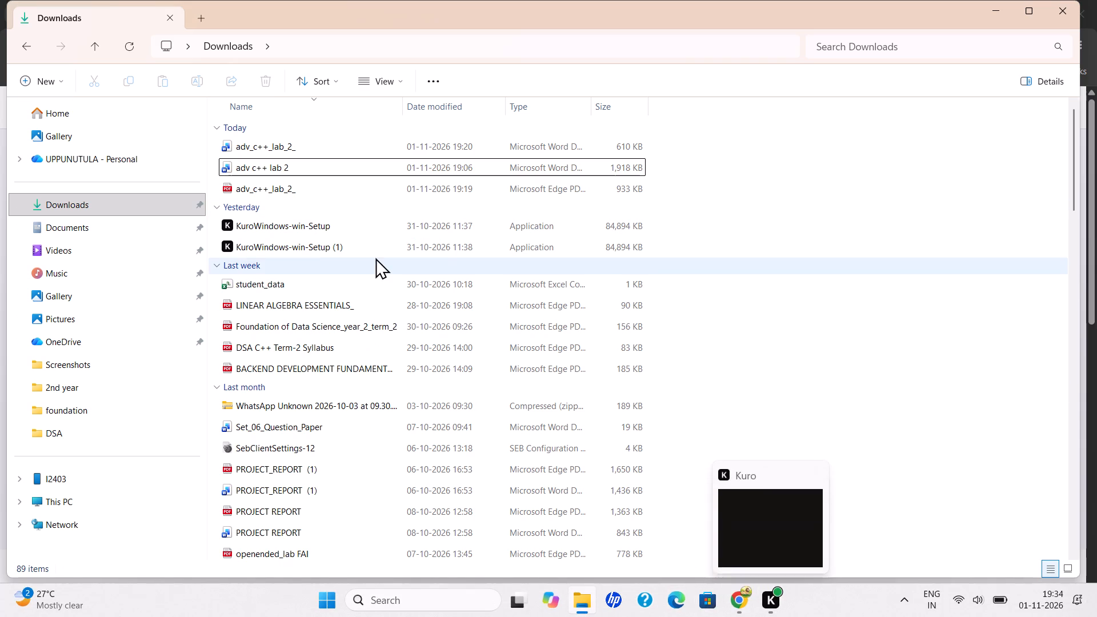
# Open the adv_c++_lab_2_ Word document and examine its cover page and Question 1's code, complexity table and explanation.
pyautogui.doubleClick(330, 146)
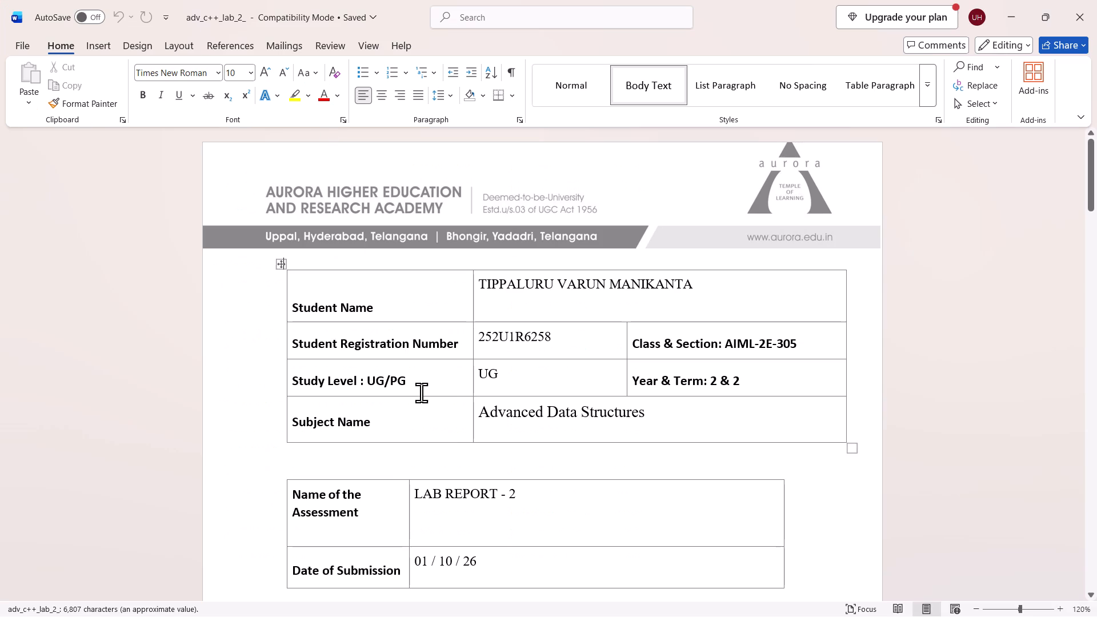
pyautogui.scroll(-7, 421, 392)
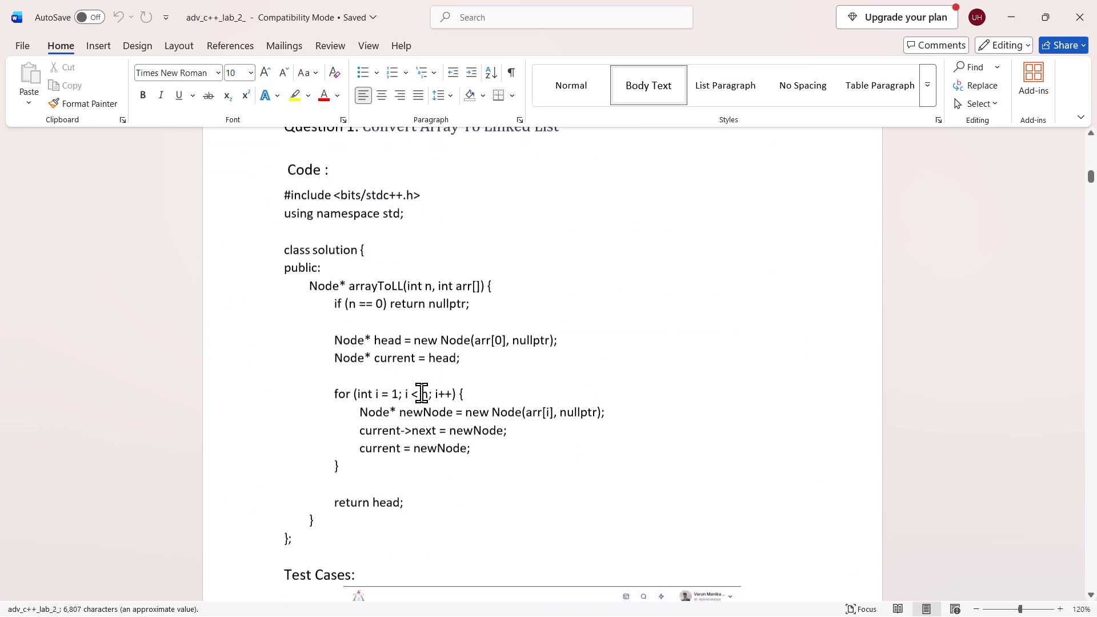
pyautogui.scroll(-2, 421, 392)
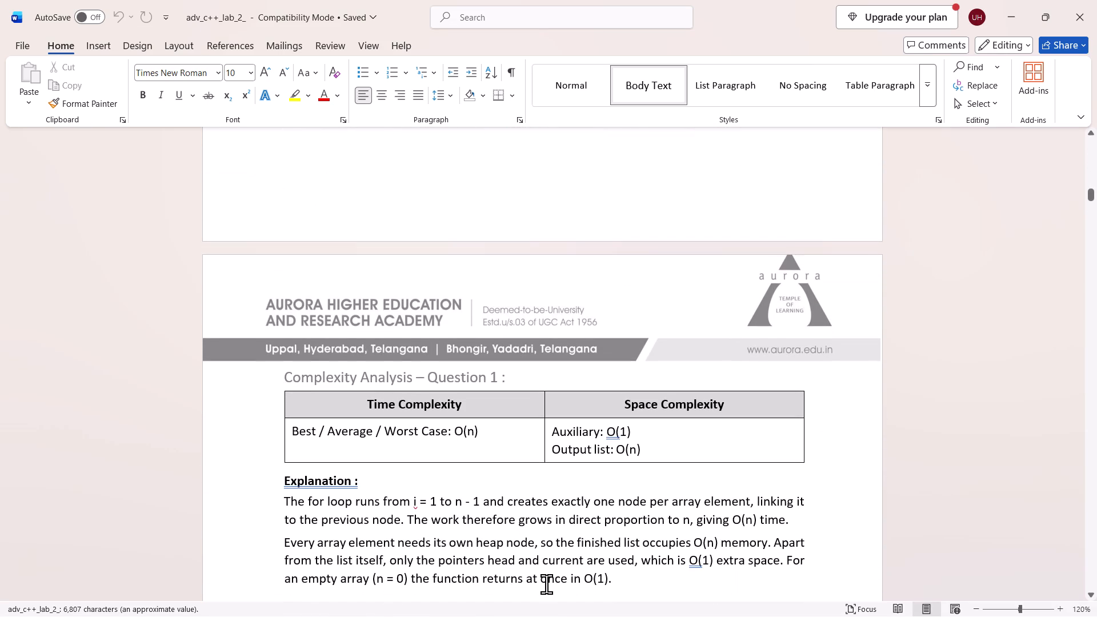
pyautogui.scroll(-1, 639, 495)
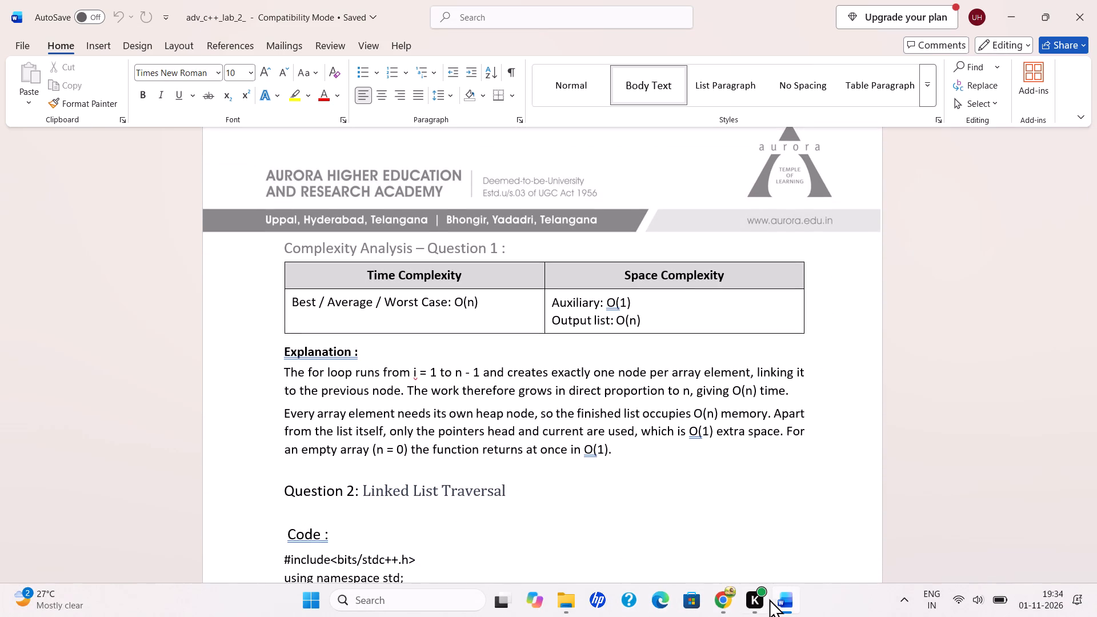
# Switch to File Explorer and delete the adv_c++_lab_2_ PDF from the Downloads folder.
pyautogui.click(567, 598)
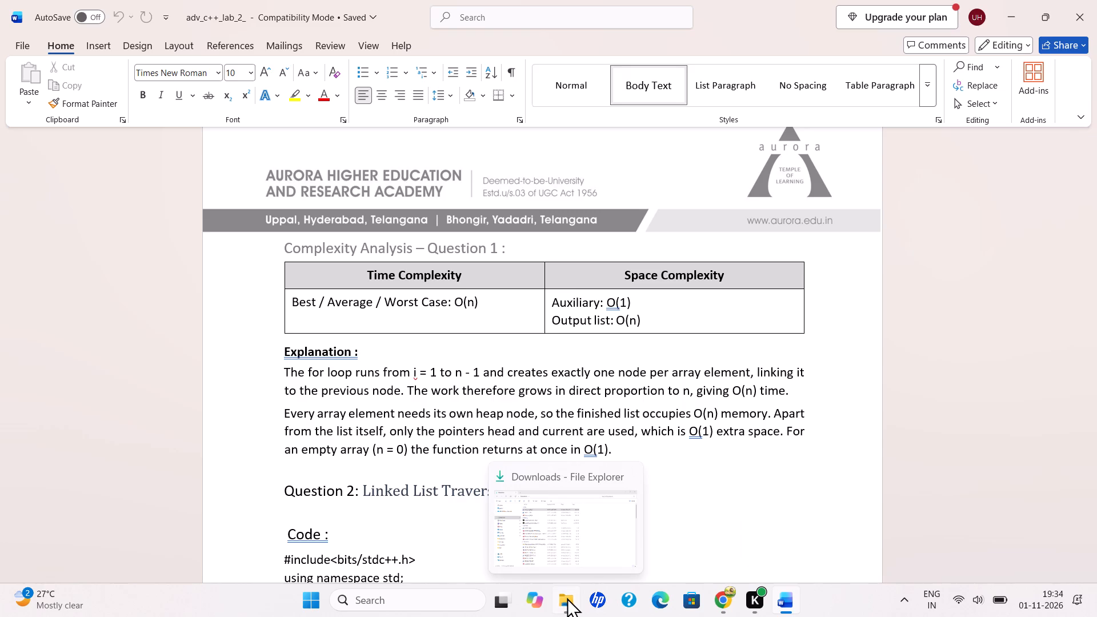
pyautogui.click(374, 188)
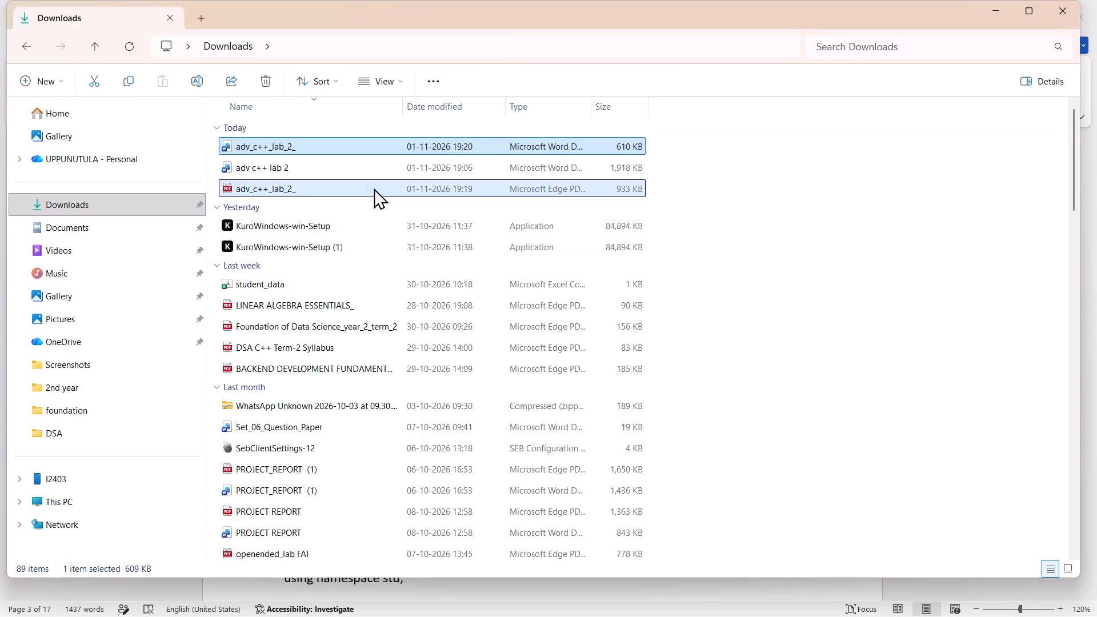
pyautogui.press('Delete')
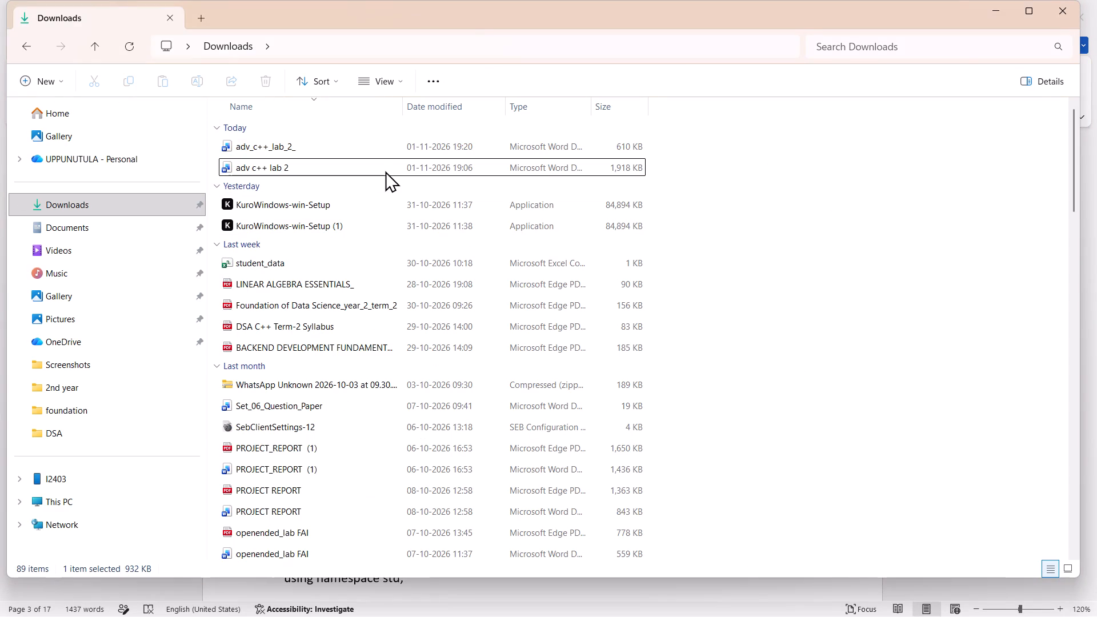
# Open the adv c++ lab 2 Word document from Downloads, examine its cover page and Questions 1 to 3, and close both open reports.
pyautogui.doubleClick(385, 171)
pyautogui.scroll(-1, 420, 270)
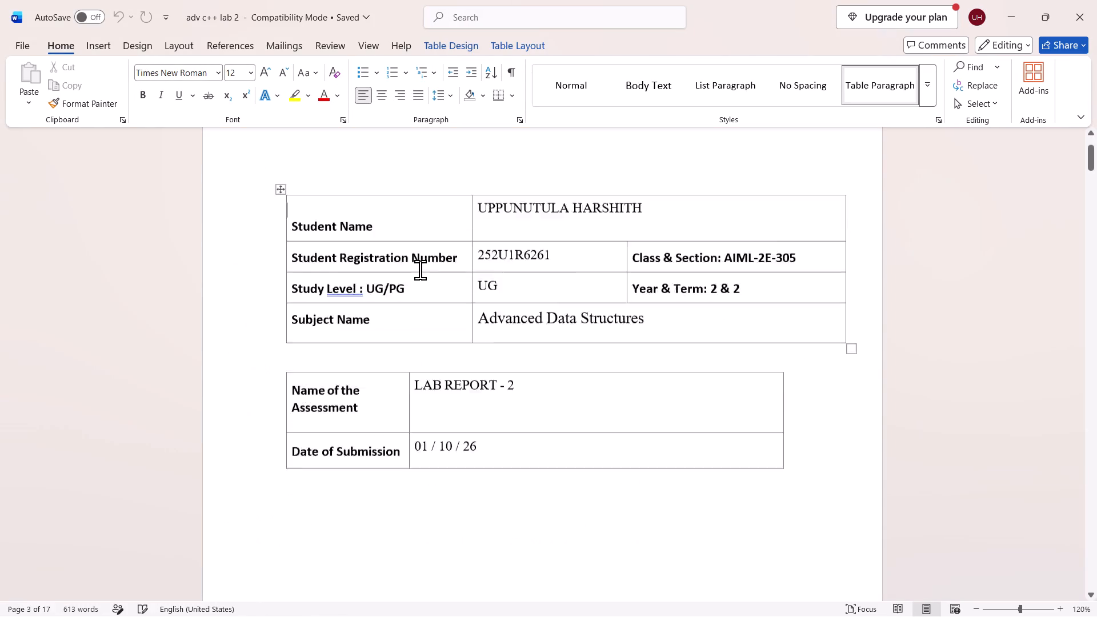
pyautogui.scroll(-1, 420, 270)
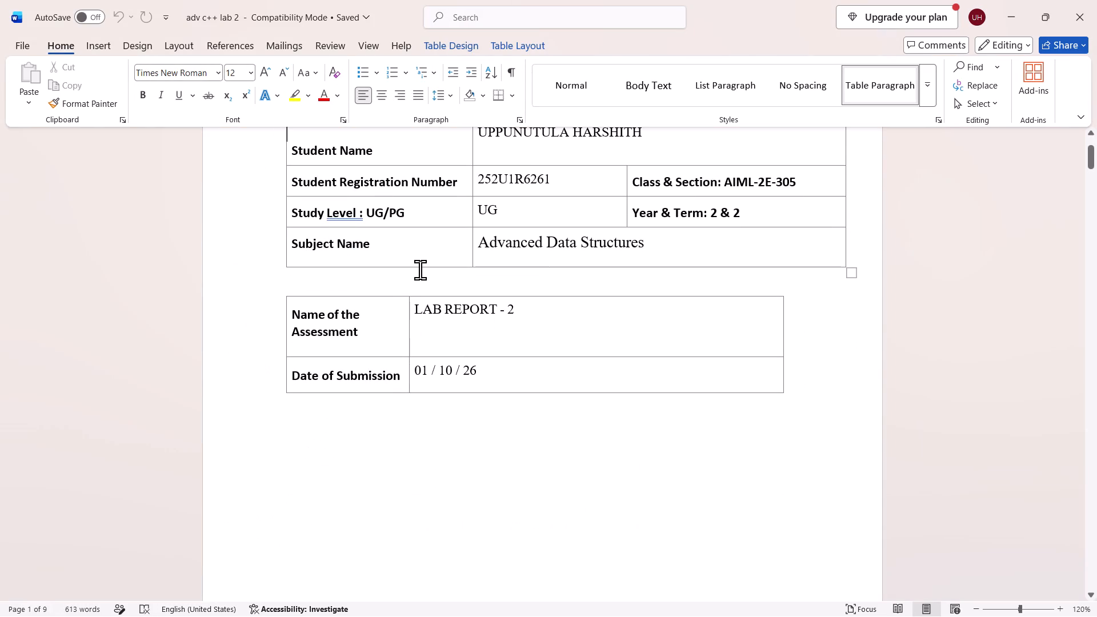
pyautogui.scroll(-3, 420, 270)
pyautogui.scroll(4, 420, 270)
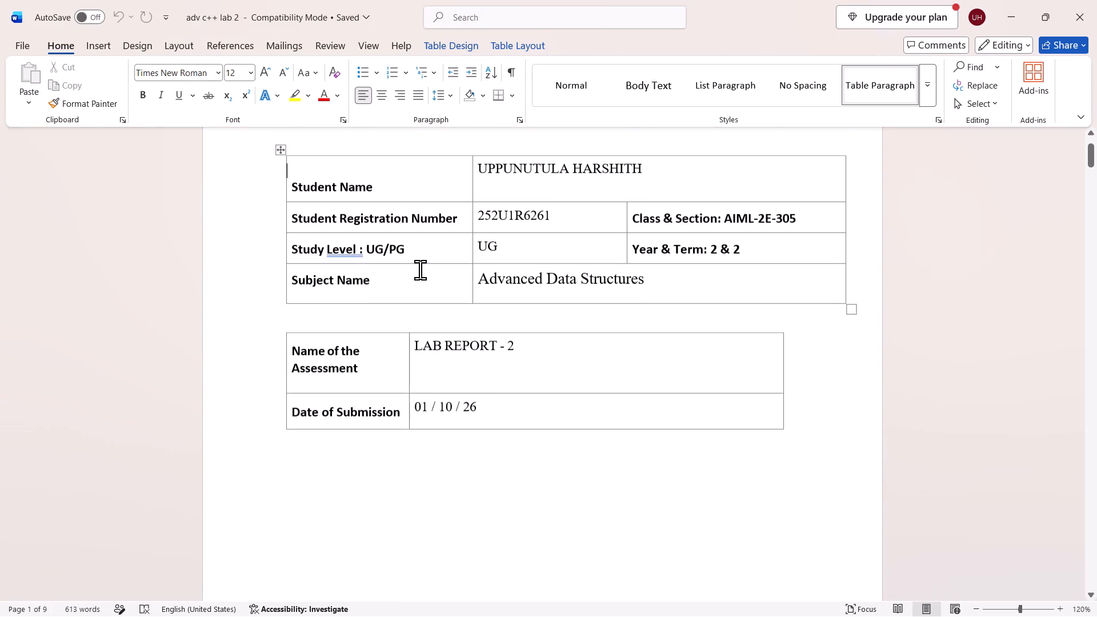
pyautogui.scroll(-6, 420, 270)
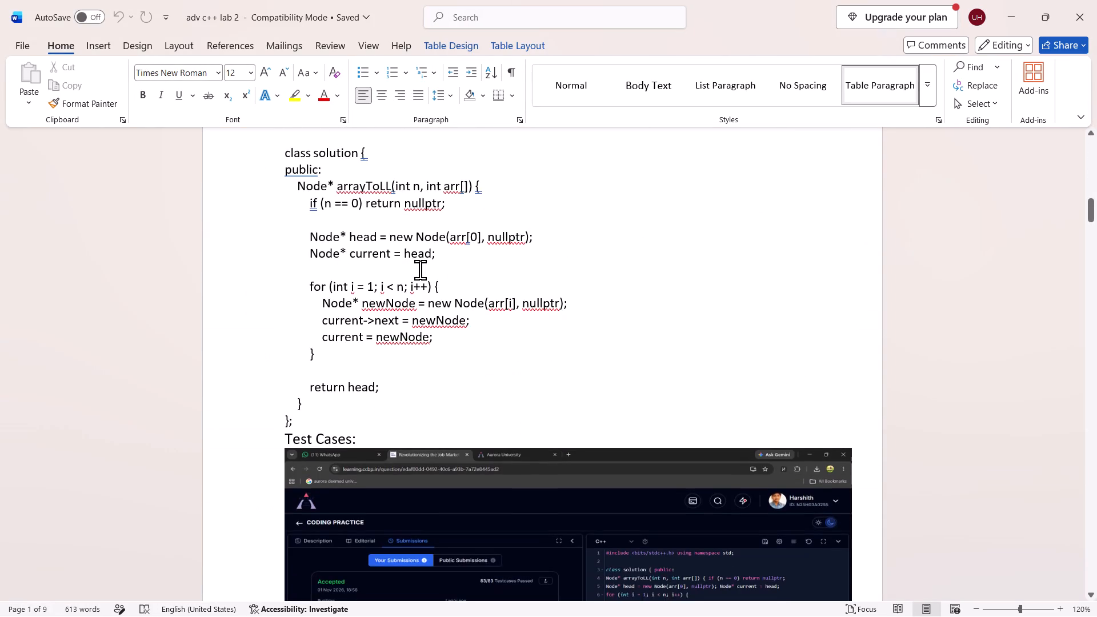
pyautogui.hscroll(1, 420, 270)
pyautogui.scroll(-2, 420, 270)
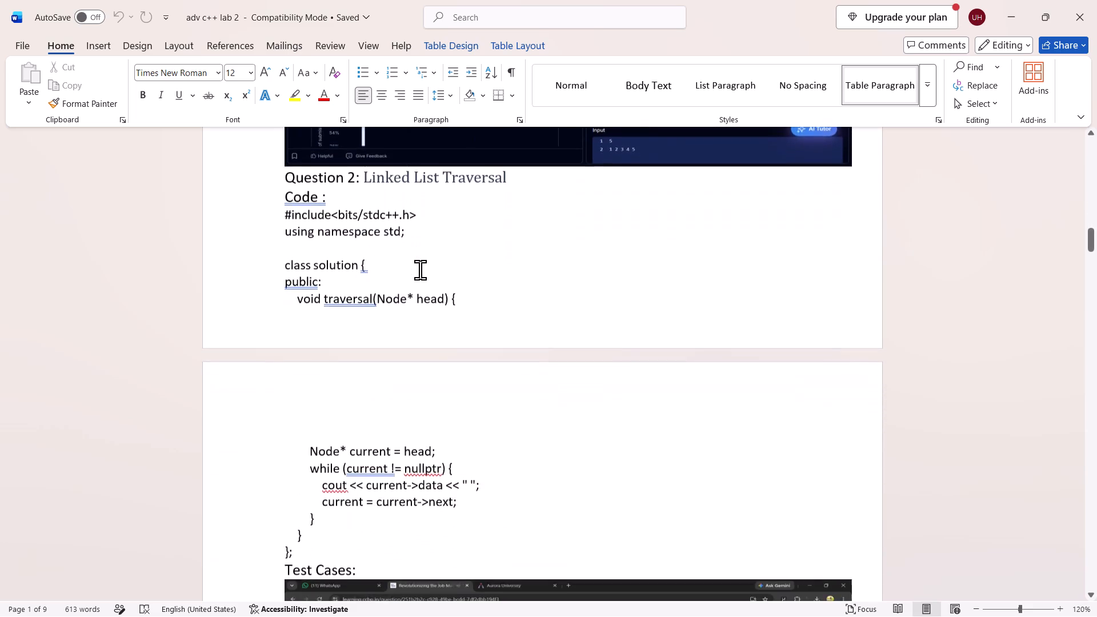
pyautogui.scroll(-1, 420, 270)
pyautogui.scroll(3, 420, 270)
pyautogui.scroll(-1, 420, 270)
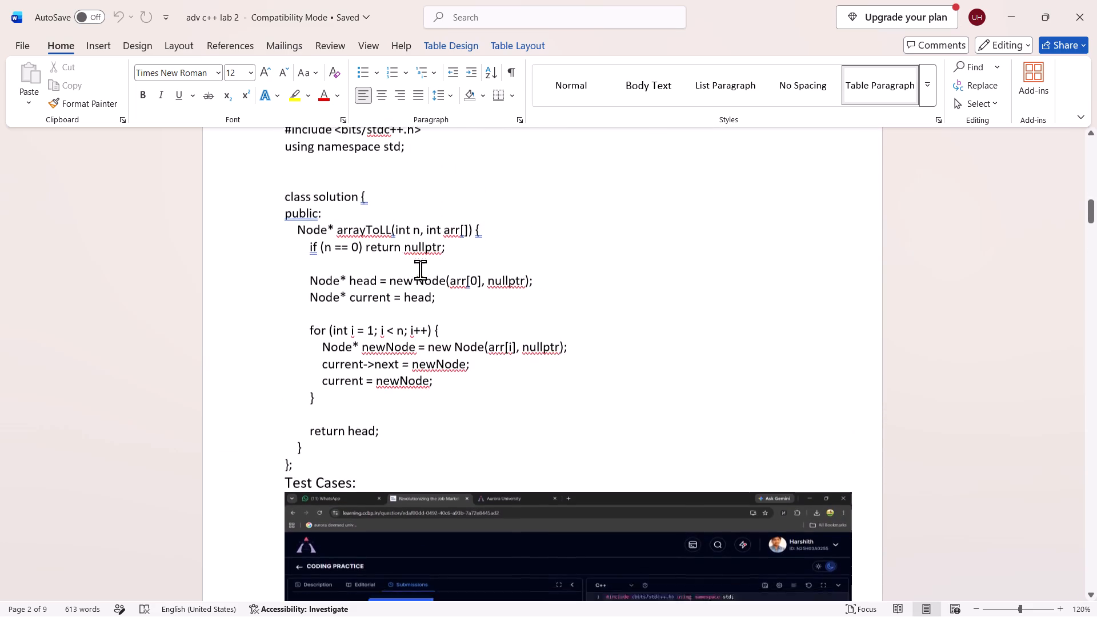
pyautogui.scroll(-1, 420, 270)
pyautogui.scroll(10, 420, 270)
pyautogui.scroll(-10, 420, 270)
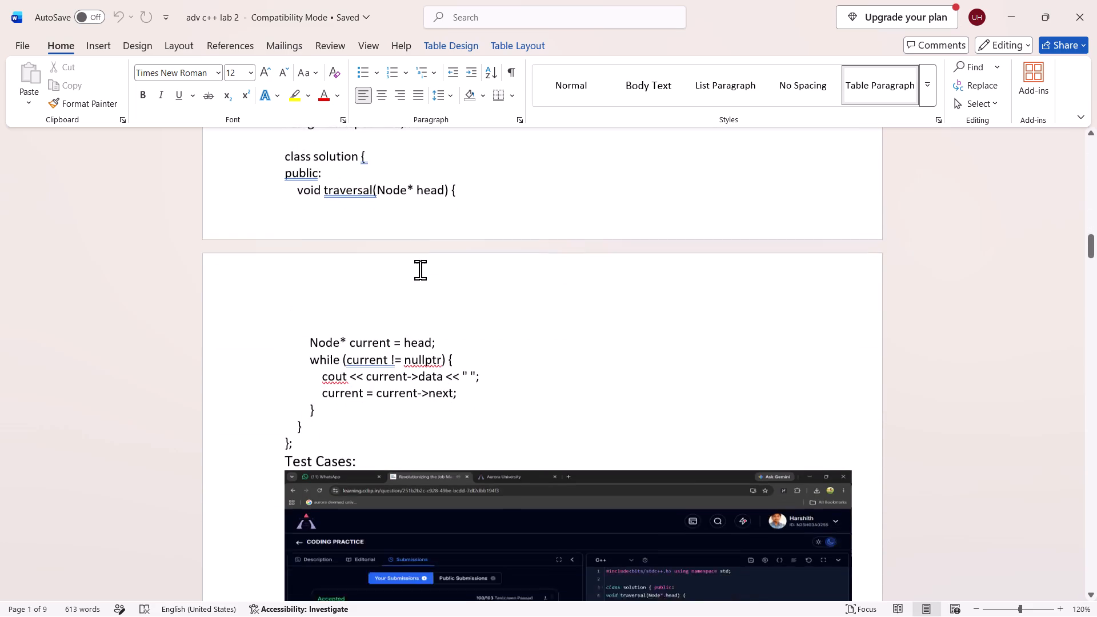
pyautogui.scroll(-3, 420, 270)
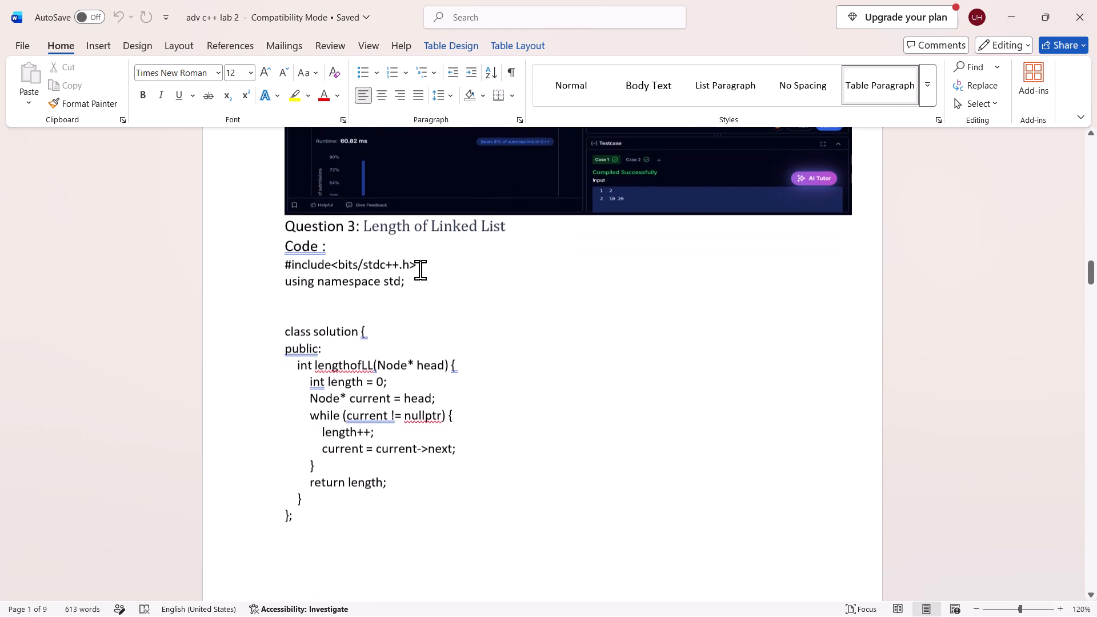
pyautogui.scroll(-1, 420, 270)
pyautogui.scroll(7, 420, 270)
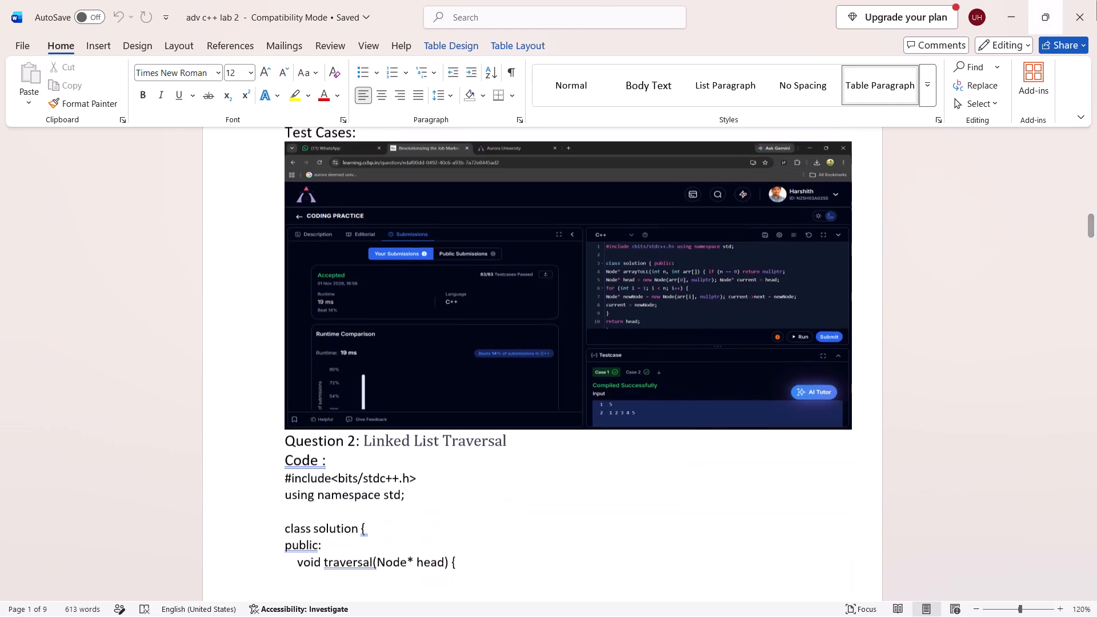
pyautogui.click(1096, 2)
pyautogui.click(1096, 0)
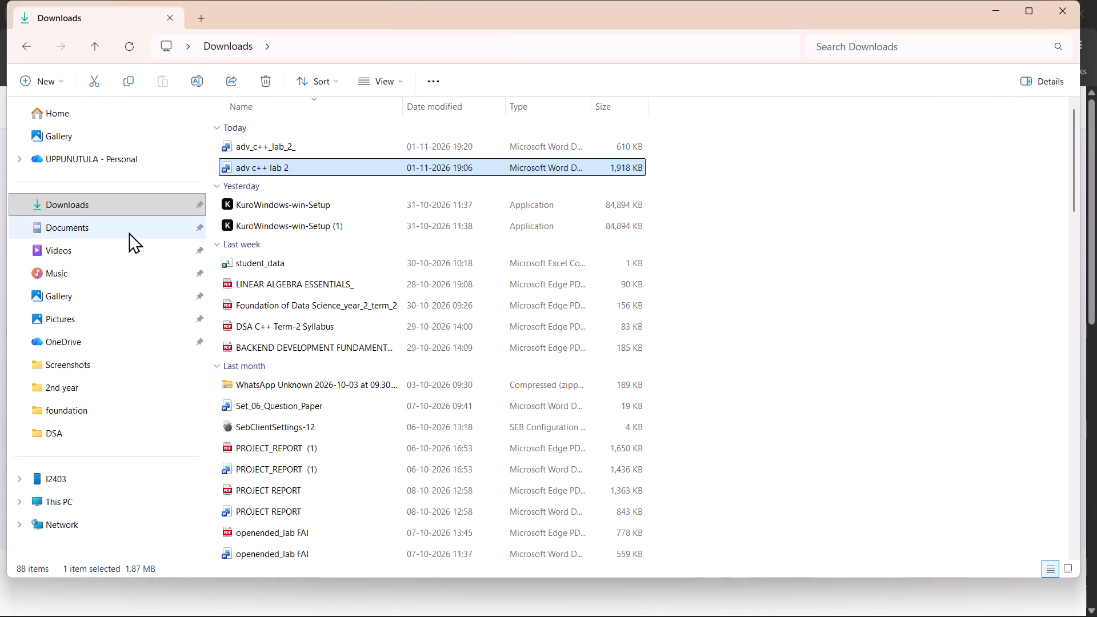
# Open the adv c++ lab 2 Word document from Documents > 2nd year > DSA, check Question 1's code and complexity analysis, and close it.
pyautogui.click(129, 232)
pyautogui.doubleClick(271, 278)
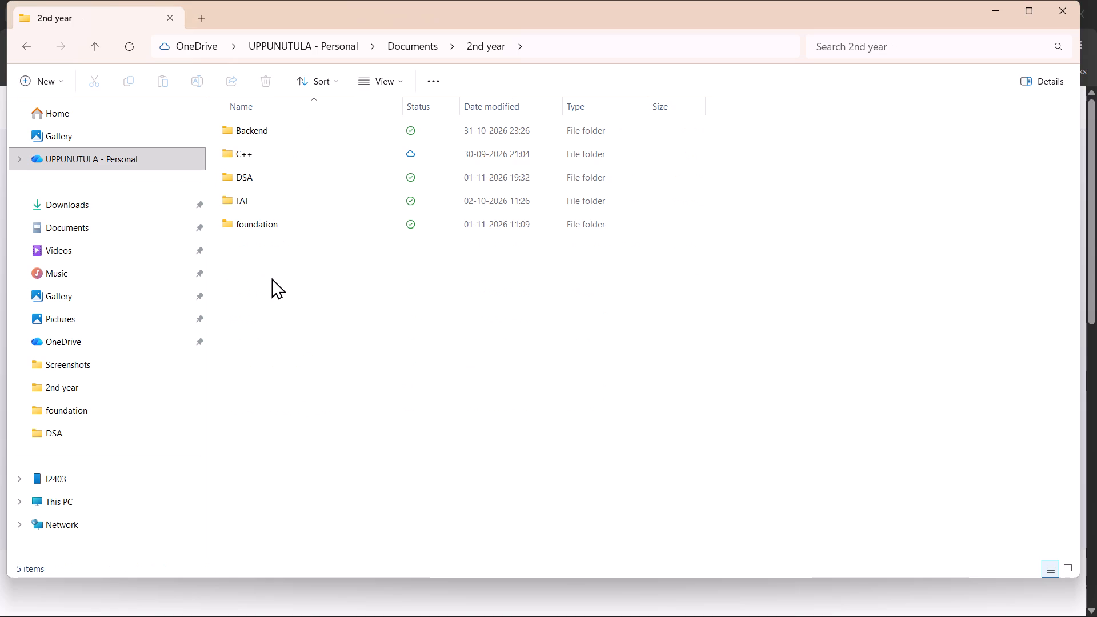
pyautogui.doubleClick(273, 185)
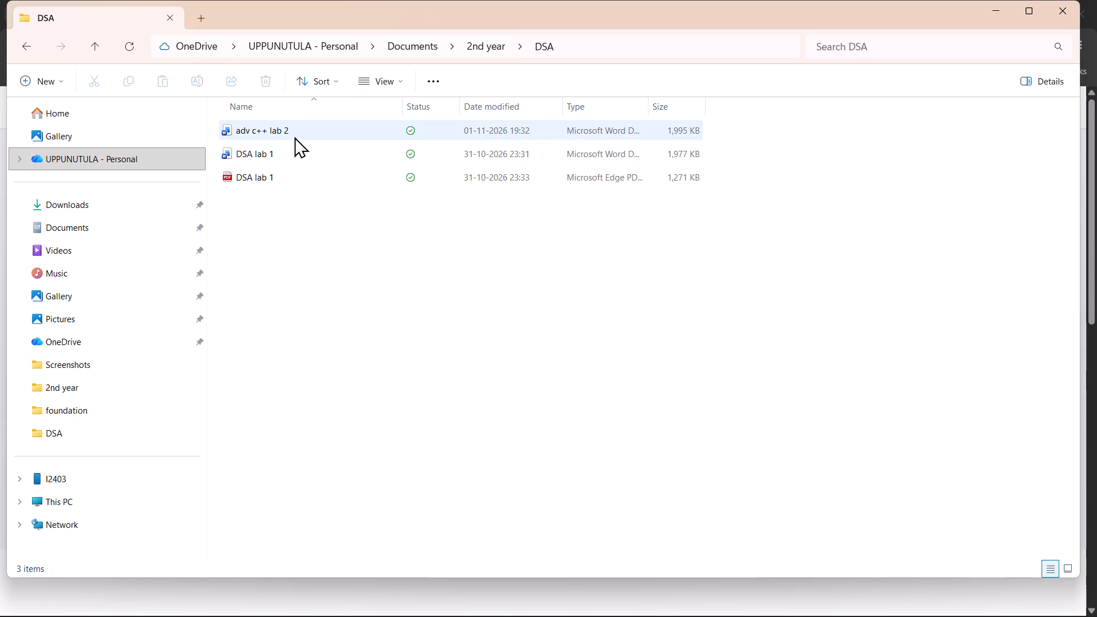
pyautogui.doubleClick(294, 137)
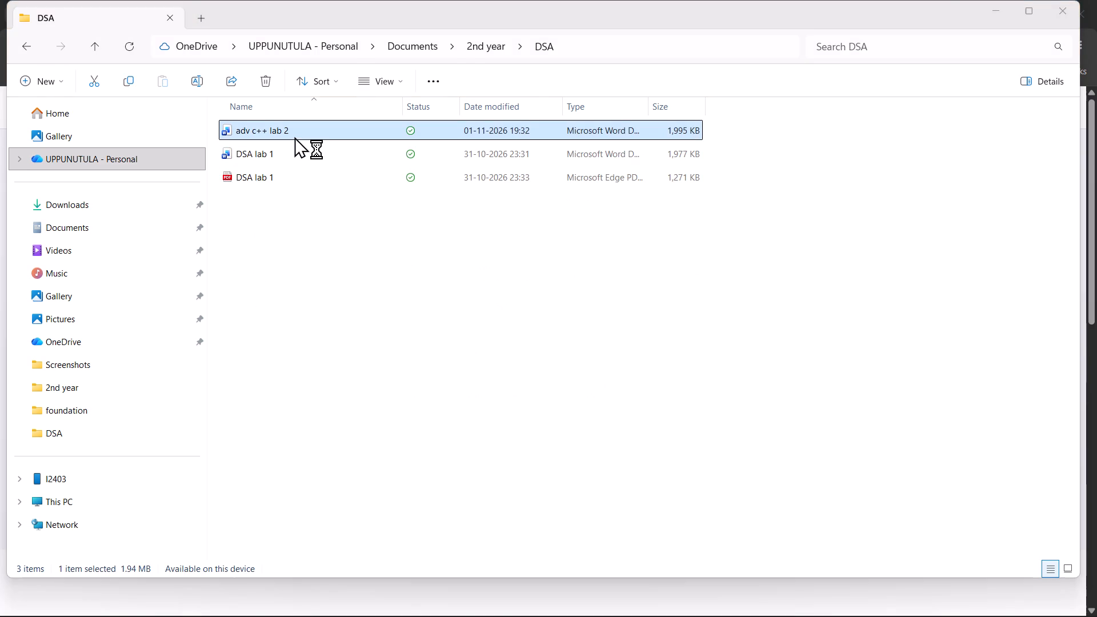
pyautogui.scroll(-5, 516, 322)
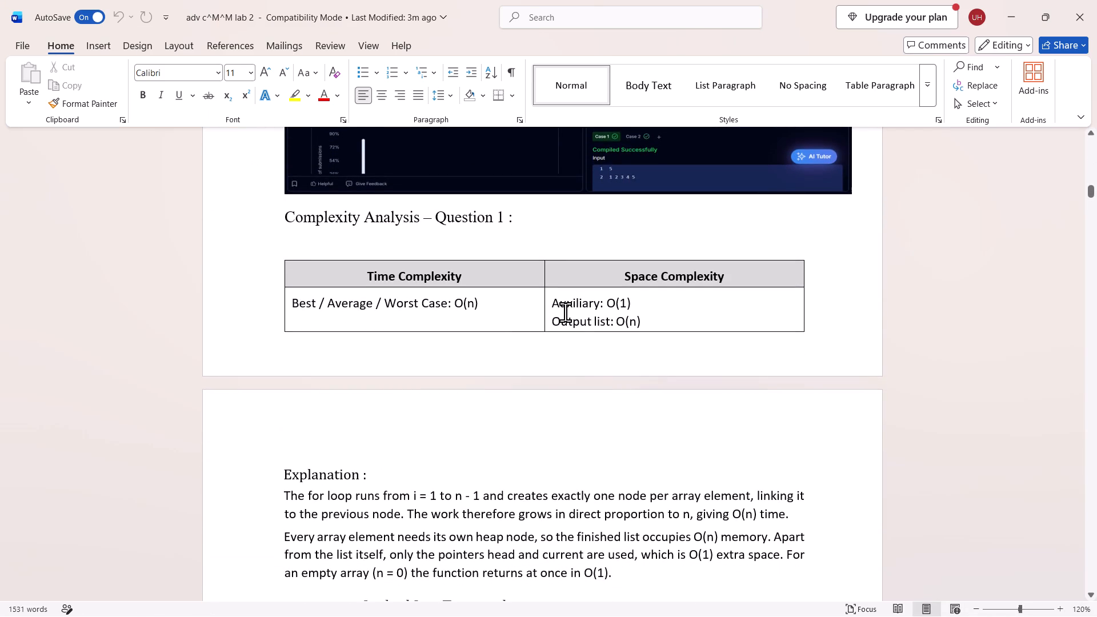
pyautogui.scroll(2, 588, 310)
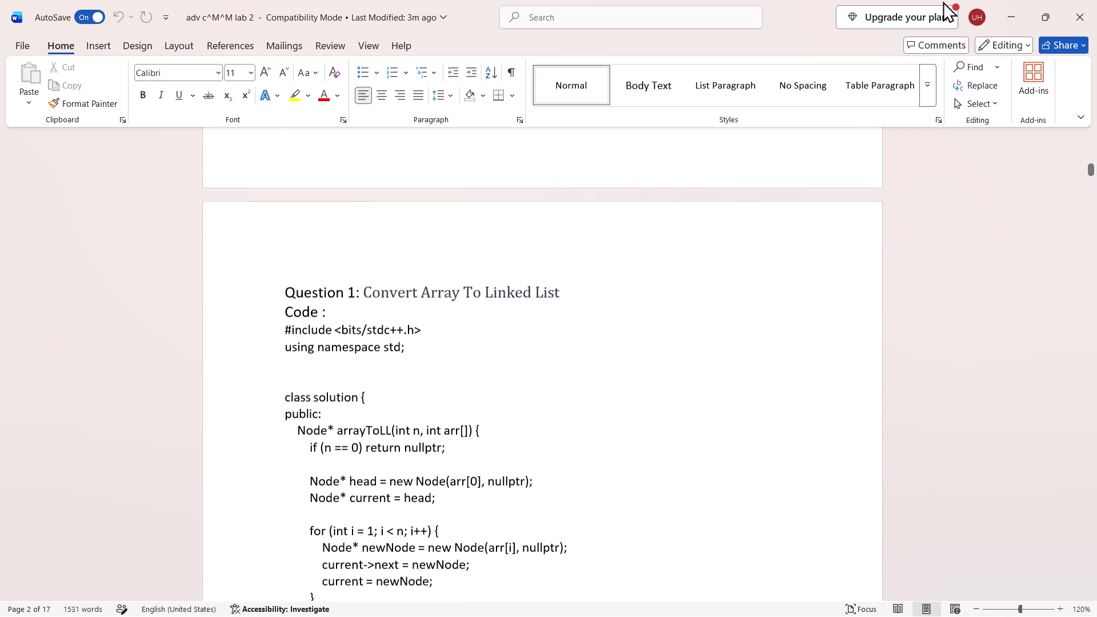
pyautogui.click(1095, 2)
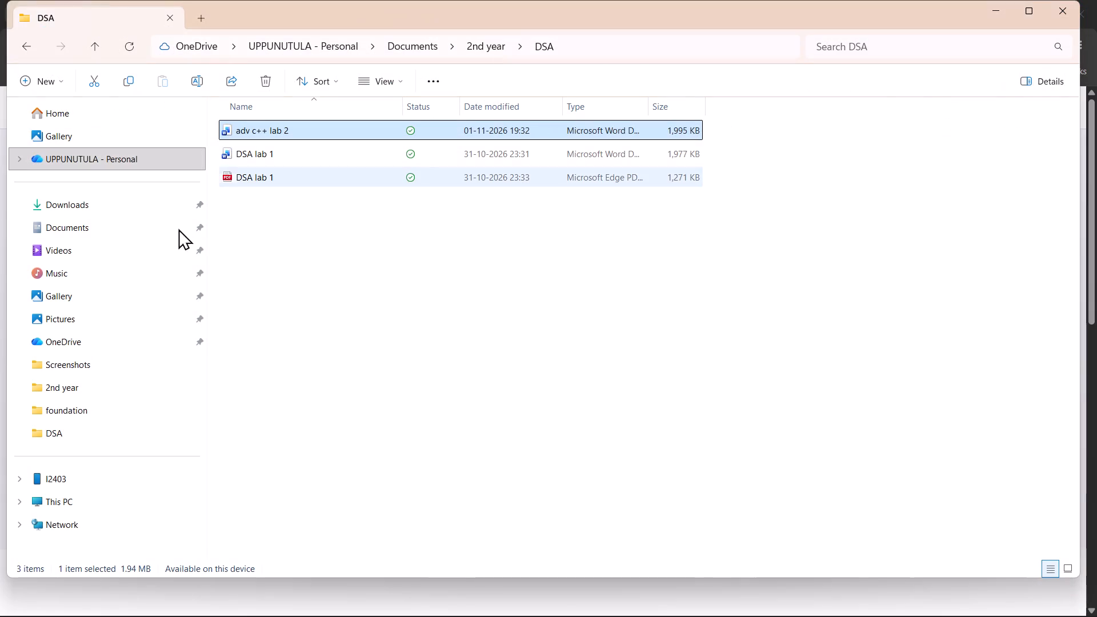
# Delete the adv_c++_lab_2_ and adv c++ lab 2 Word documents from the Downloads folder.
pyautogui.click(123, 225)
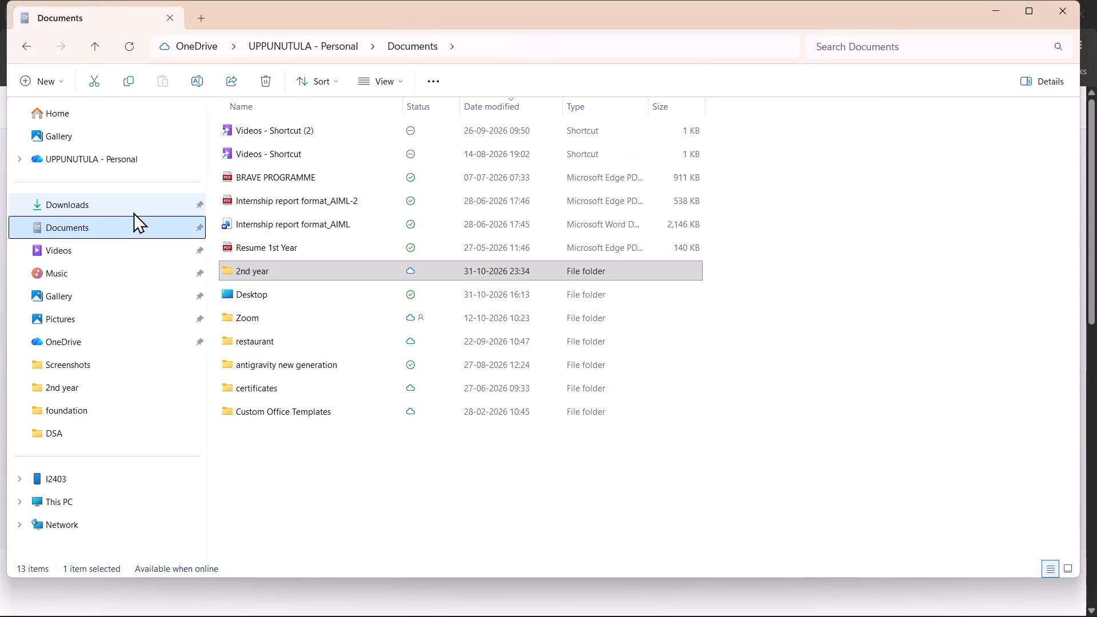
pyautogui.click(133, 212)
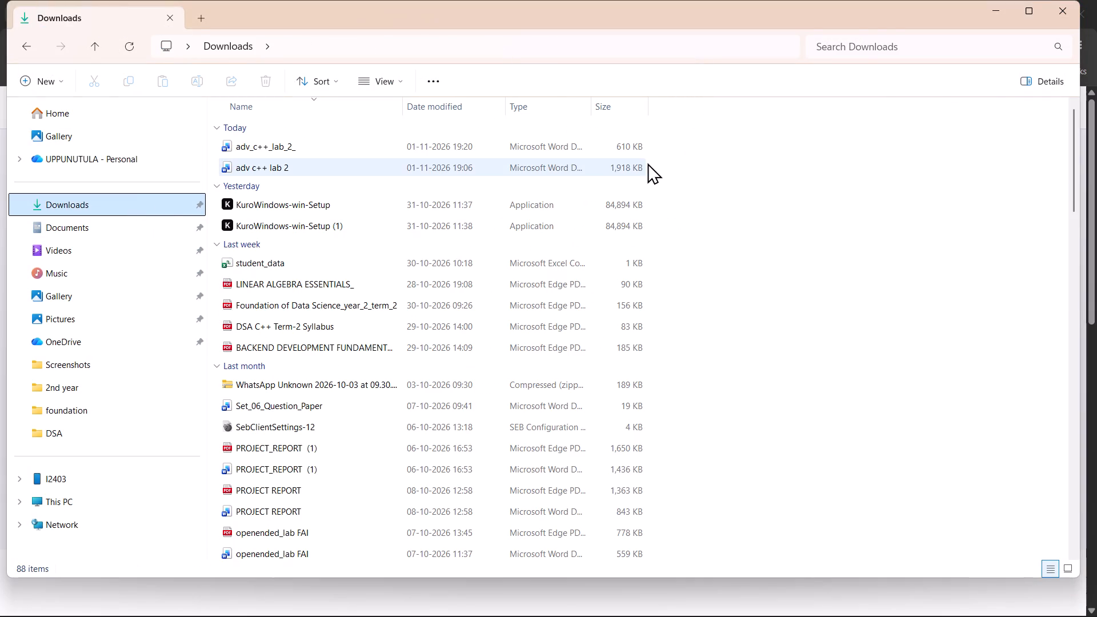
pyautogui.moveTo(660, 167); pyautogui.dragTo(604, 144)
pyautogui.press('Delete')
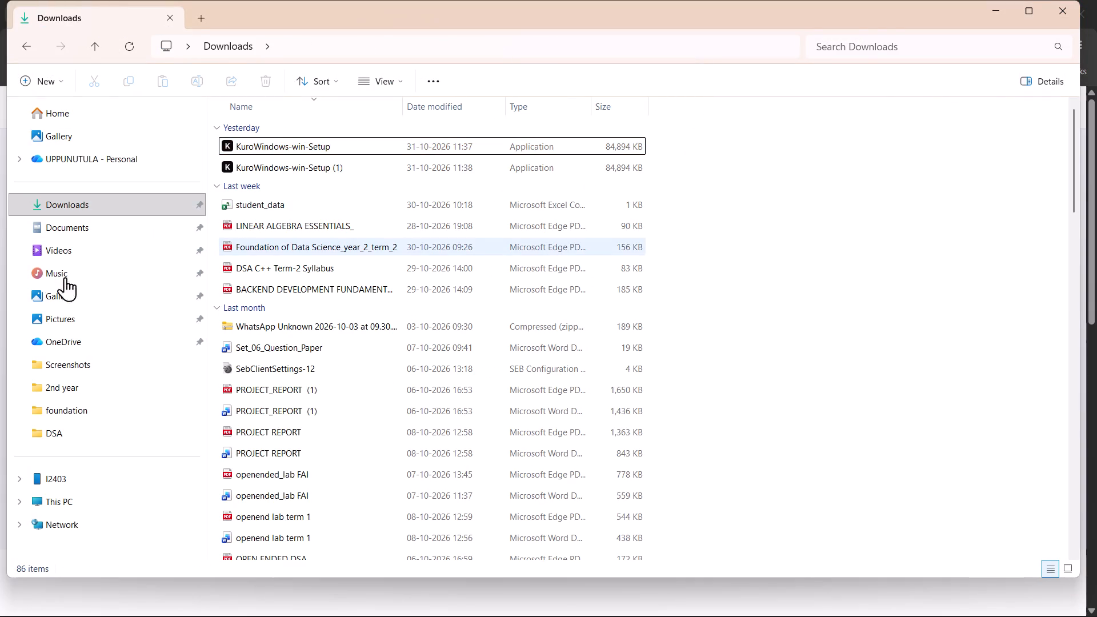
# Rename the adv c++ lab 2 Word document in Documents > 2nd year > DSA as DSA lab 2.
pyautogui.click(83, 229)
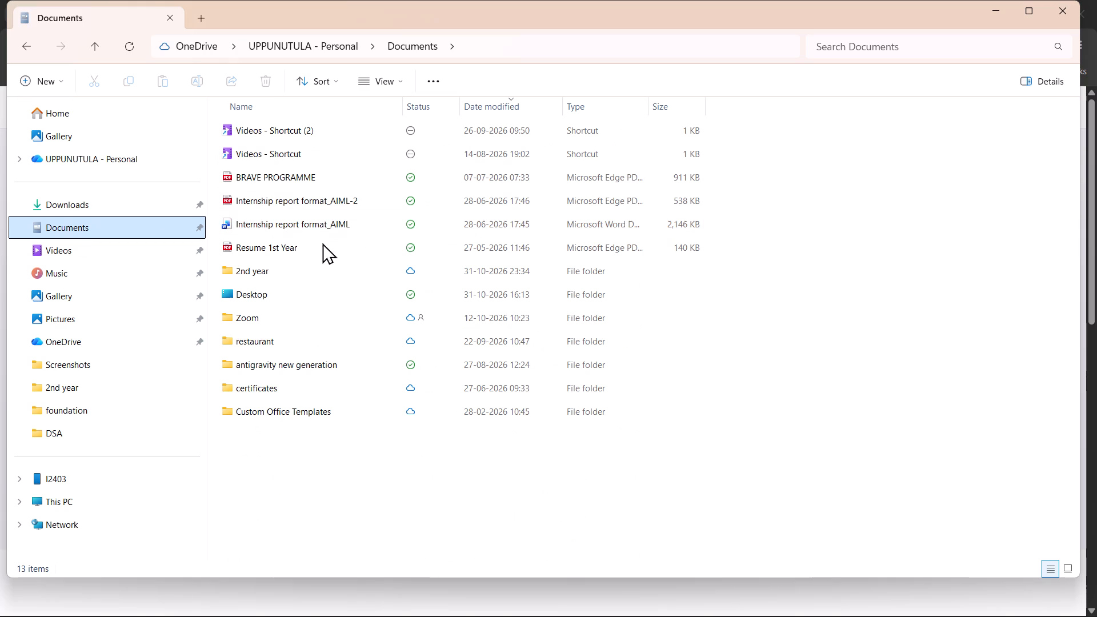
pyautogui.doubleClick(301, 275)
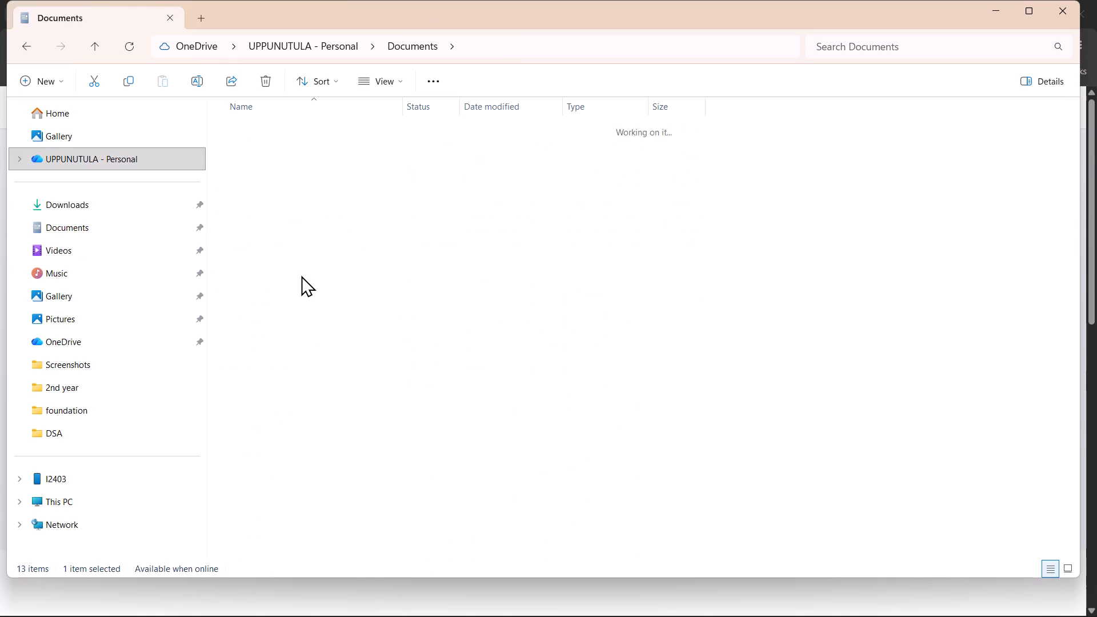
pyautogui.doubleClick(304, 178)
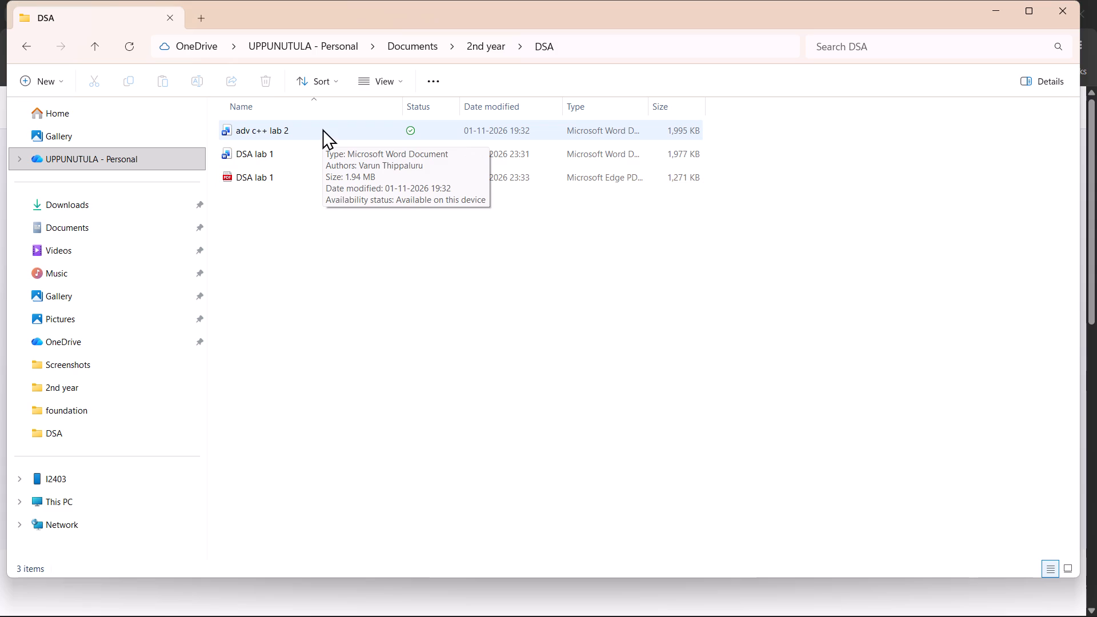
pyautogui.click(264, 154)
pyautogui.click(197, 69)
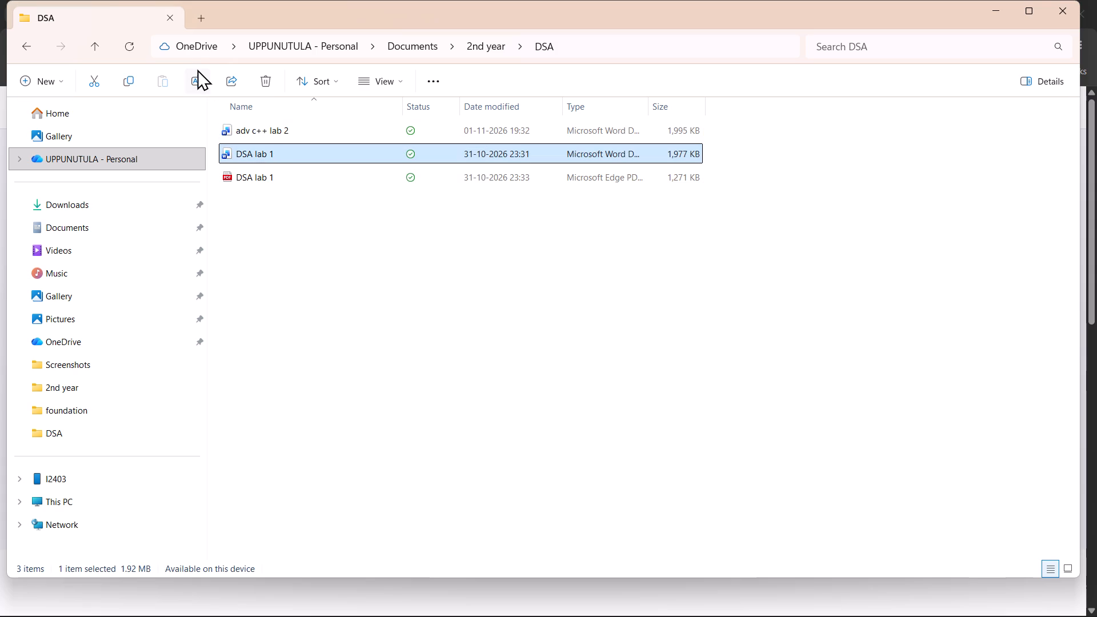
pyautogui.hotkey('ctrl', 'c')
pyautogui.click(268, 123)
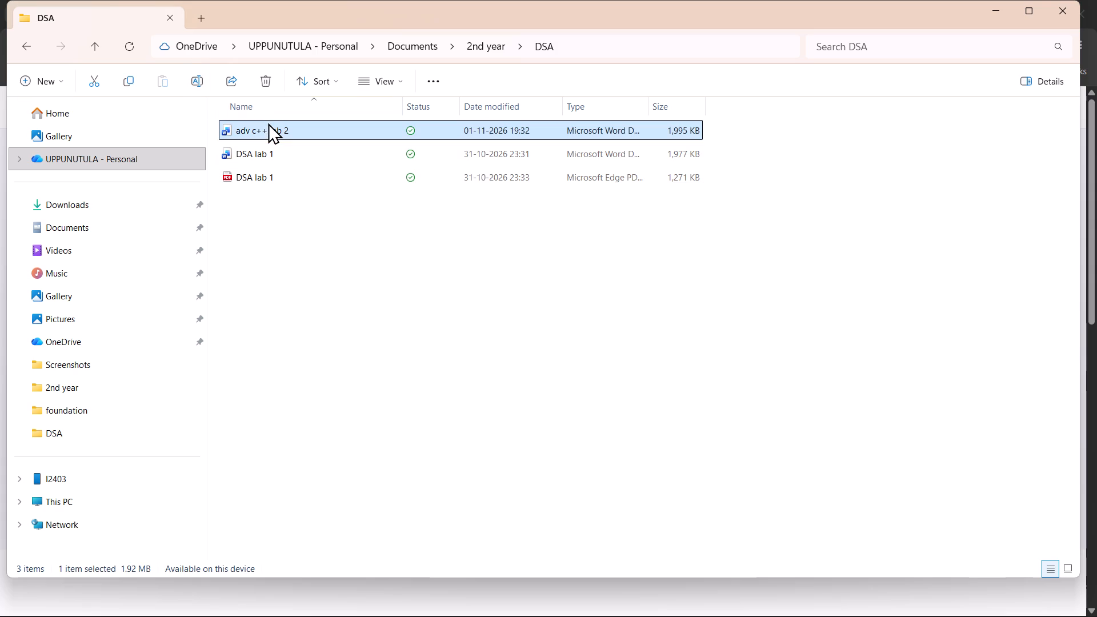
pyautogui.click(206, 84)
pyautogui.press('BackSpace')
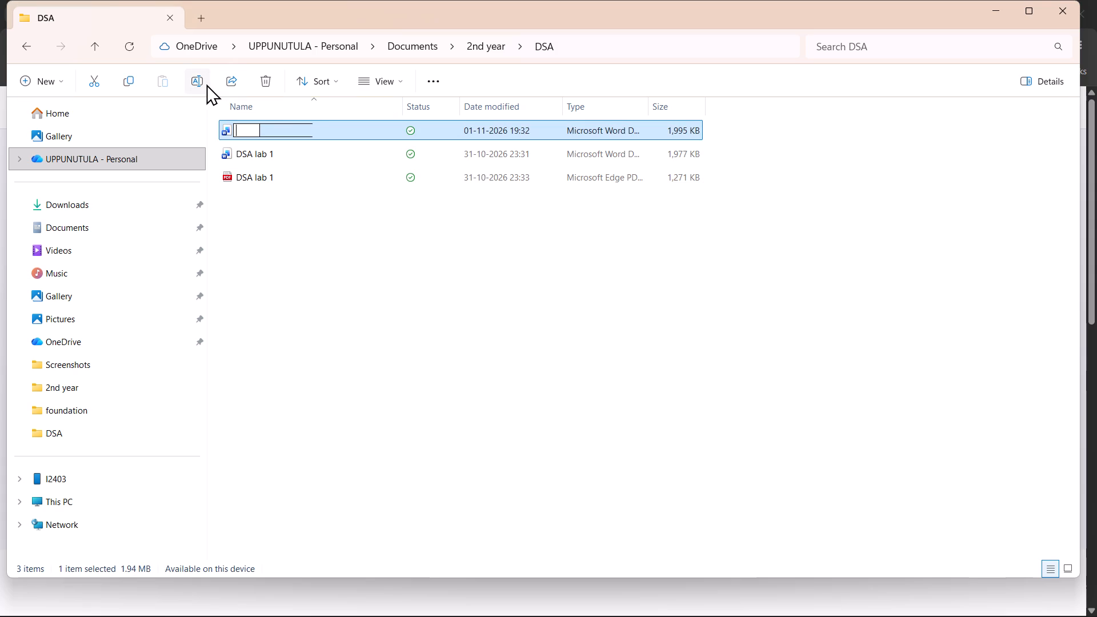
pyautogui.hotkey('ctrl', 'v')
pyautogui.press('BackSpace')
pyautogui.press('2')
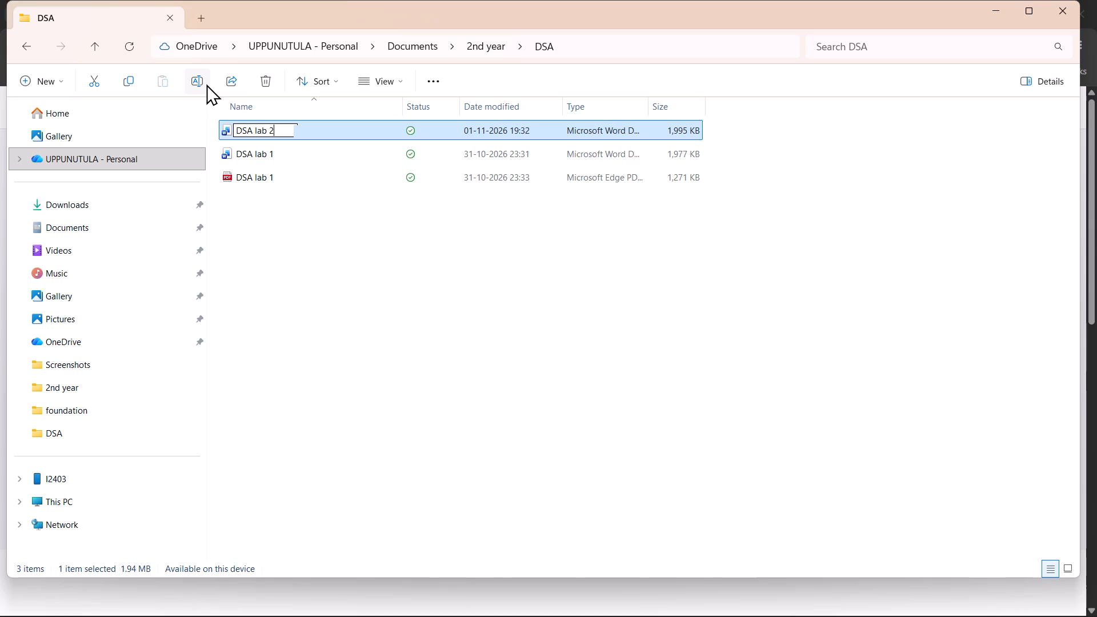
pyautogui.press('Return')
pyautogui.click(341, 362)
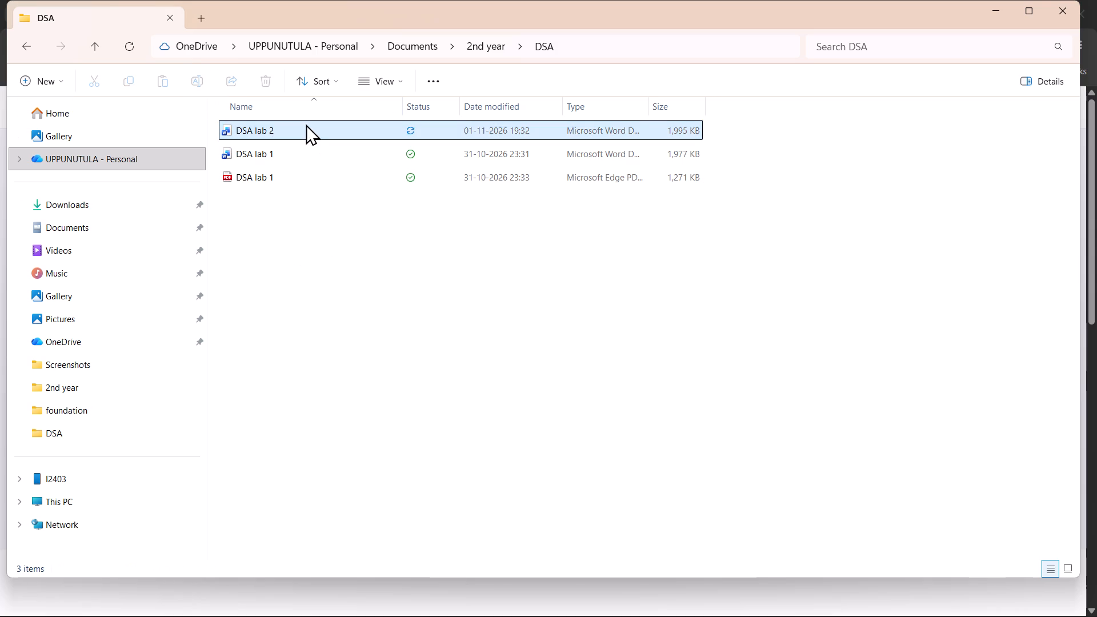
# Open the DSA lab 2 Word document and examine its code, test case screenshots, complexity tables and explanations through to the end.
pyautogui.click(305, 127)
pyautogui.doubleClick(289, 175)
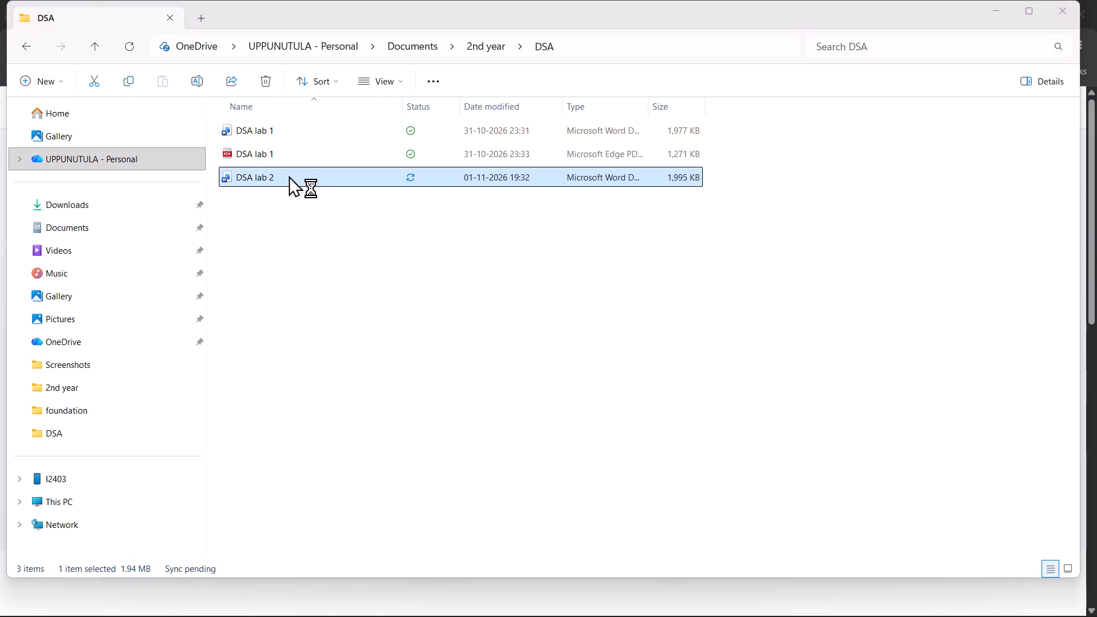
pyautogui.scroll(-2, 432, 361)
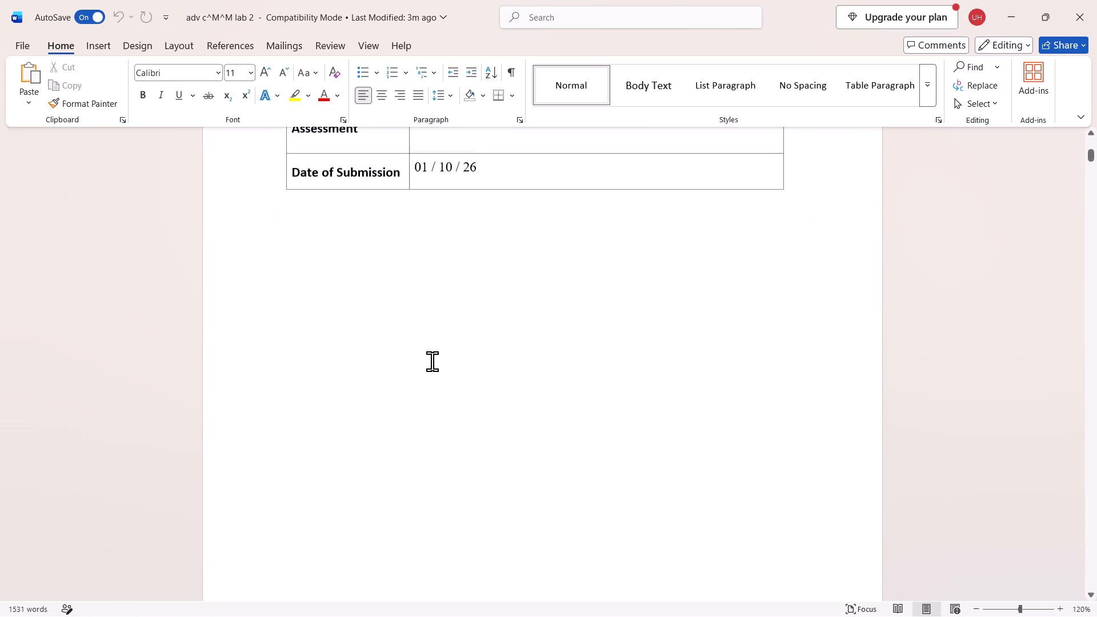
pyautogui.scroll(-1, 432, 361)
pyautogui.keyDown('ctrl'); pyautogui.scroll(1, 432, 361); pyautogui.keyUp('ctrl')
pyautogui.keyDown('ctrl'); pyautogui.scroll(-1, 432, 361); pyautogui.keyUp('ctrl')
pyautogui.scroll(1, 432, 361)
pyautogui.keyDown('ctrl'); pyautogui.scroll(-1, 432, 361); pyautogui.keyUp('ctrl')
pyautogui.keyDown('ctrl'); pyautogui.scroll(1, 432, 361); pyautogui.keyUp('ctrl')
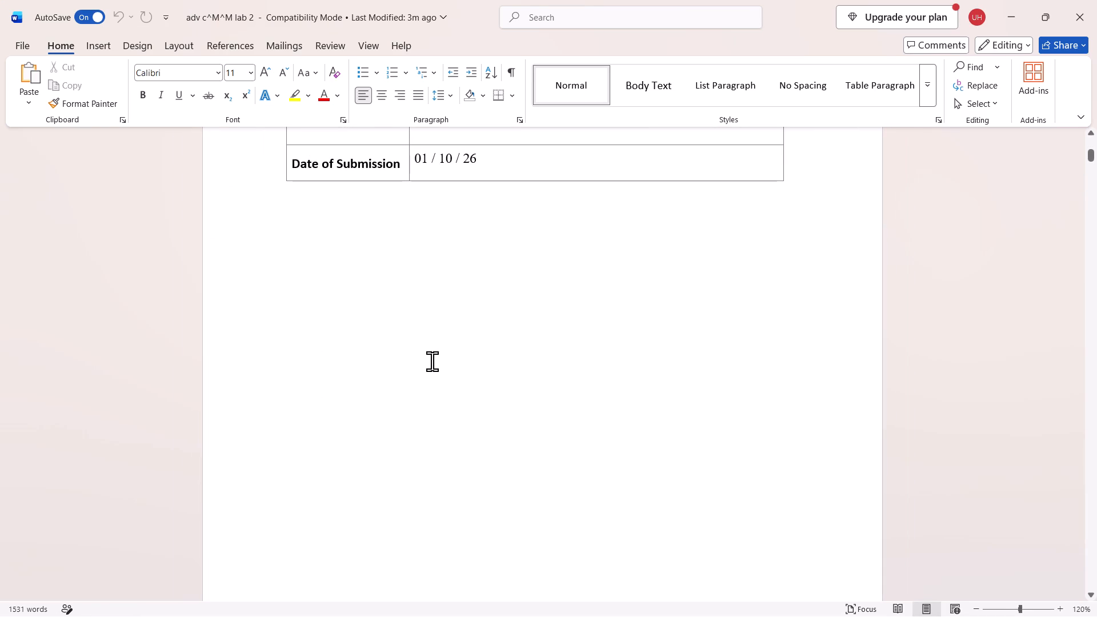
pyautogui.scroll(-4, 432, 361)
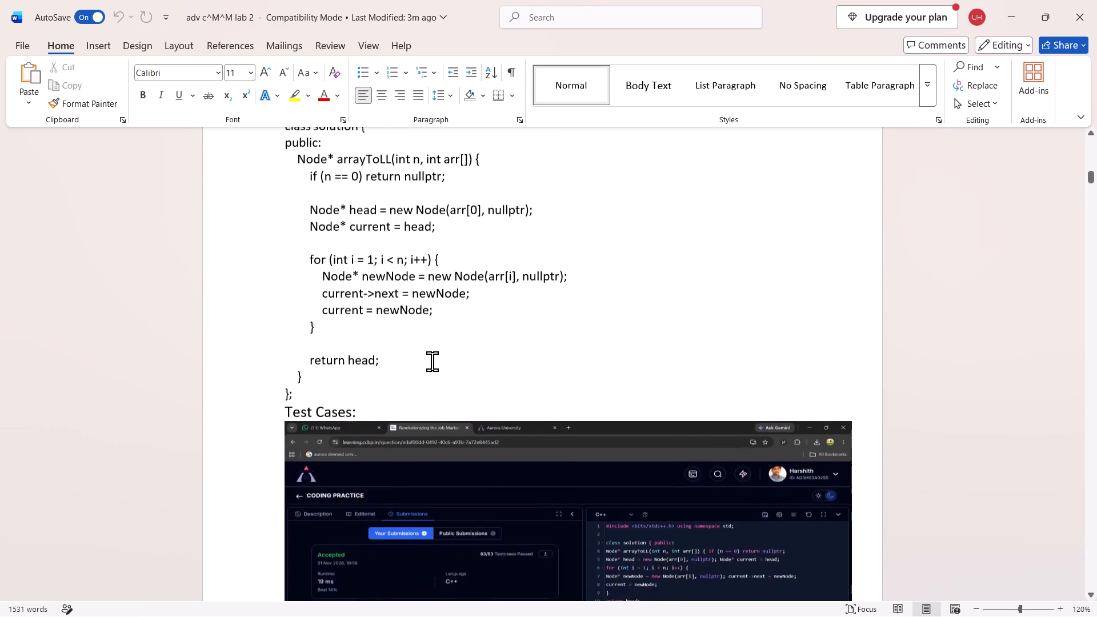
pyautogui.scroll(-2, 432, 361)
pyautogui.hscroll(1, 432, 361)
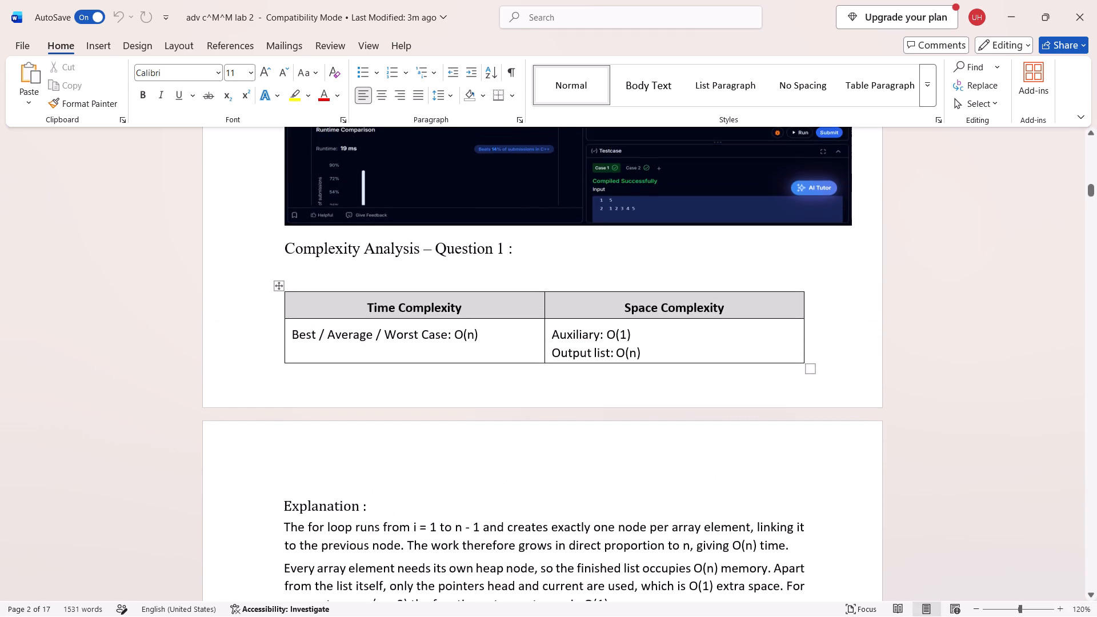
pyautogui.hscroll(1, 432, 361)
pyautogui.scroll(-2, 432, 361)
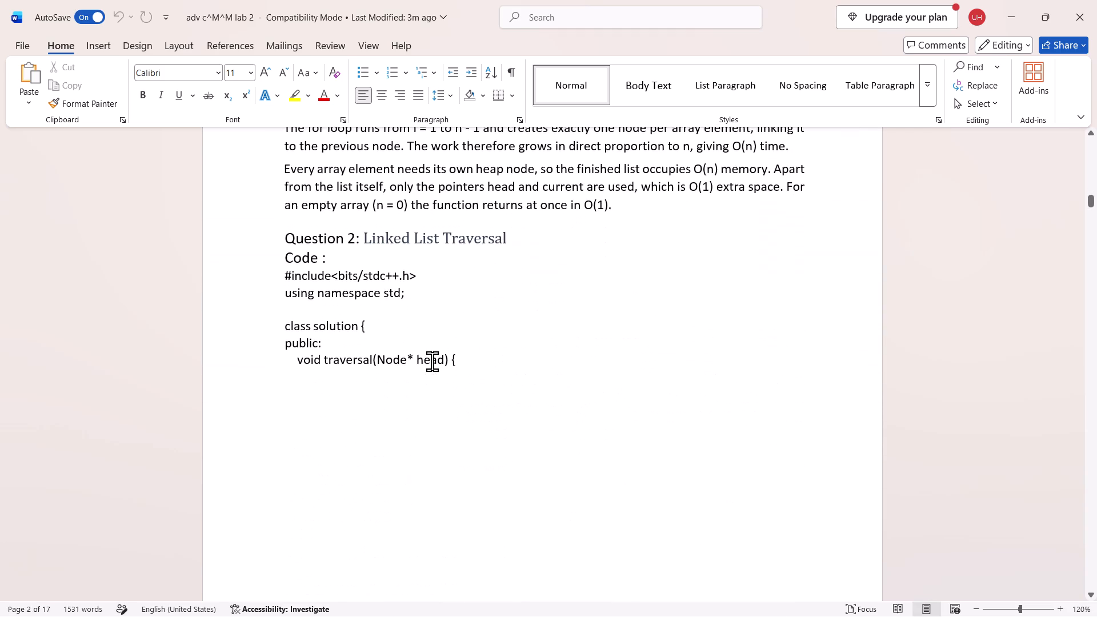
pyautogui.scroll(-11, 432, 361)
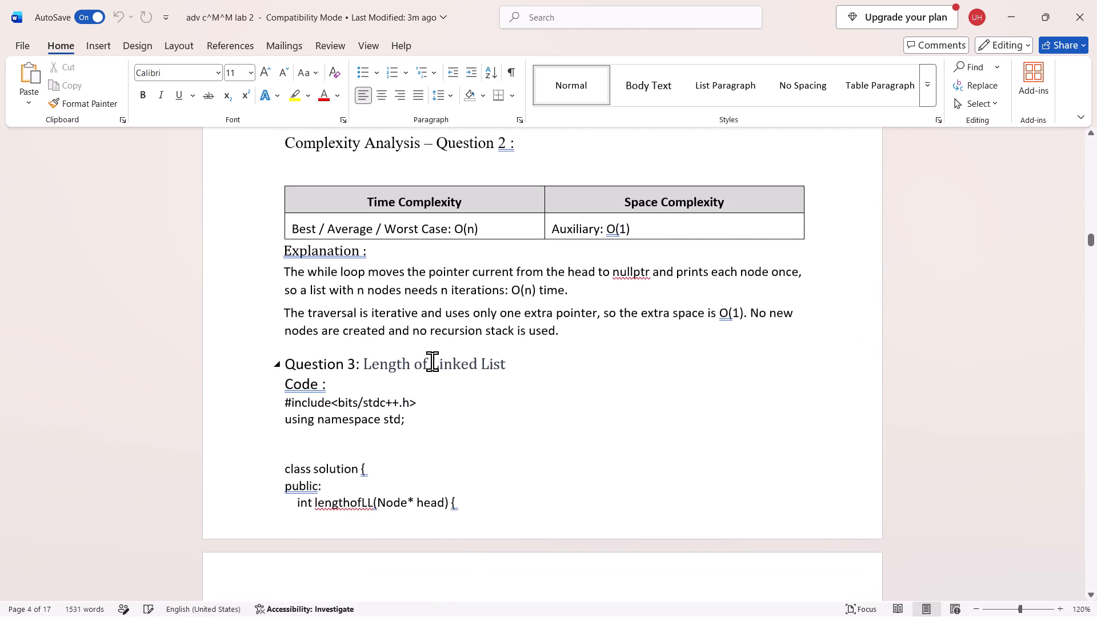
pyautogui.scroll(-11, 432, 361)
pyautogui.scroll(-20, 432, 361)
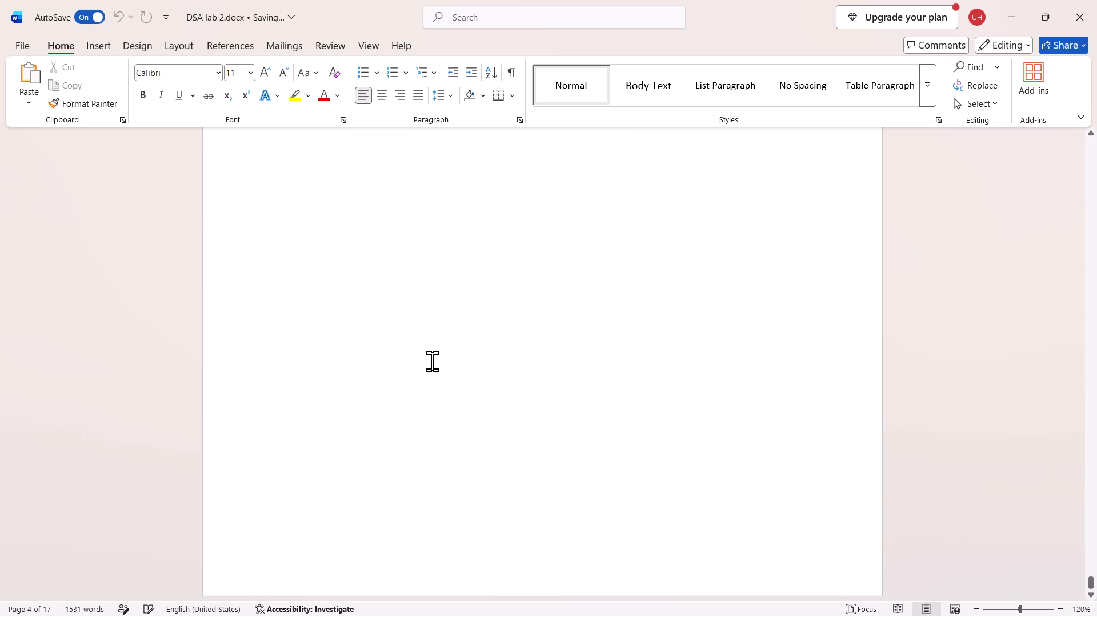
# Recheck Question 10's code, test cases and complexity analysis at the end of the DSA lab 2 document, and close it.
pyautogui.scroll(6, 432, 361)
pyautogui.scroll(-6, 432, 361)
pyautogui.scroll(1, 432, 361)
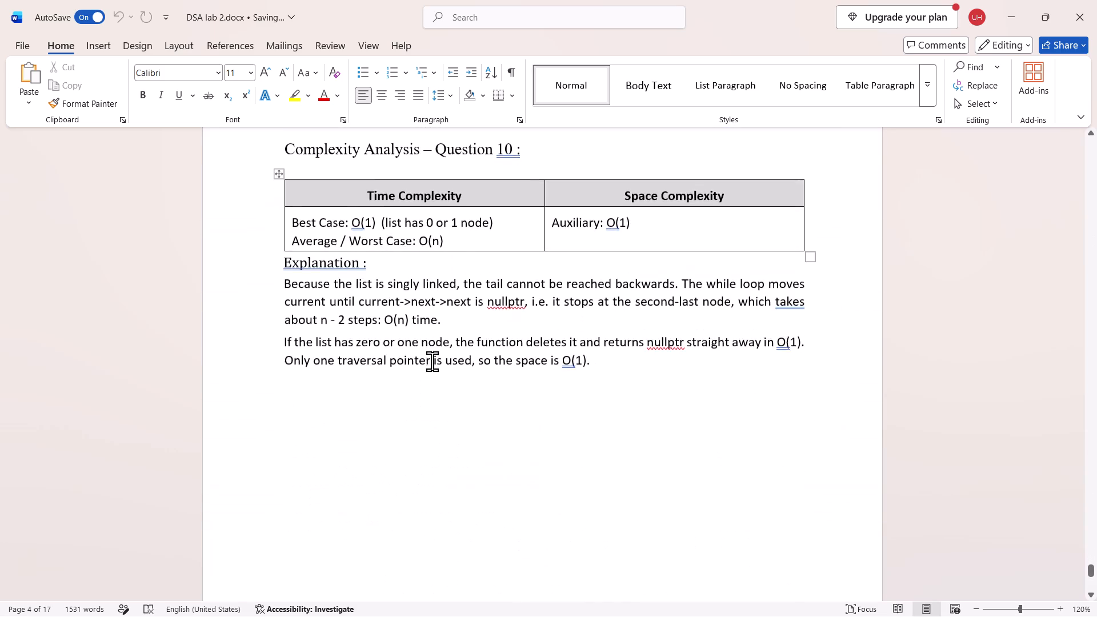
pyautogui.scroll(3, 432, 361)
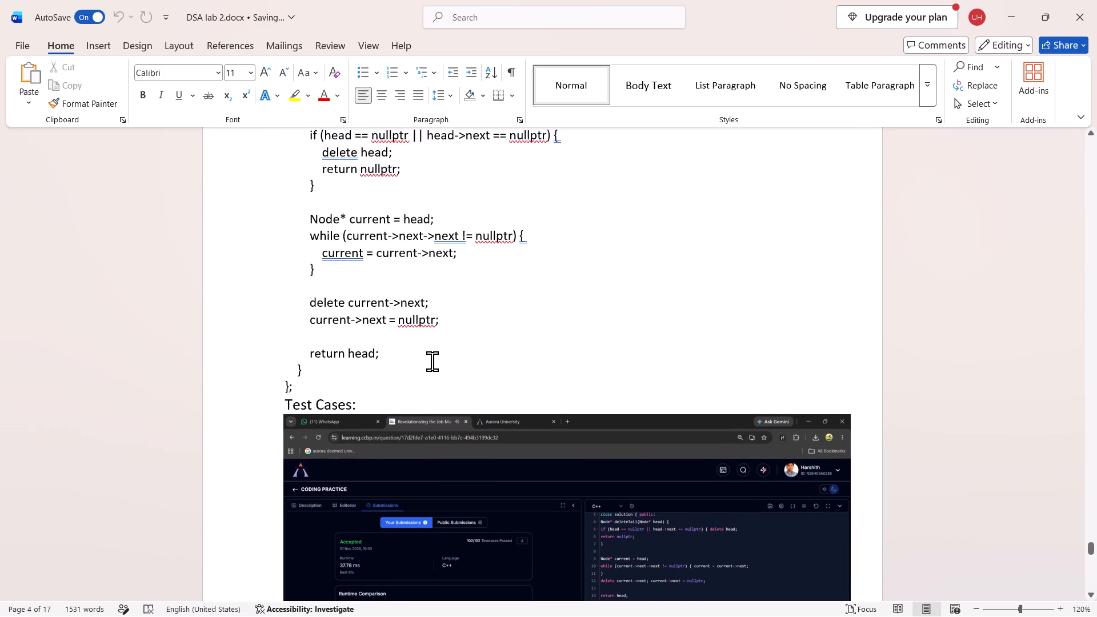
pyautogui.click(1096, 0)
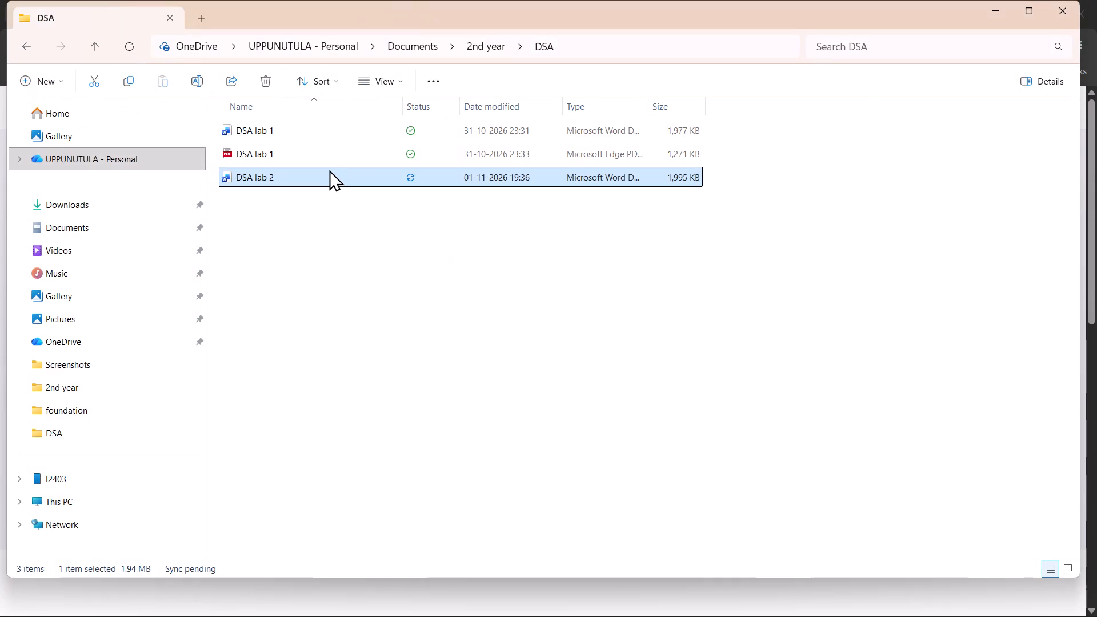
# Reopen the DSA lab 2 Word document and export it as a standard-optimized PDF named DSA lab 2 in the DSA folder.
pyautogui.doubleClick(288, 170)
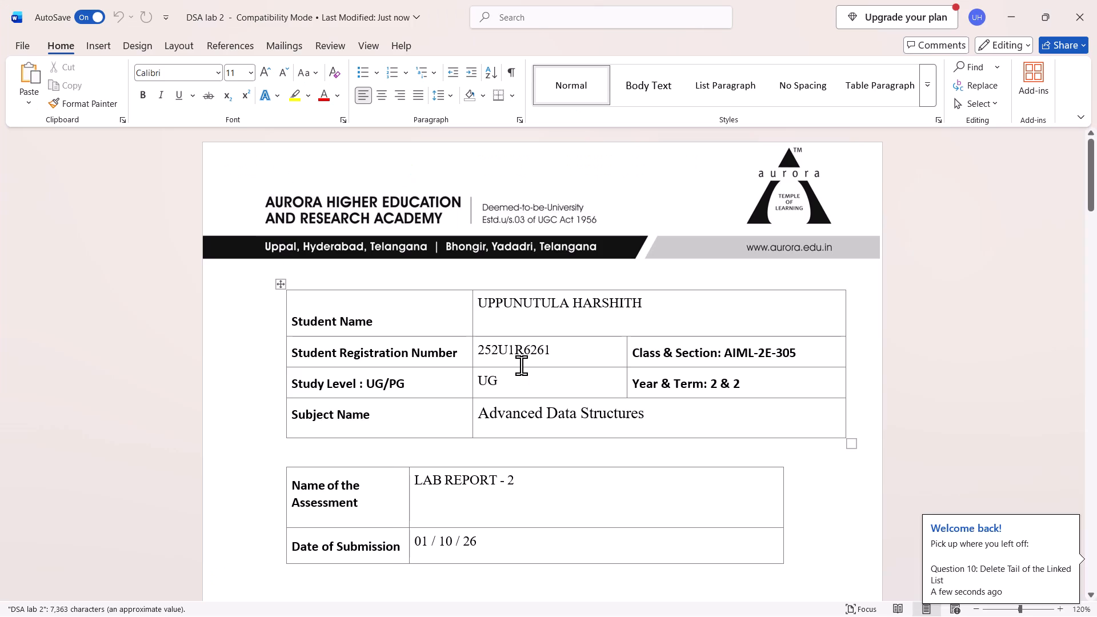
pyautogui.scroll(-12, 521, 365)
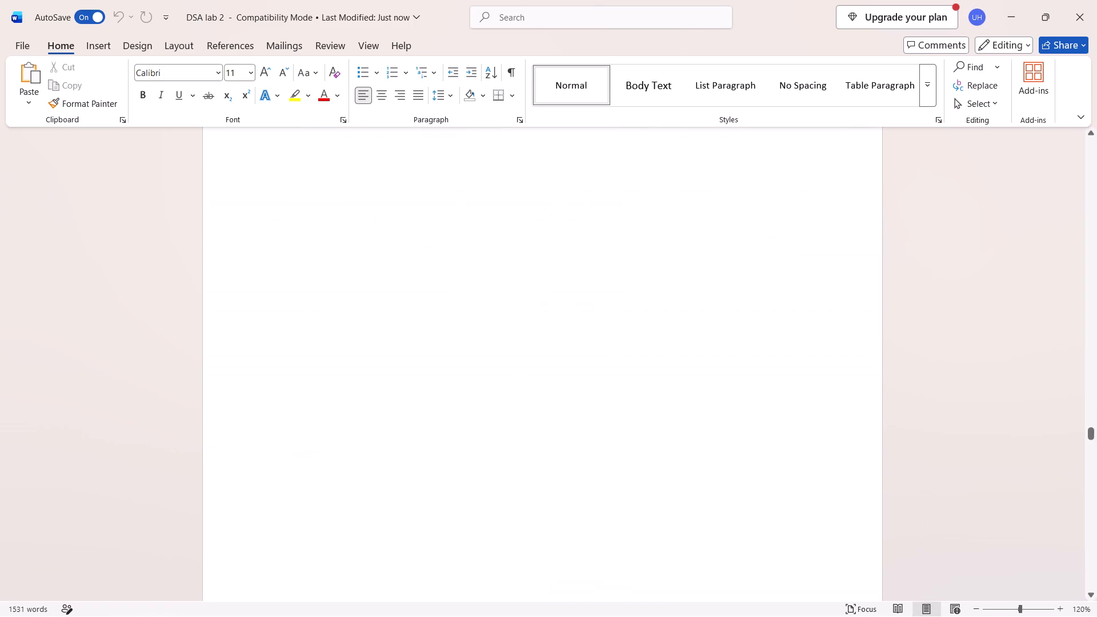
pyautogui.scroll(-11, 521, 365)
pyautogui.scroll(2, 521, 365)
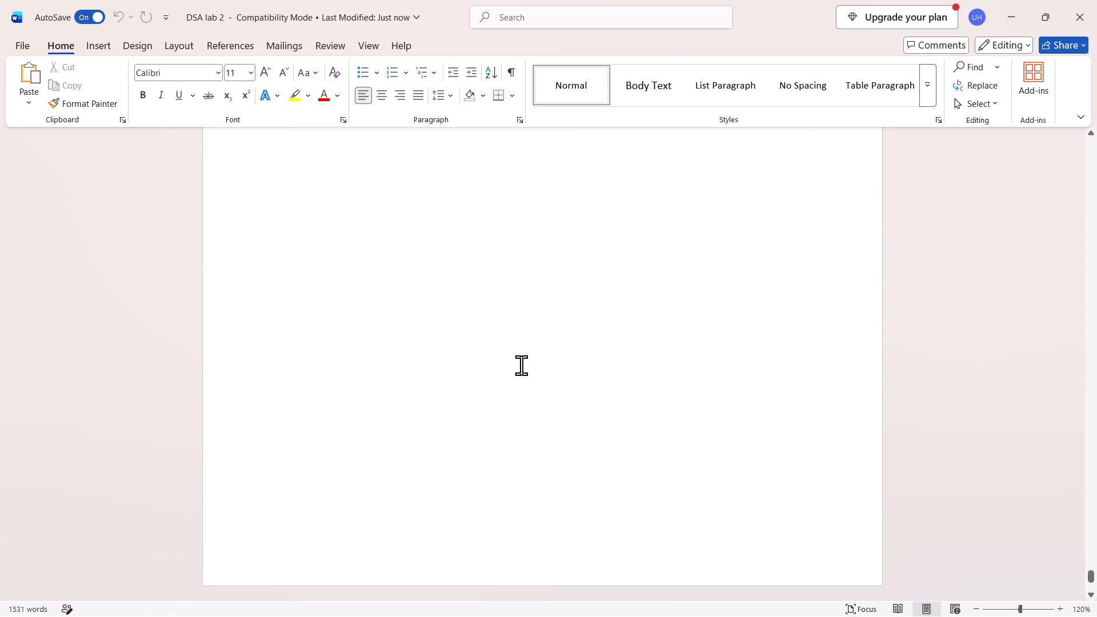
pyautogui.scroll(2, 521, 365)
pyautogui.scroll(-1, 521, 365)
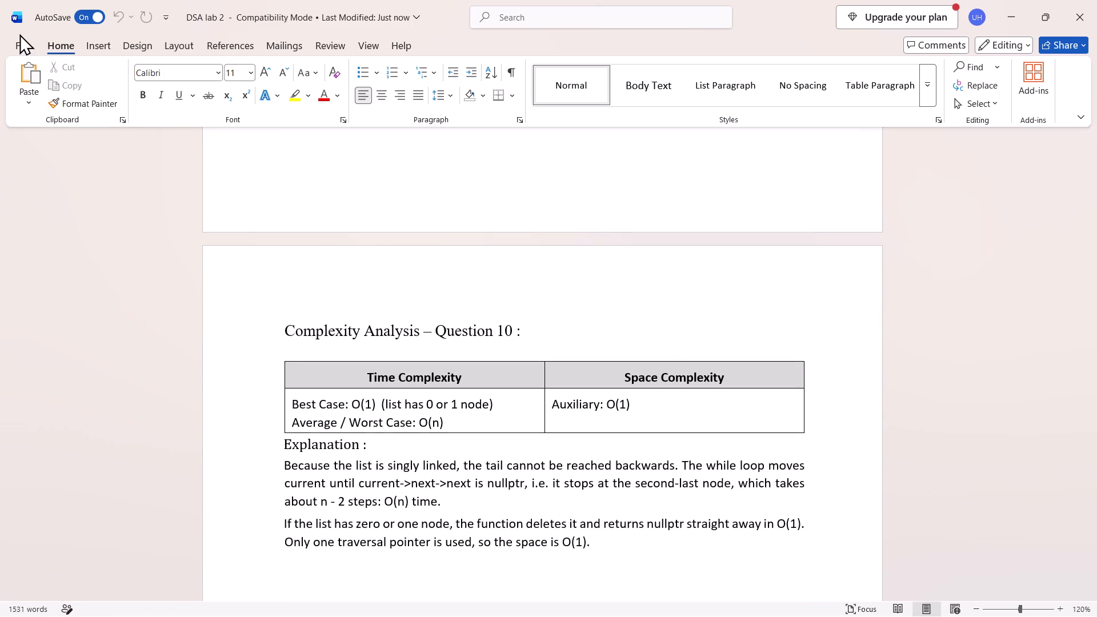
pyautogui.click(21, 38)
pyautogui.click(54, 289)
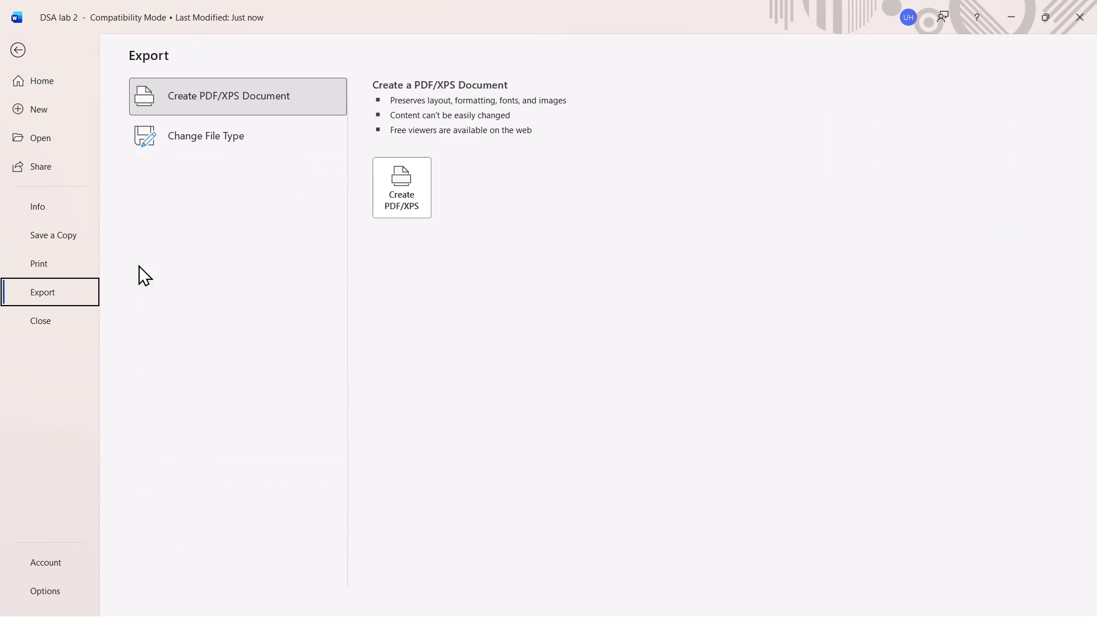
pyautogui.click(389, 192)
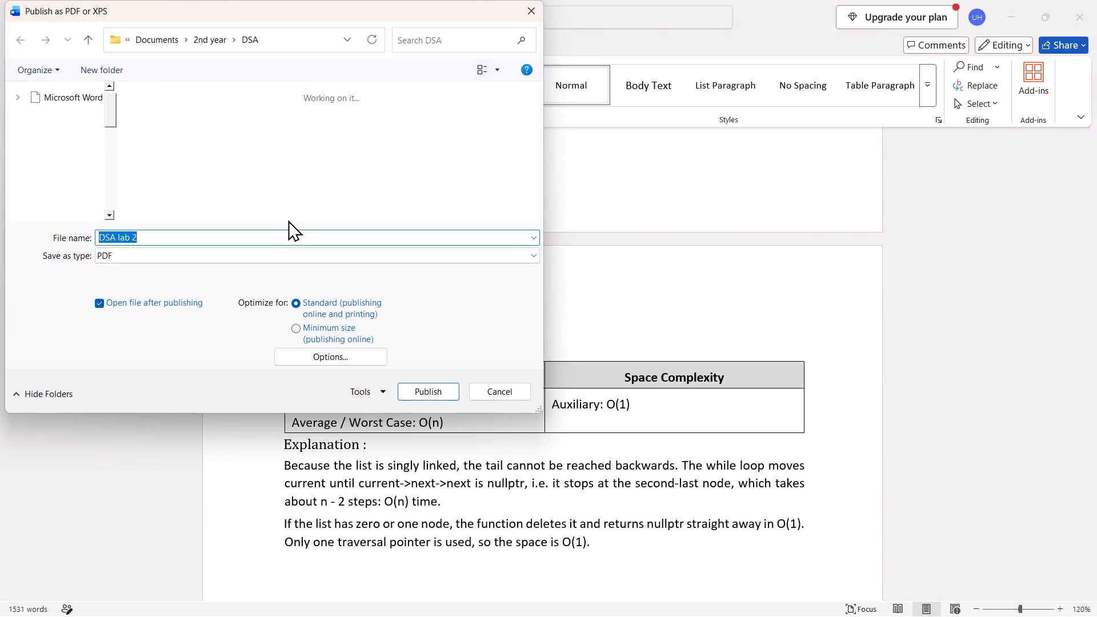
pyautogui.click(445, 386)
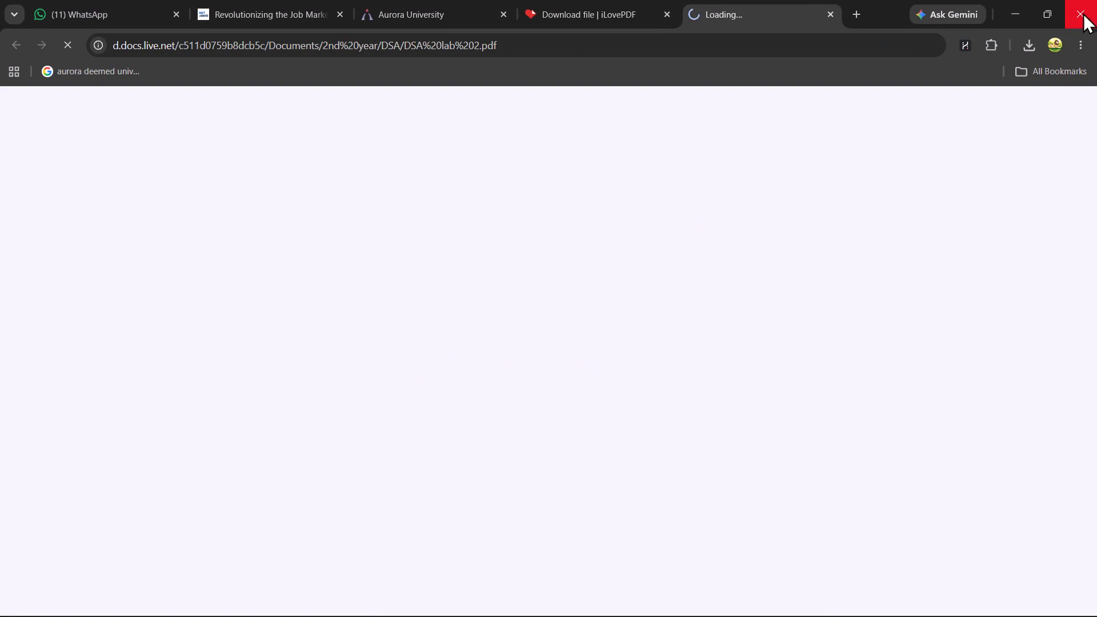
# Close the browser tabs holding the exported DSA lab 2 PDF and the iLovePDF download page.
pyautogui.click(830, 15)
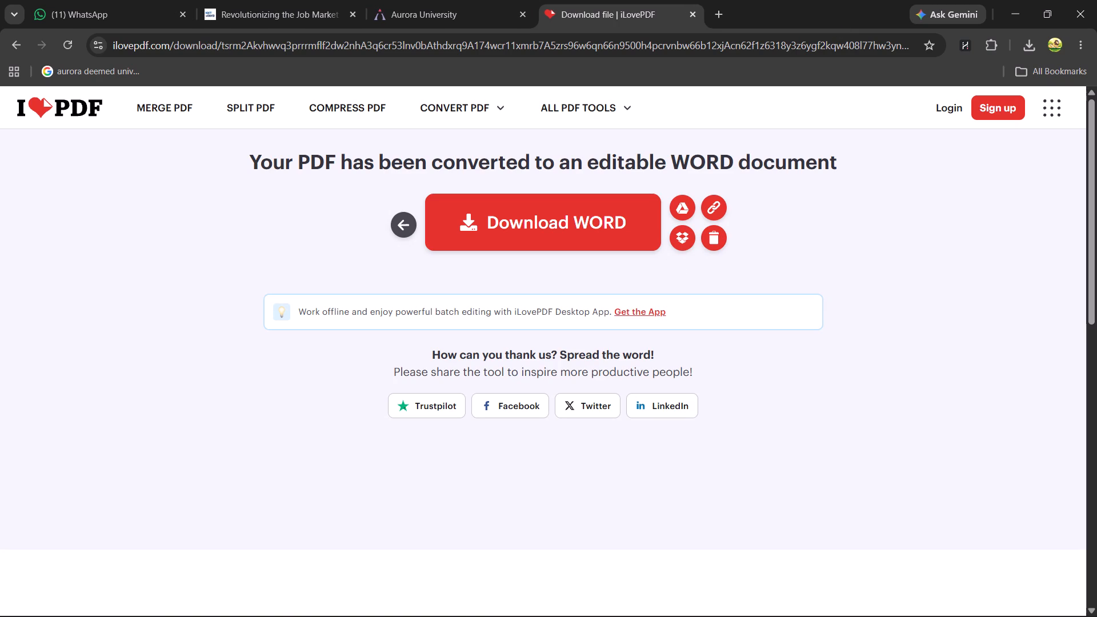
pyautogui.click(696, 17)
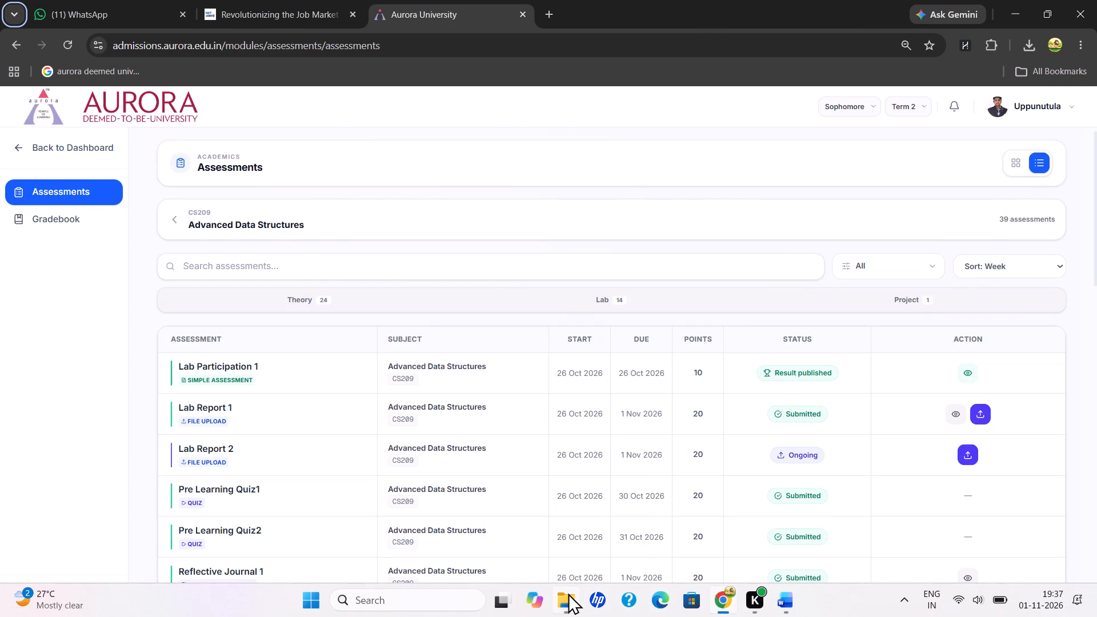
# Check Documents > 2nd year > DSA in File Explorer for the exported DSA lab 2 PDF, and minimize the window.
pyautogui.click(568, 593)
pyautogui.click(333, 266)
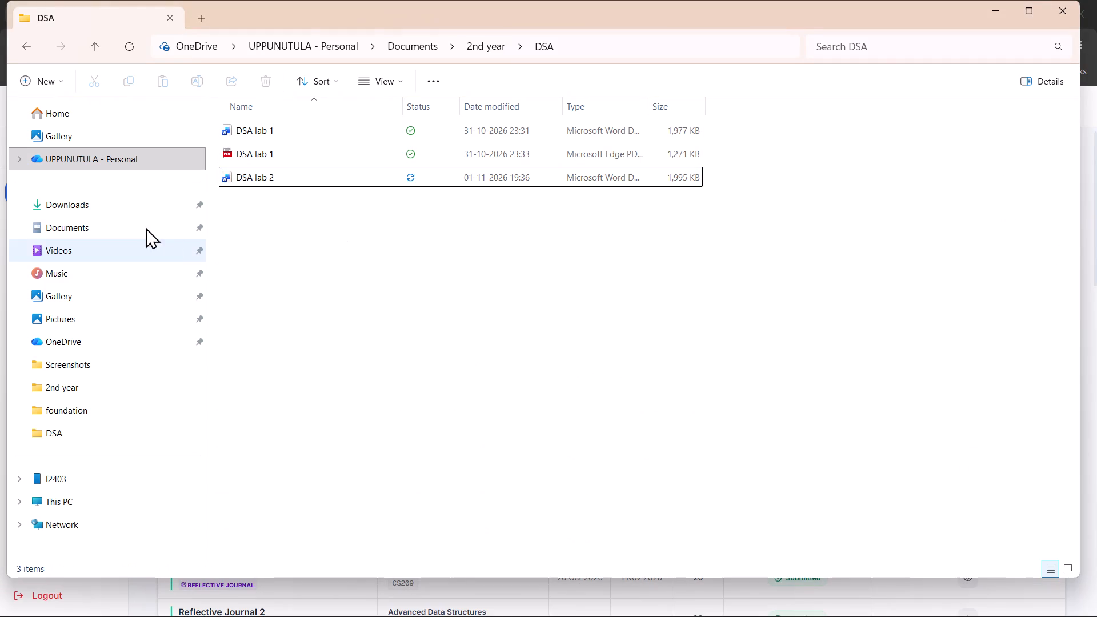
pyautogui.click(138, 214)
pyautogui.click(137, 227)
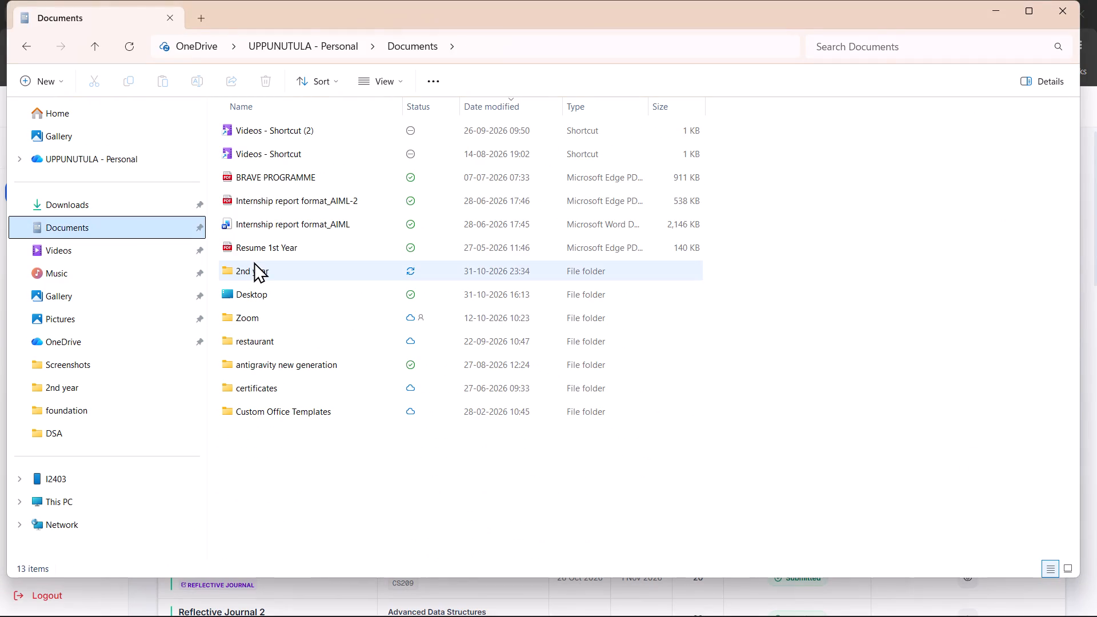
pyautogui.doubleClick(254, 262)
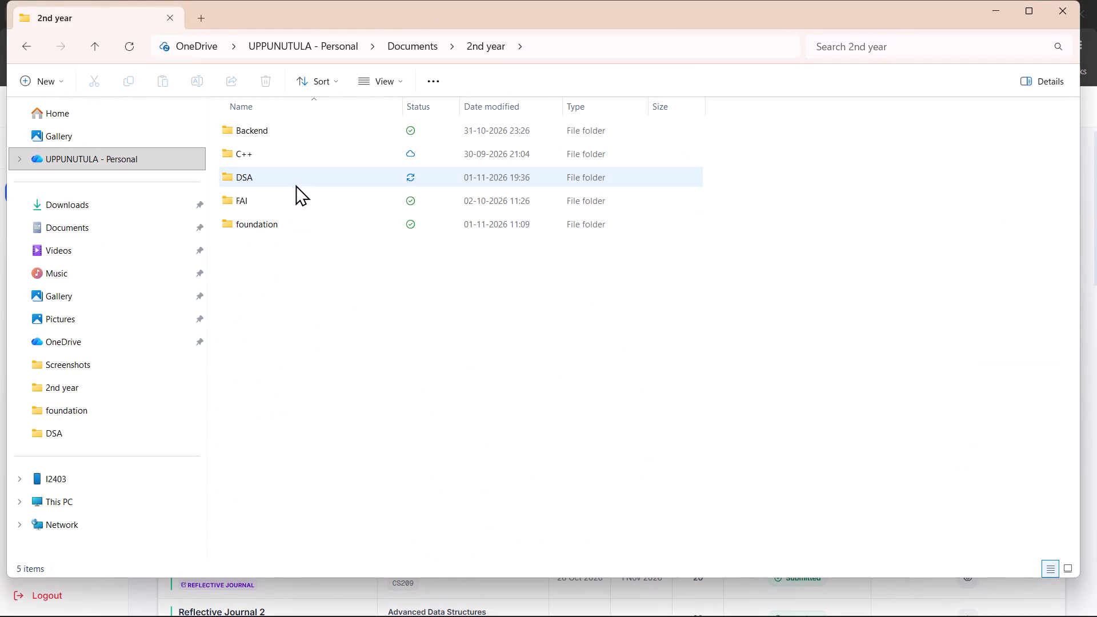
pyautogui.doubleClick(294, 182)
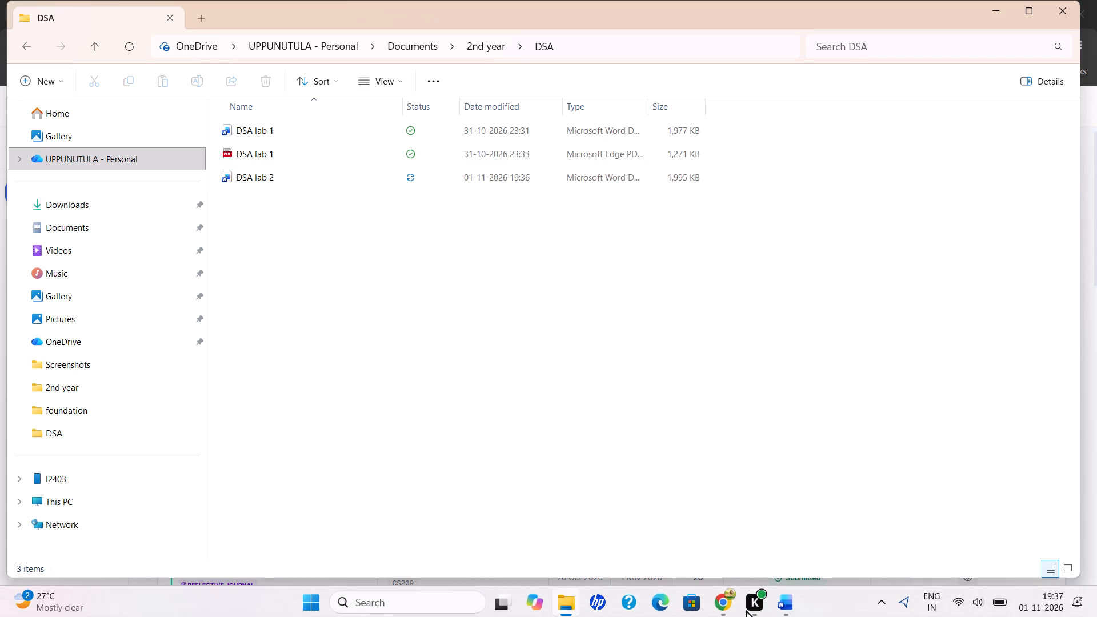
pyautogui.click(840, 482)
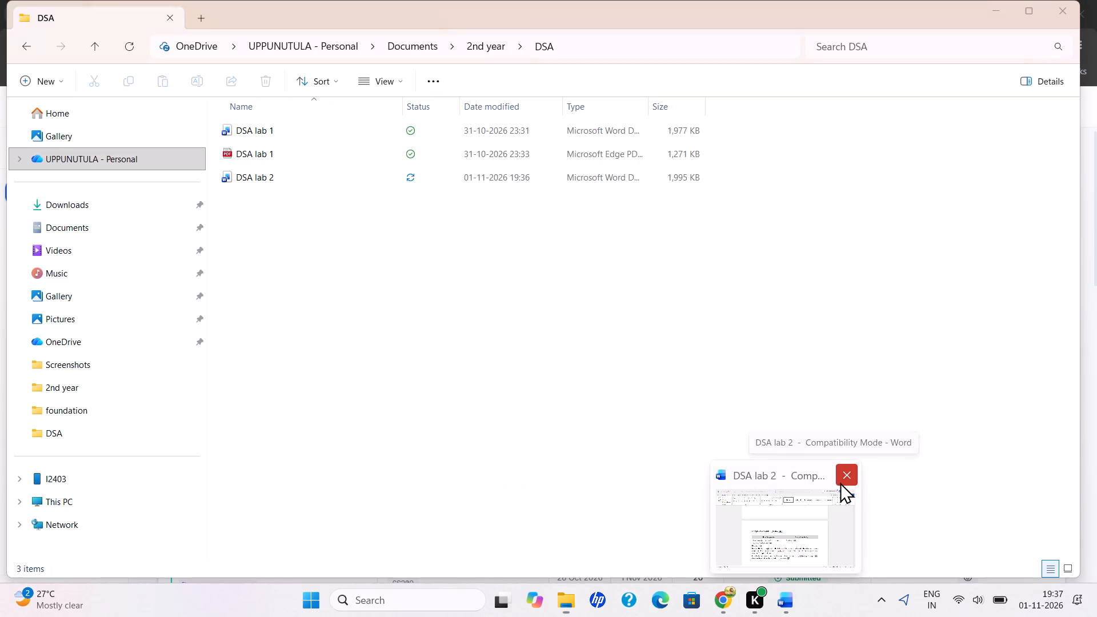
pyautogui.click(999, 13)
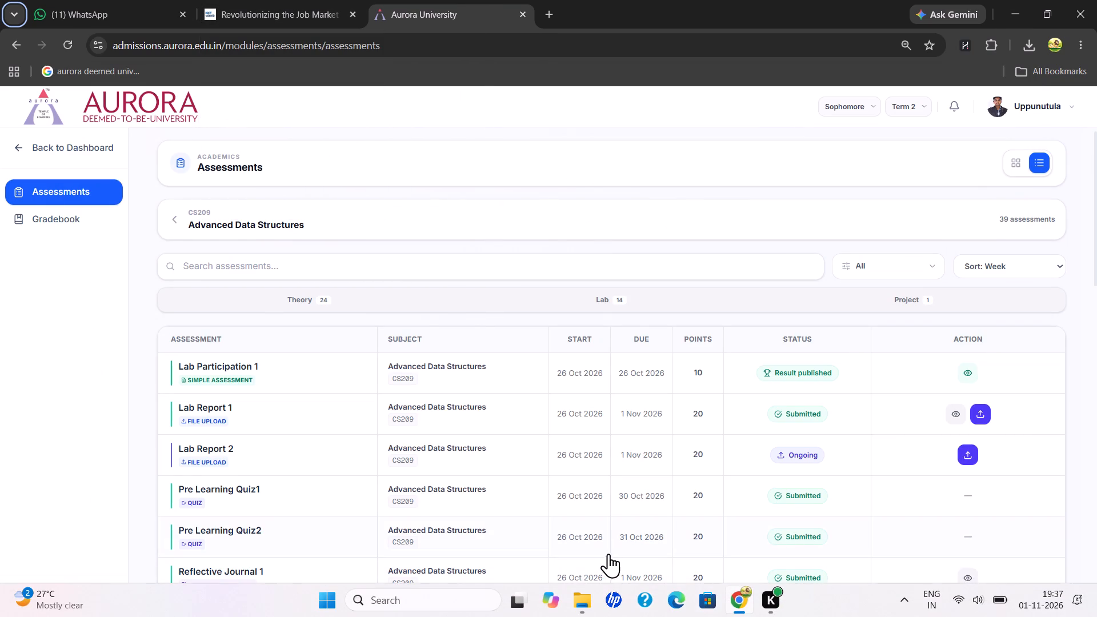
# Look for the exported DSA lab 2 PDF in Downloads and again in Documents > 2nd year > DSA.
pyautogui.click(586, 599)
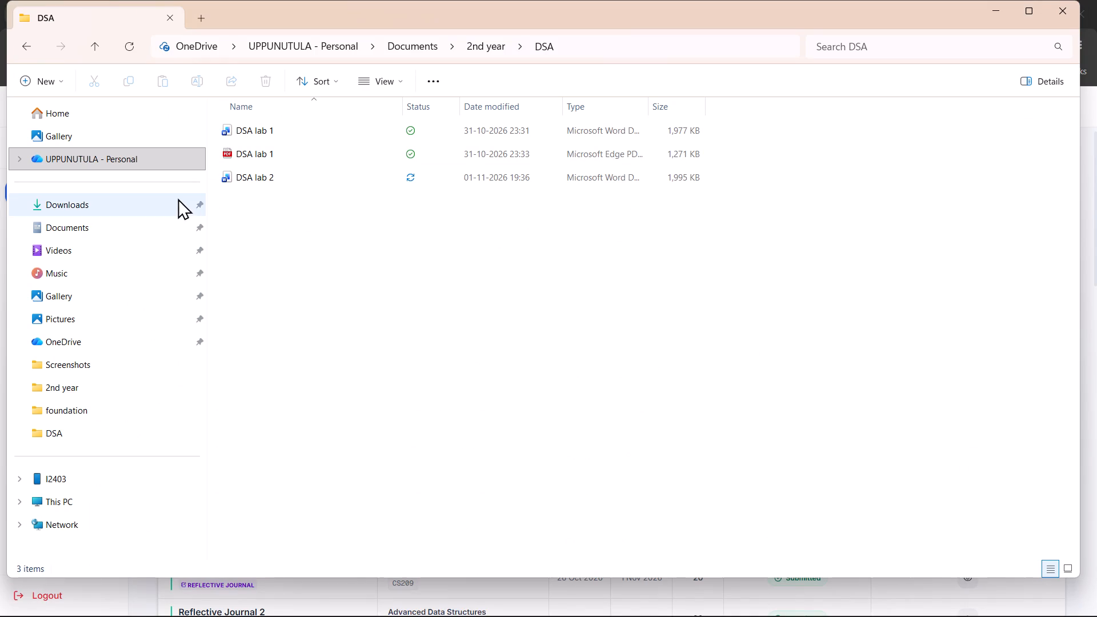
pyautogui.click(101, 222)
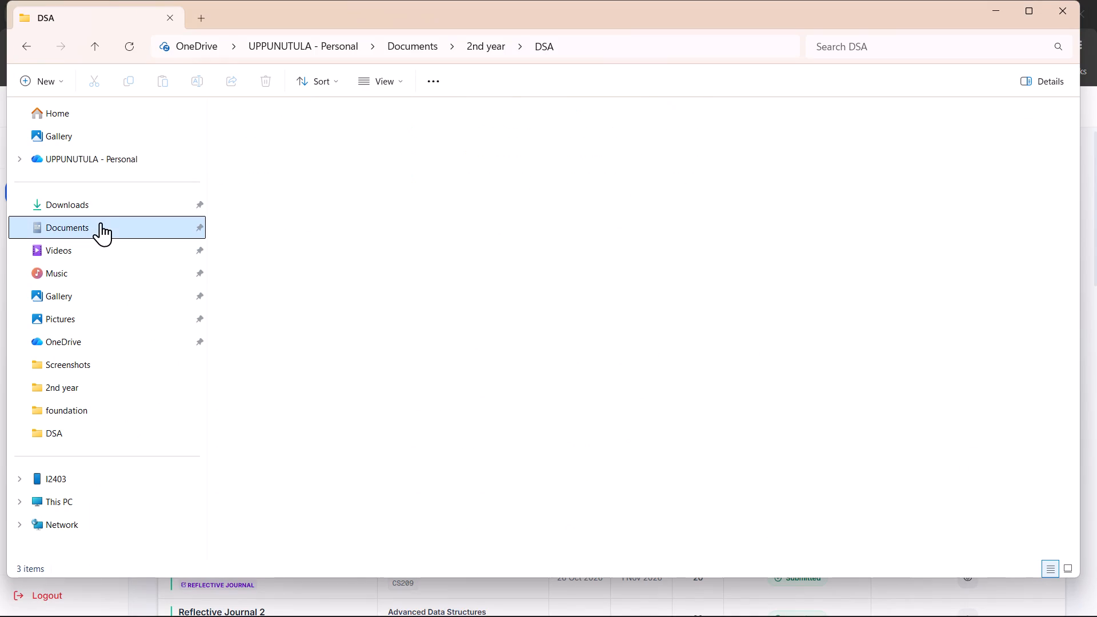
pyautogui.click(116, 205)
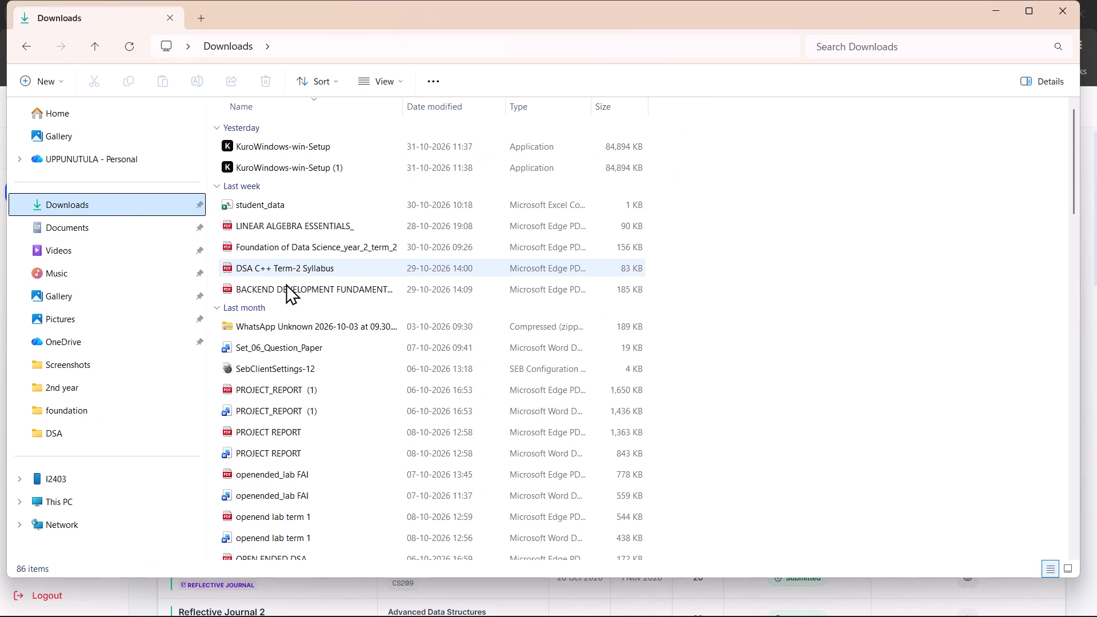
pyautogui.scroll(1, 286, 283)
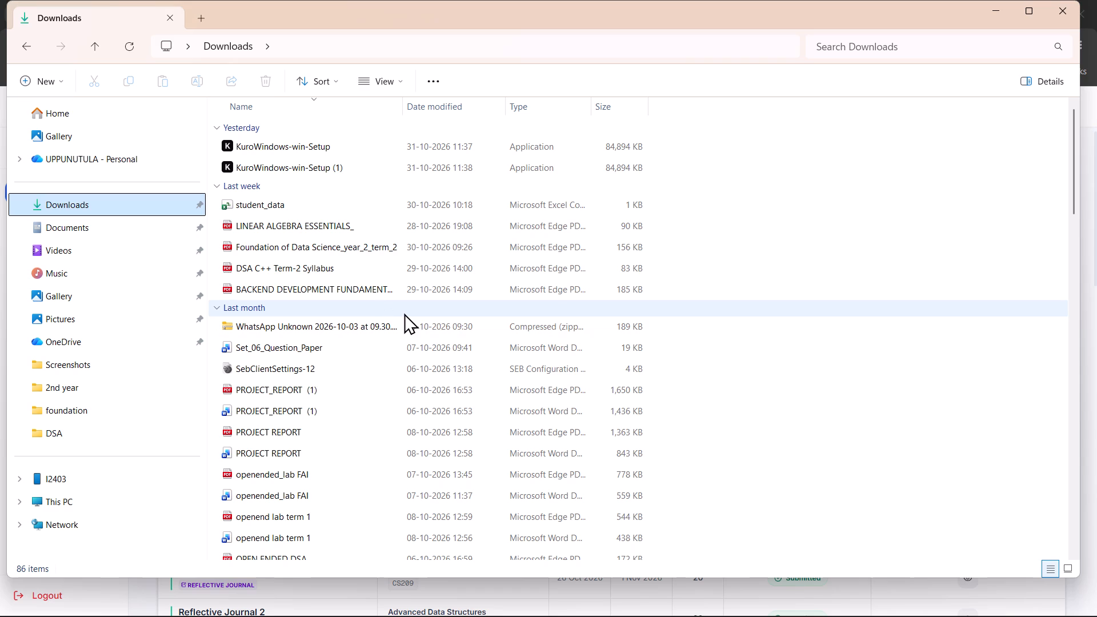
pyautogui.scroll(2, 404, 313)
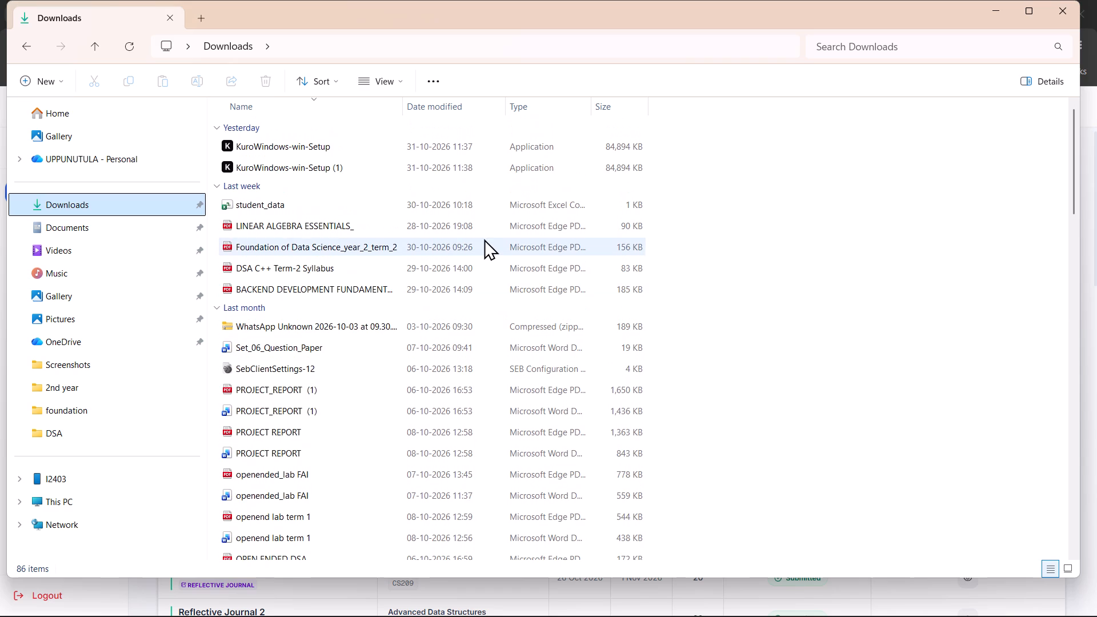
pyautogui.scroll(1, 484, 239)
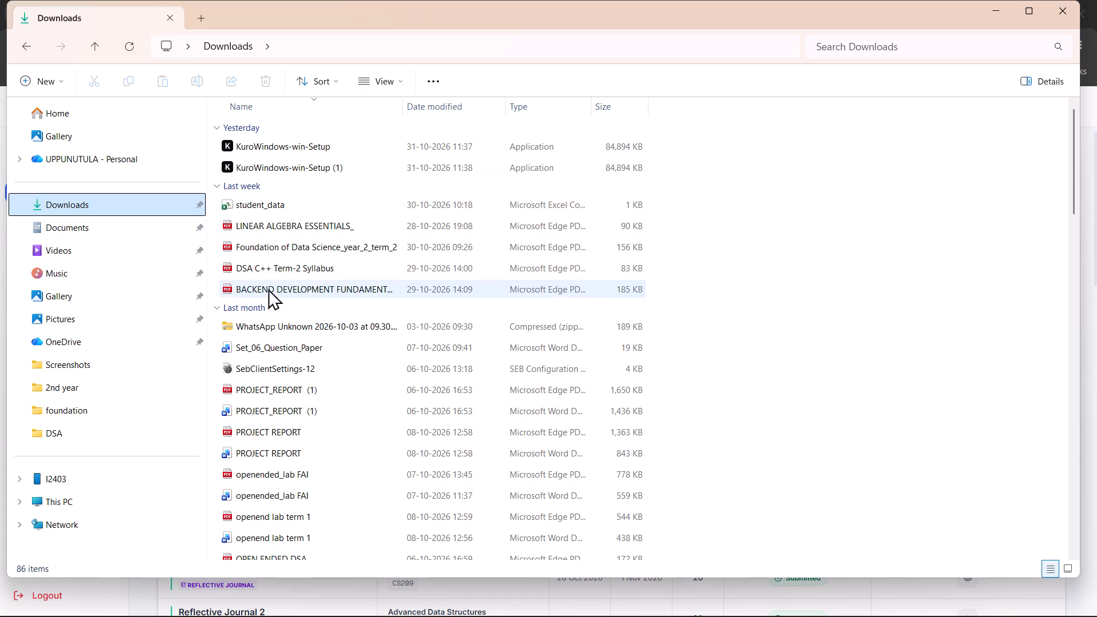
pyautogui.scroll(-1, 207, 440)
pyautogui.scroll(-6, 362, 404)
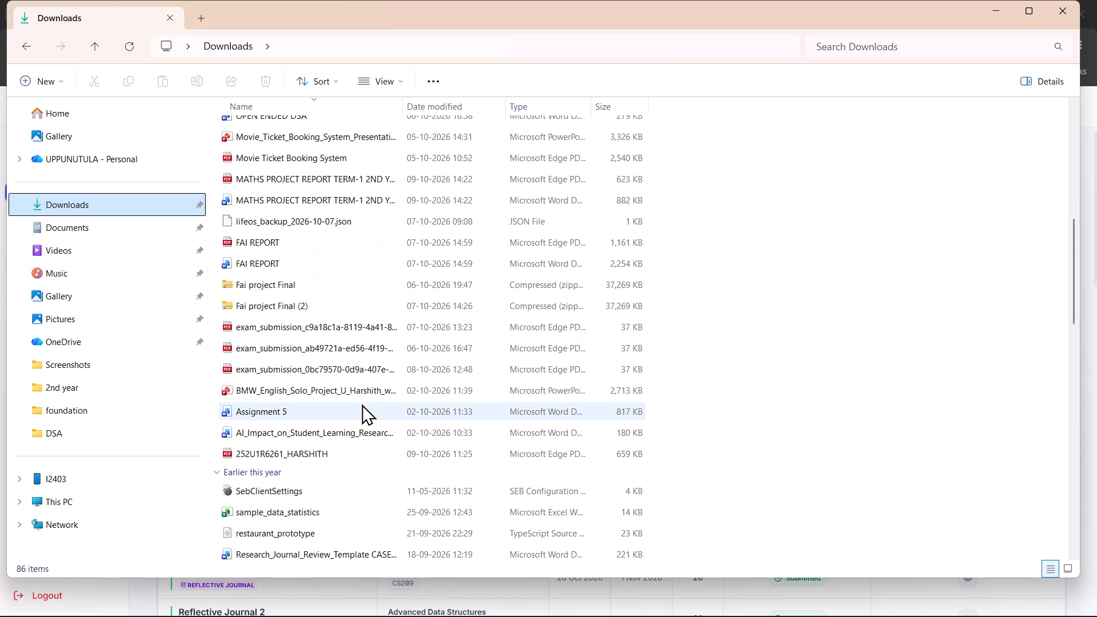
pyautogui.scroll(9, 362, 404)
pyautogui.click(112, 223)
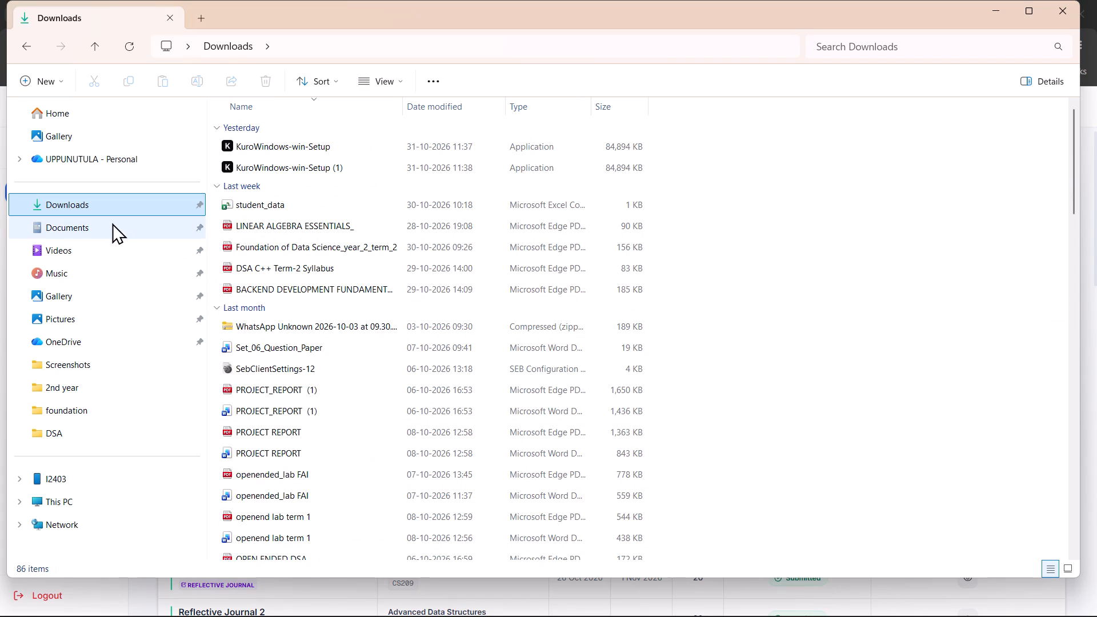
pyautogui.doubleClick(274, 277)
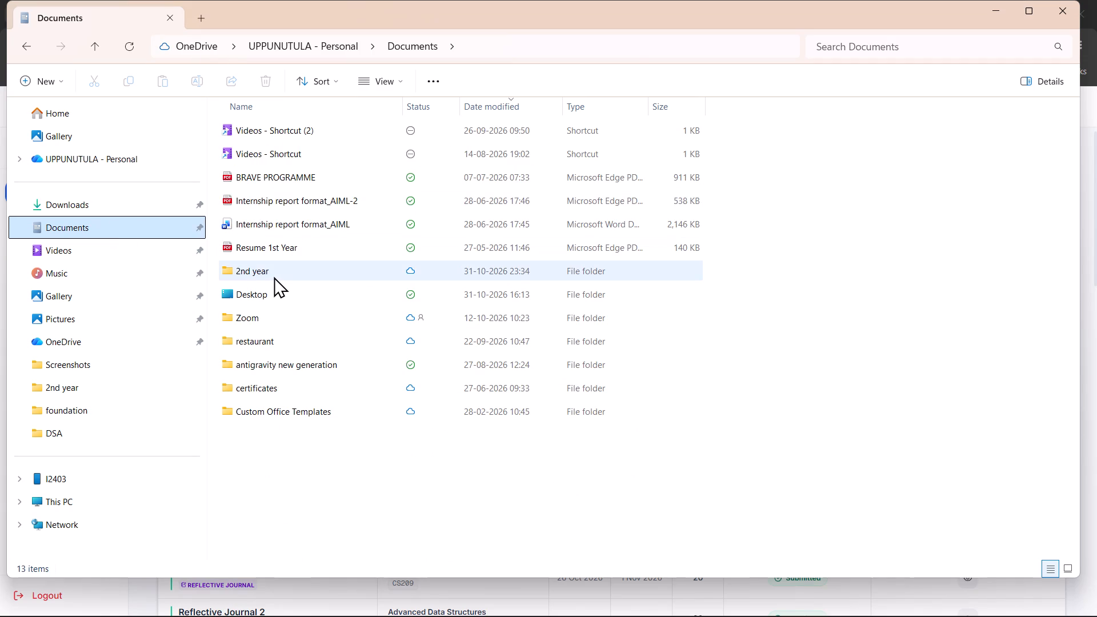
pyautogui.doubleClick(301, 186)
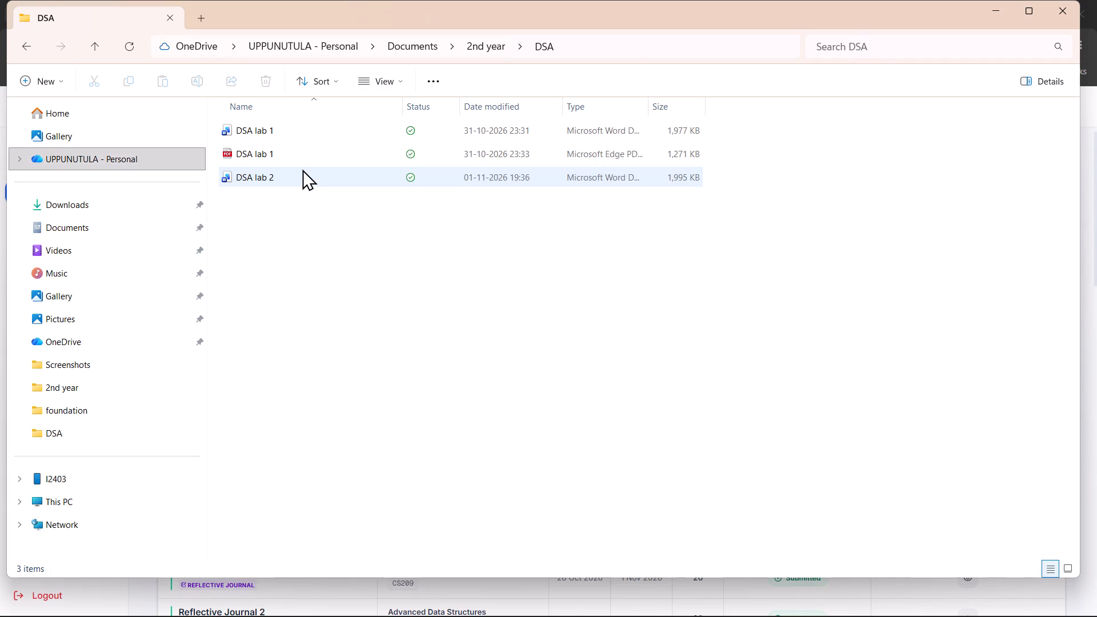
# Open the DSA lab 2 Word document from the DSA folder and skim its first pages.
pyautogui.doubleClick(302, 169)
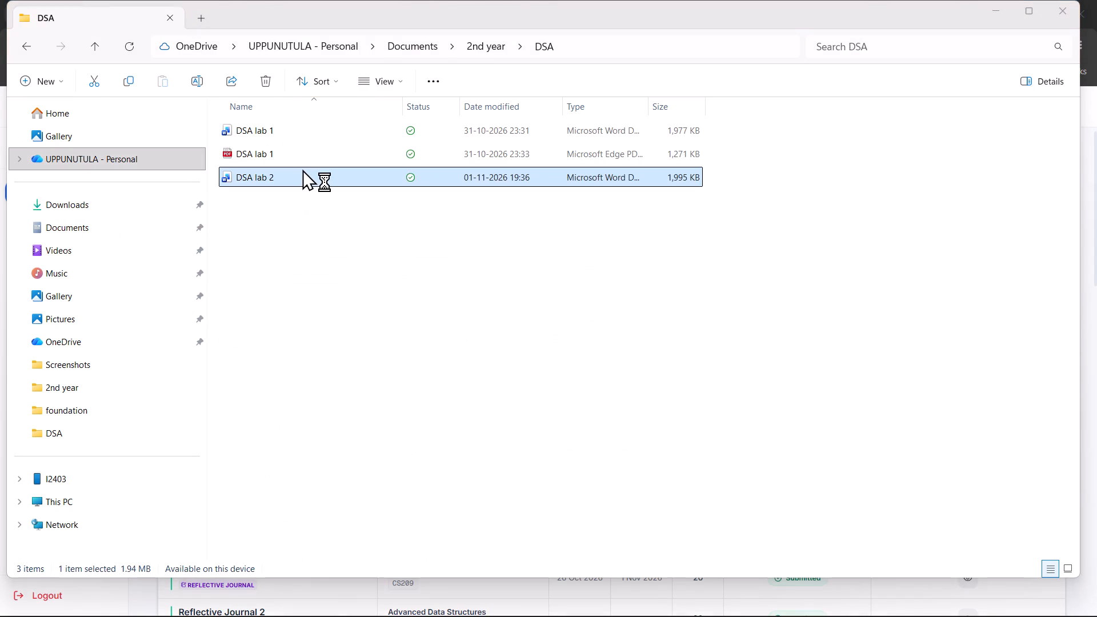
pyautogui.scroll(-2, 529, 393)
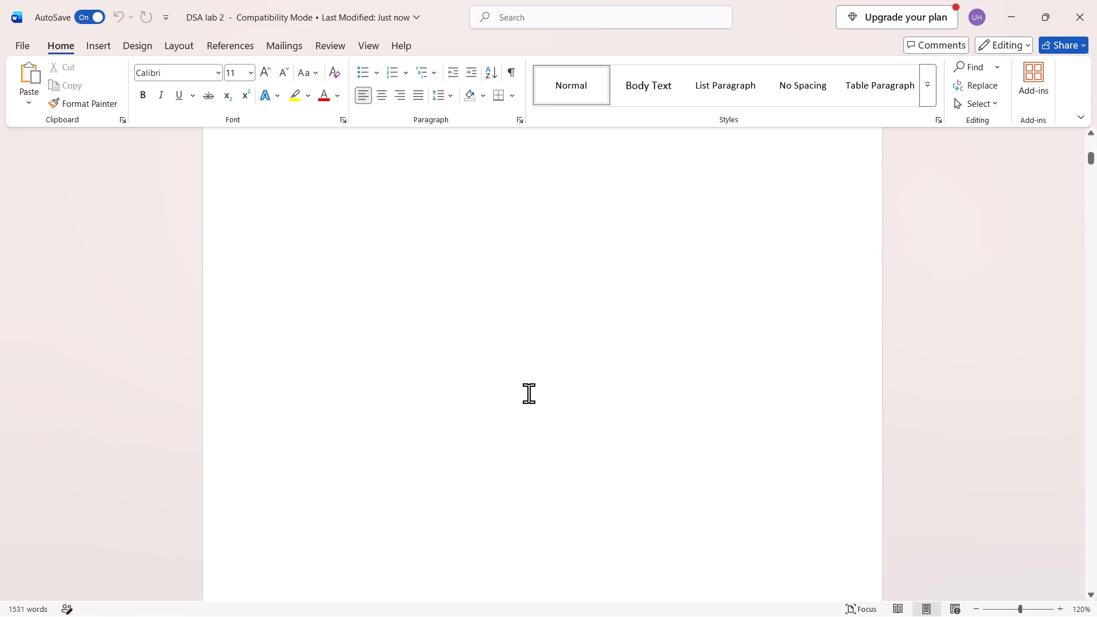
pyautogui.scroll(-5, 529, 393)
pyautogui.scroll(6, 529, 393)
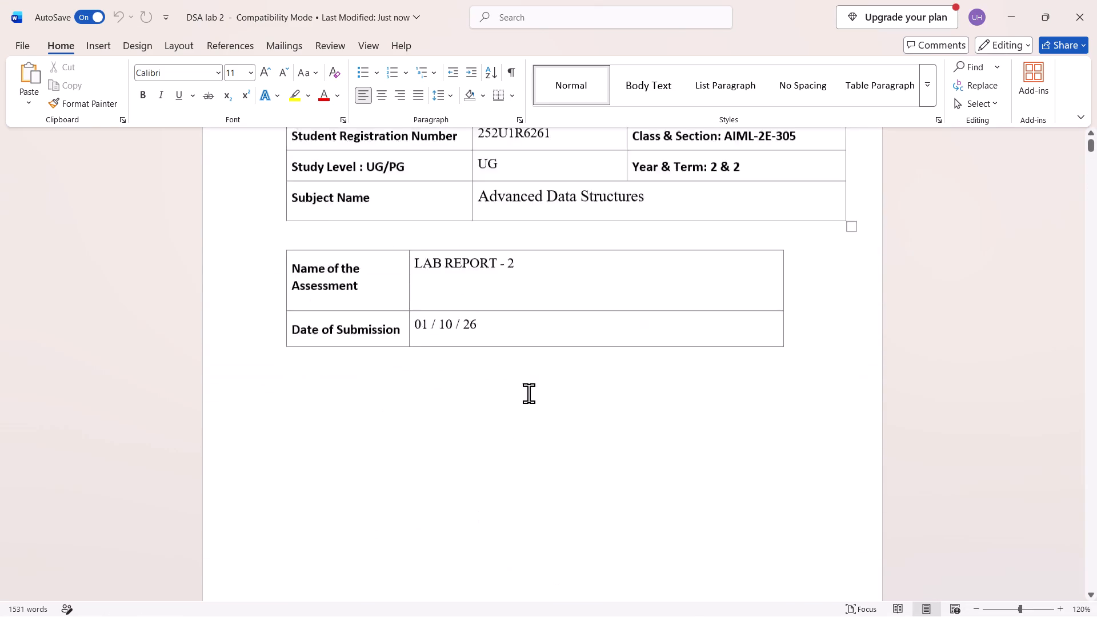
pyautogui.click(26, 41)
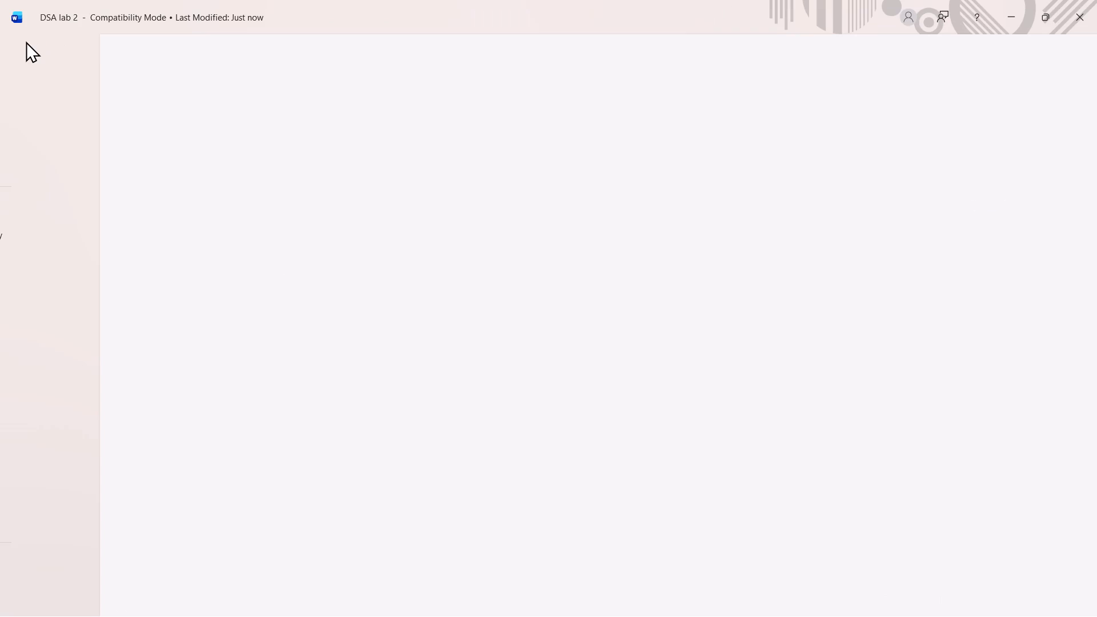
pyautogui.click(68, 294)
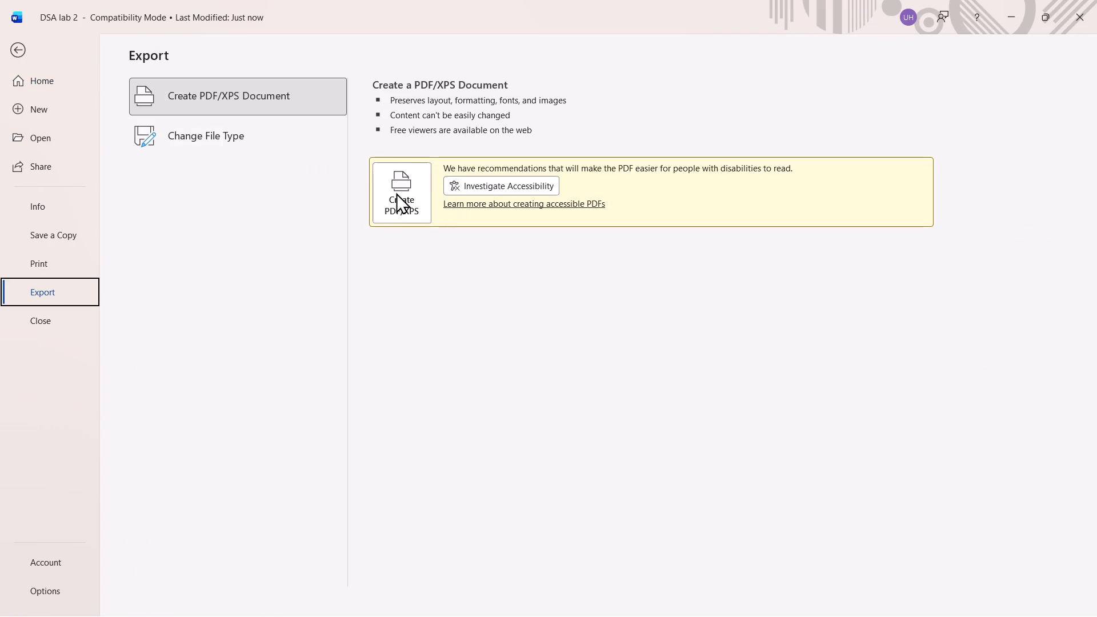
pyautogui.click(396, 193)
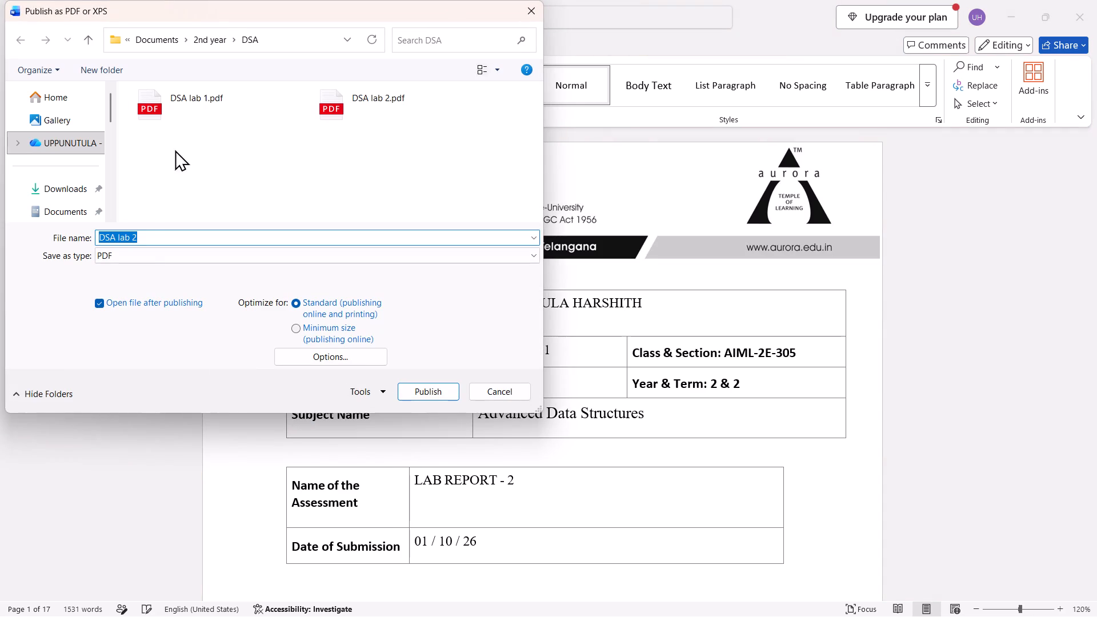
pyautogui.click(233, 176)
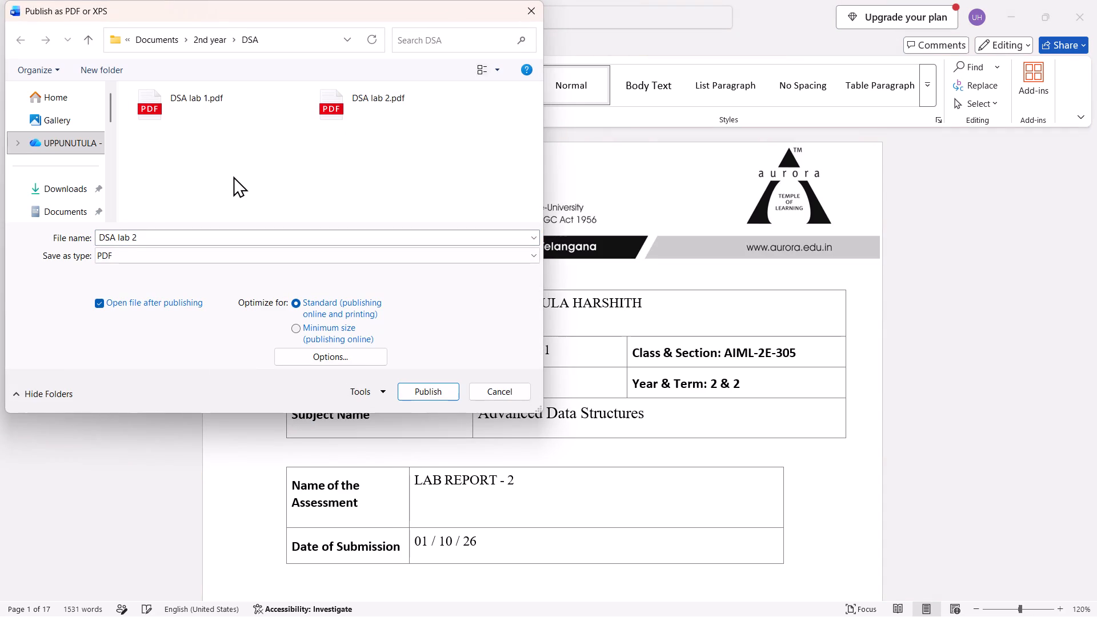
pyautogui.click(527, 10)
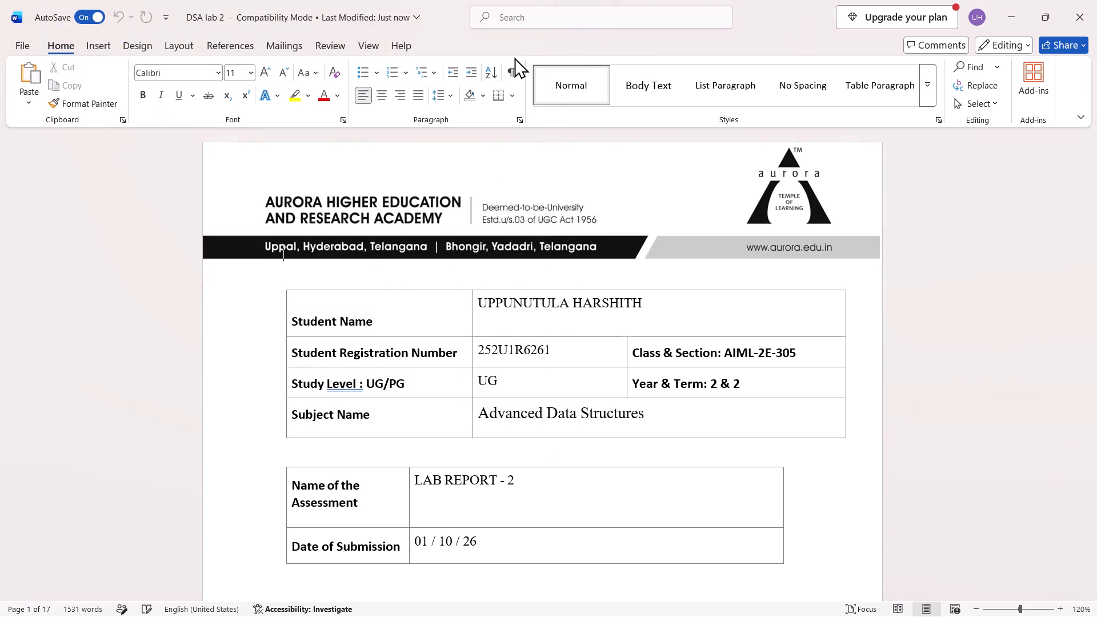
# Look for the exported DSA lab 2 PDF in the DSA folder, Downloads, Home's recent files and Documents.
pyautogui.click(571, 602)
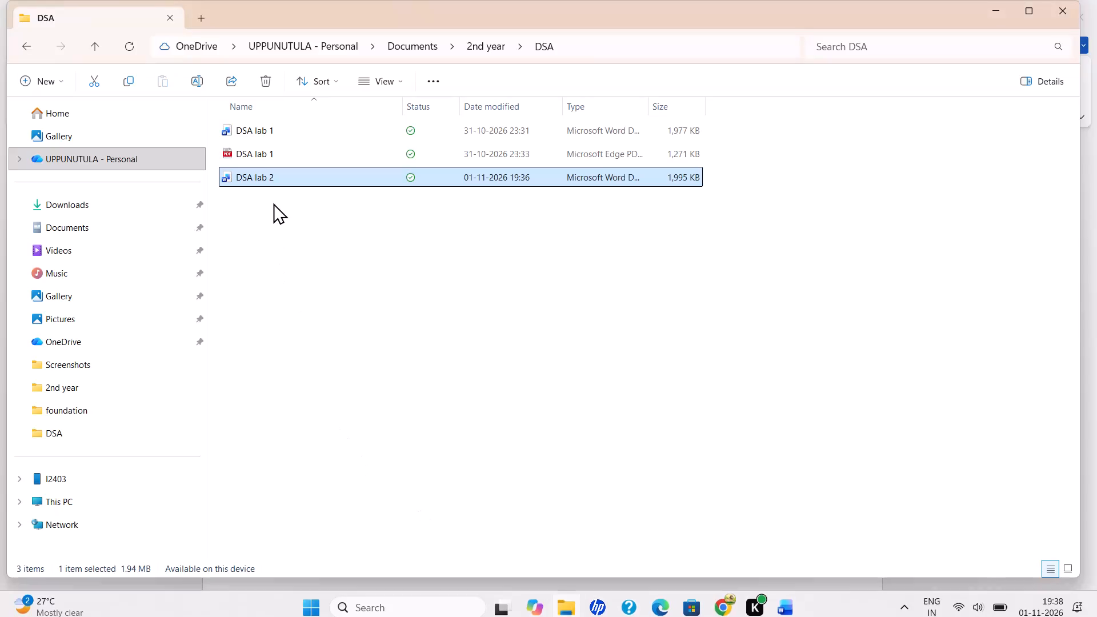
pyautogui.click(274, 202)
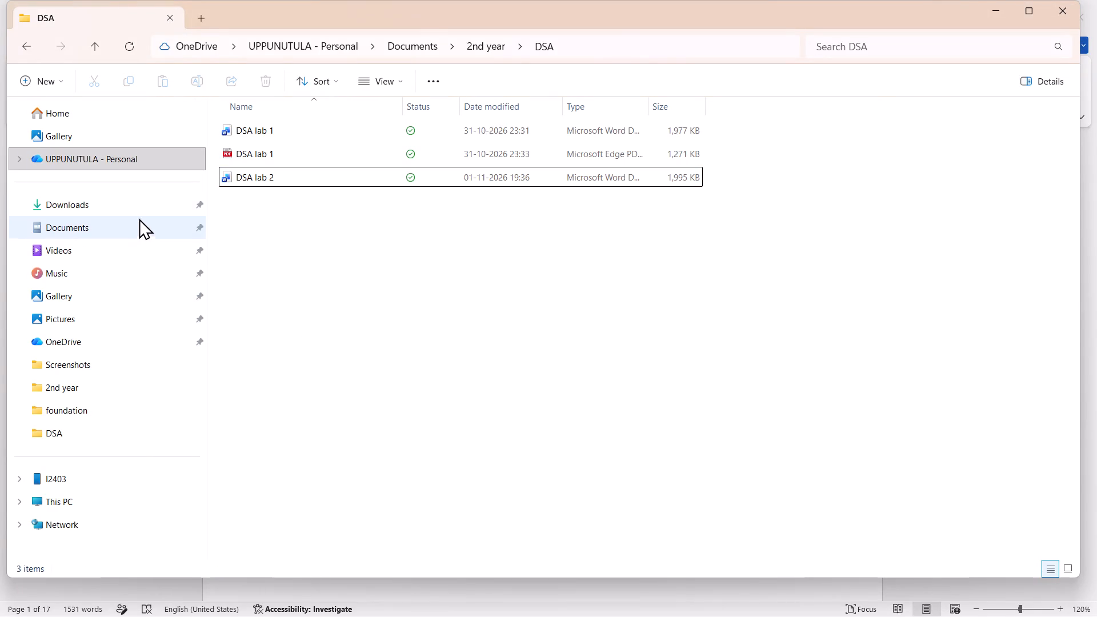
pyautogui.click(147, 204)
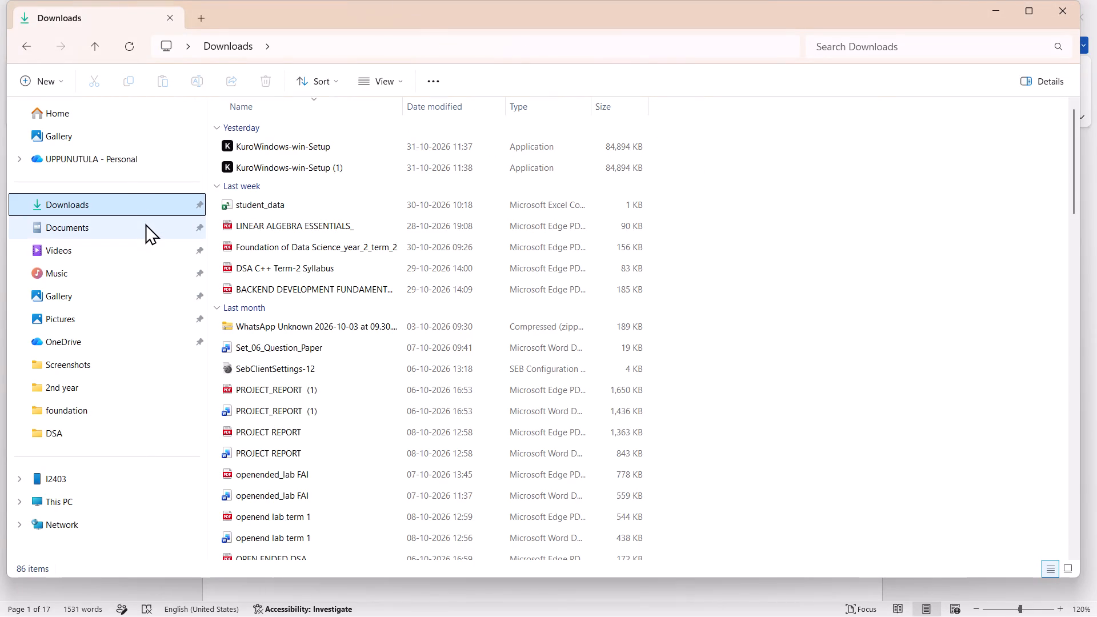
pyautogui.moveTo(86, 101); pyautogui.dragTo(89, 113)
pyautogui.click(89, 113)
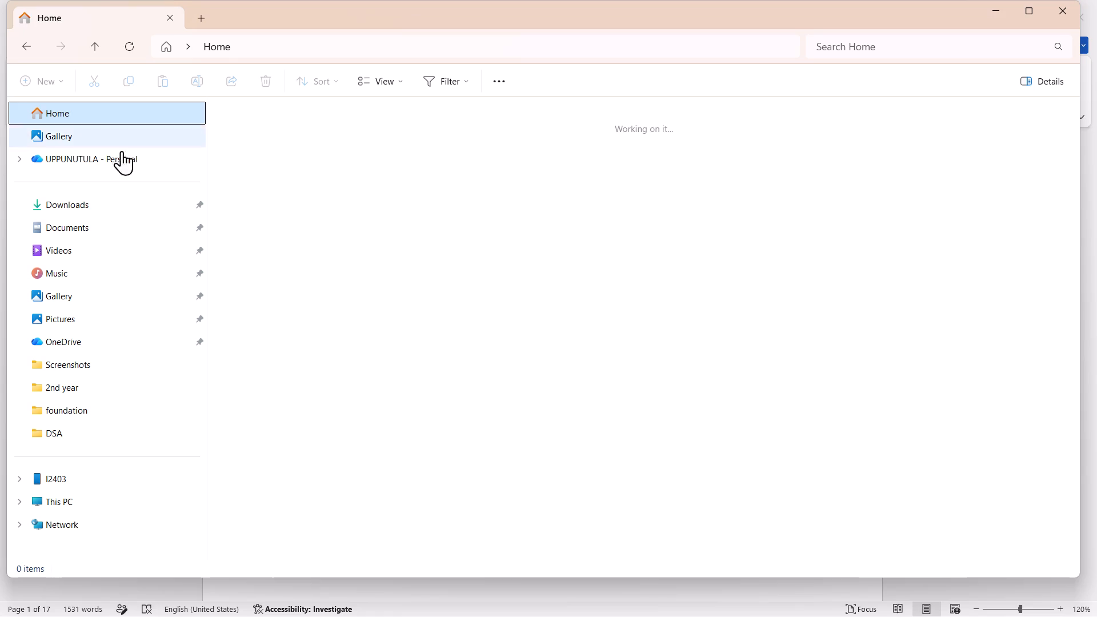
pyautogui.scroll(1, 402, 315)
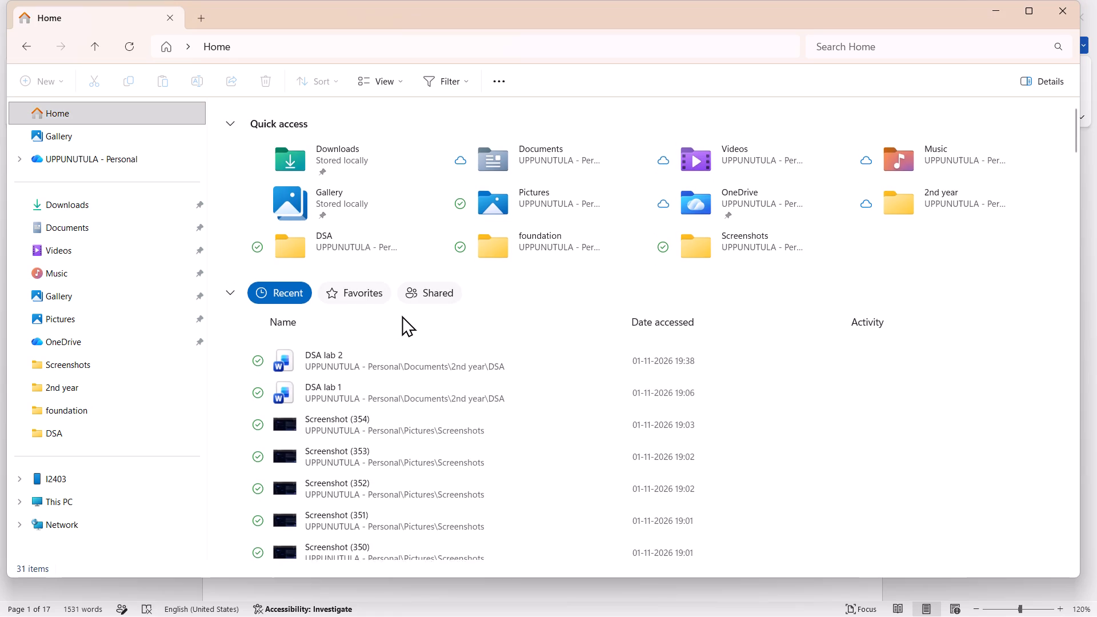
pyautogui.scroll(1, 402, 315)
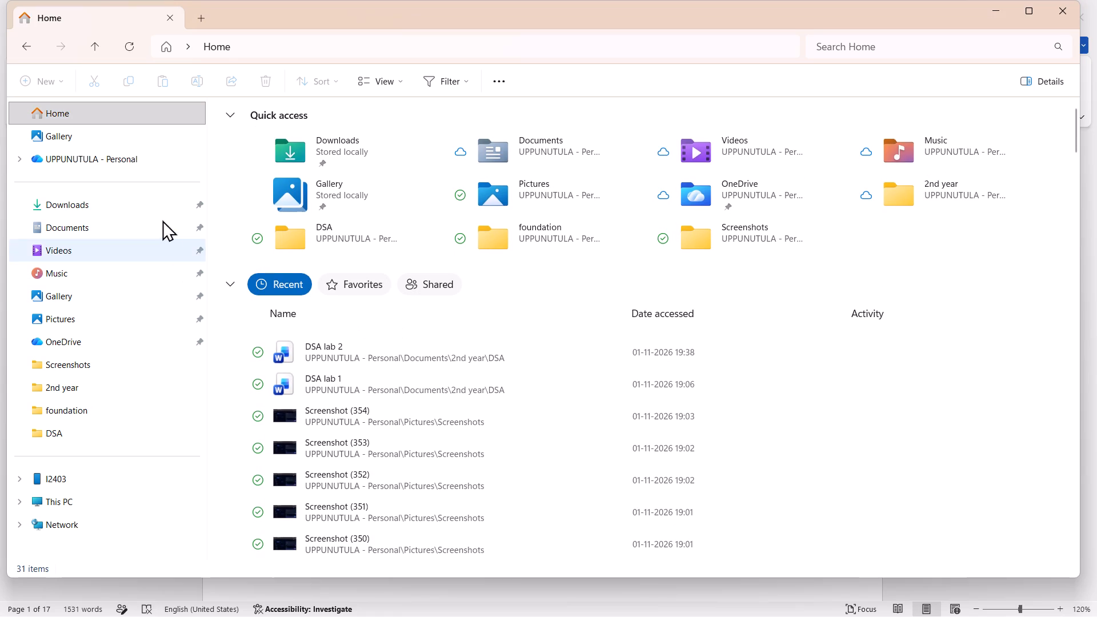
pyautogui.click(143, 214)
pyautogui.click(127, 229)
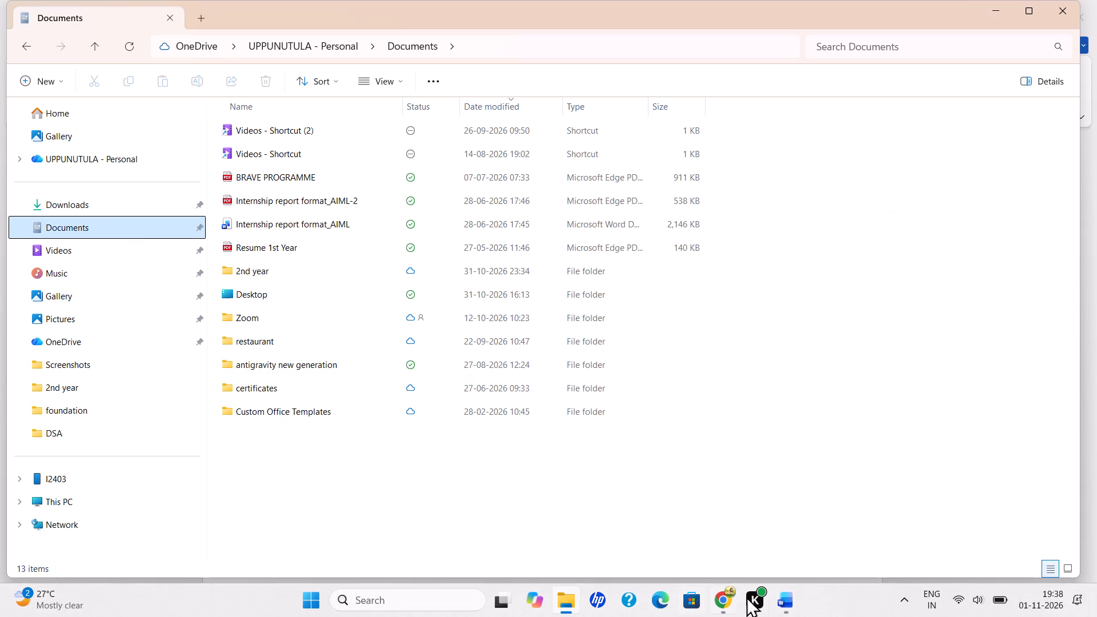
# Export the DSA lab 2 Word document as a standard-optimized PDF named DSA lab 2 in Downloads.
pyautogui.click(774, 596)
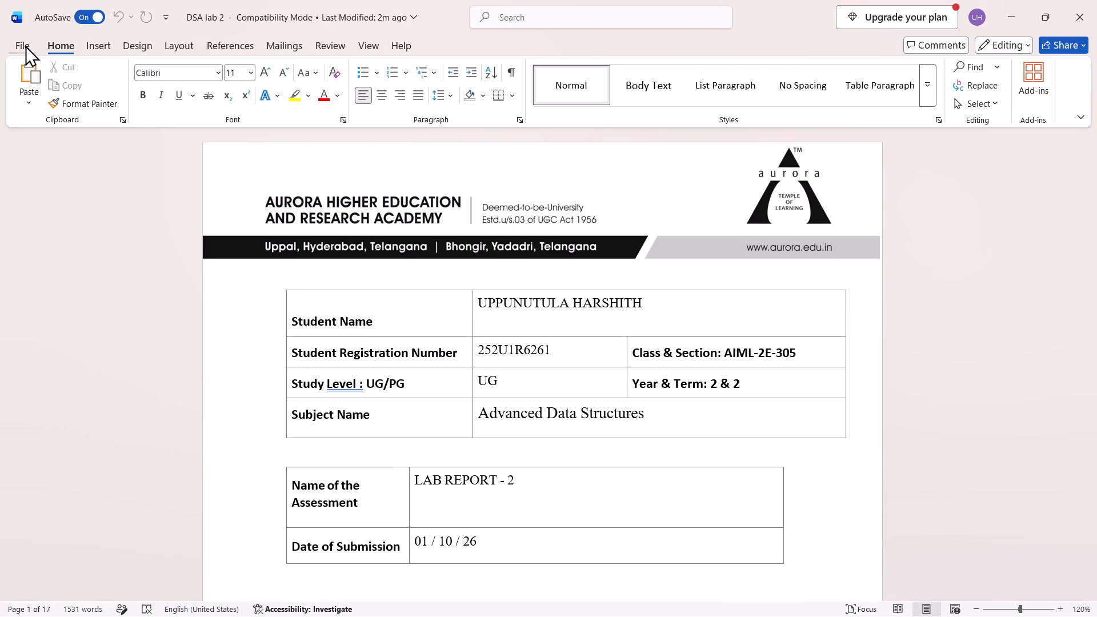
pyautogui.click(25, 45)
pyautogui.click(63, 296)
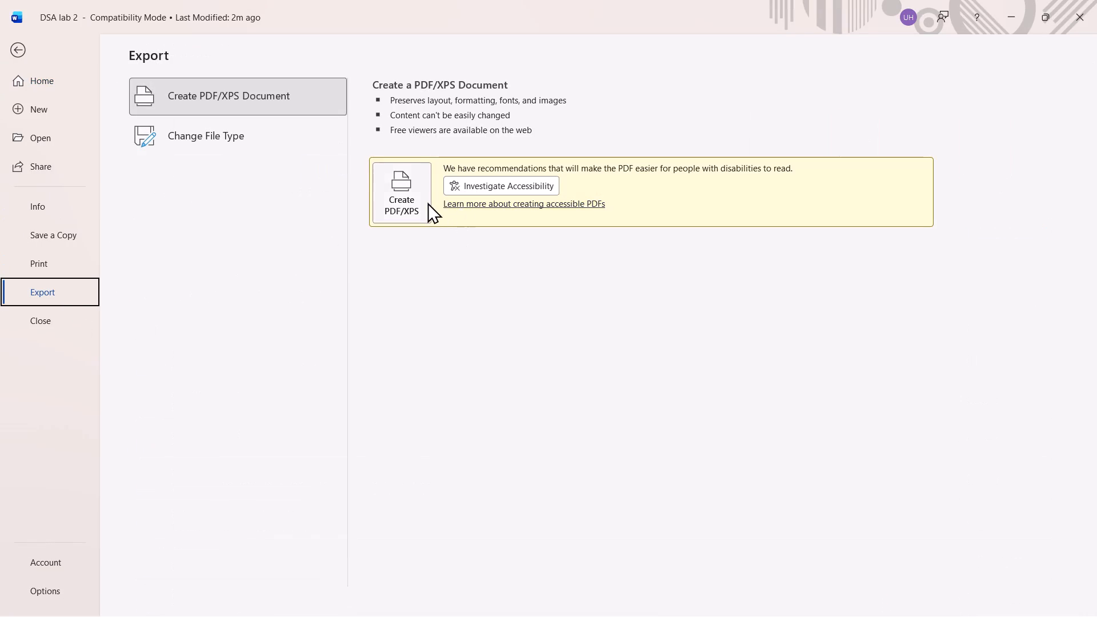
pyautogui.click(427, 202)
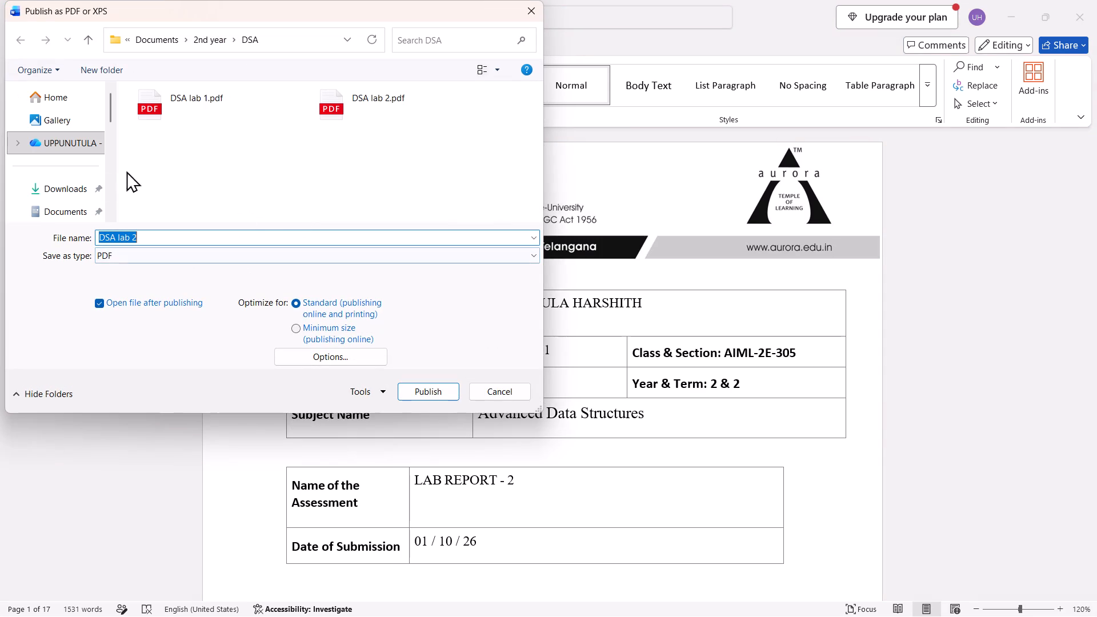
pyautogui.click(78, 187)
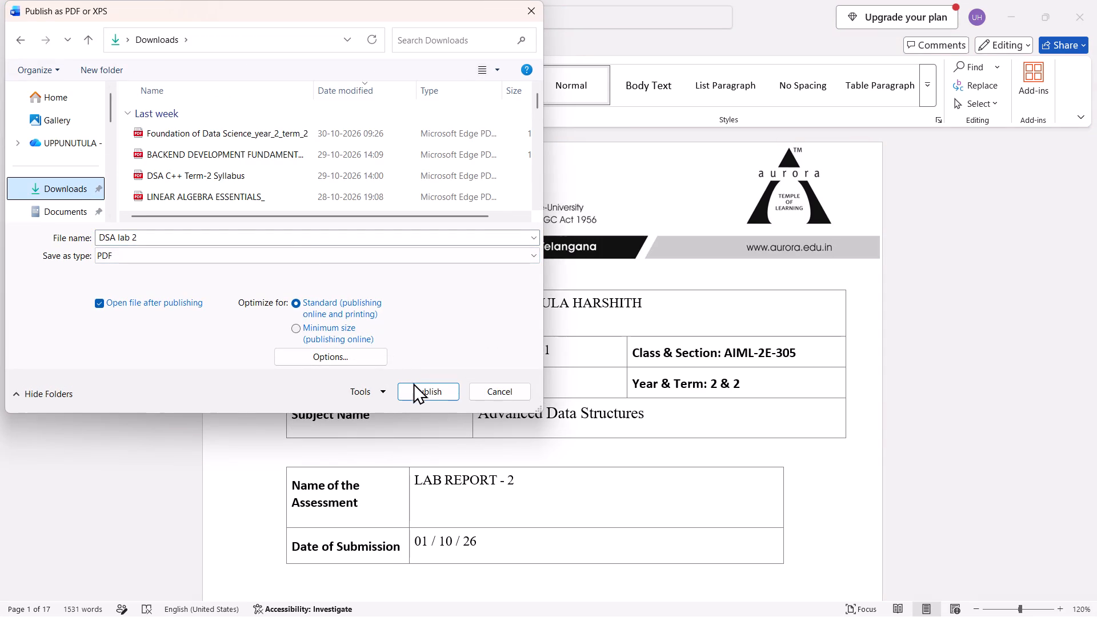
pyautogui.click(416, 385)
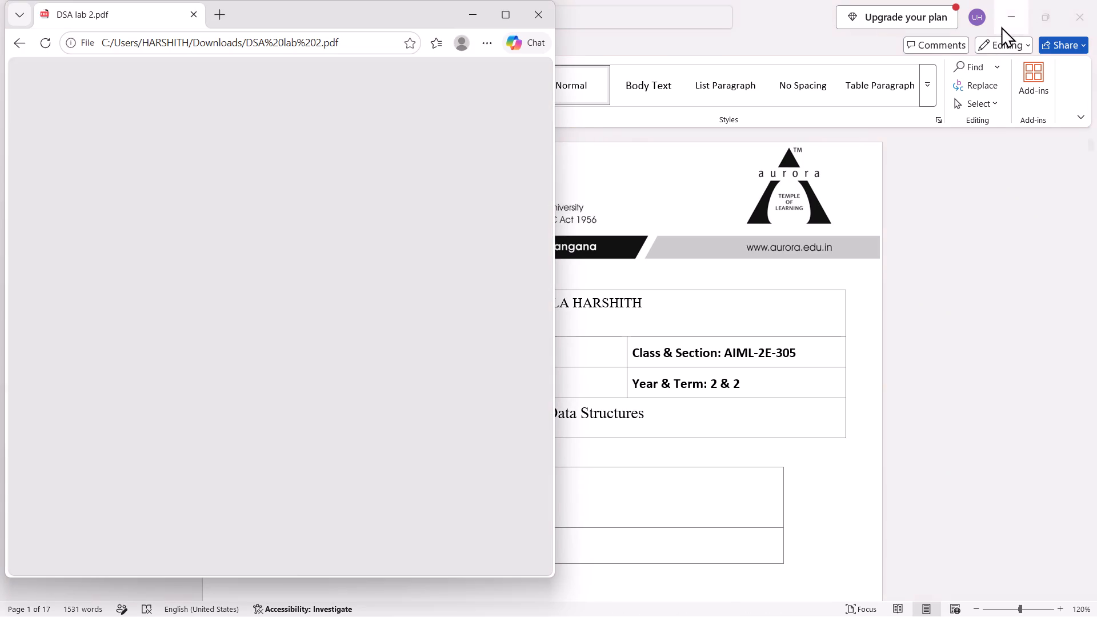
# Close the DSA lab 2 Word document and the Edge window holding the exported PDF.
pyautogui.click(1096, 28)
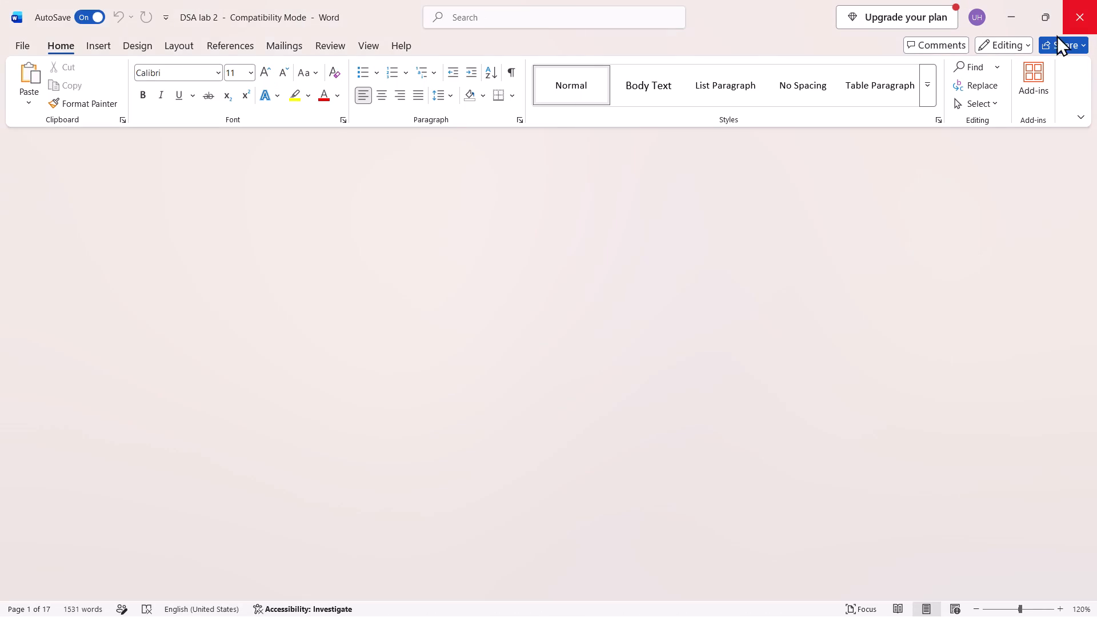
pyautogui.click(543, 10)
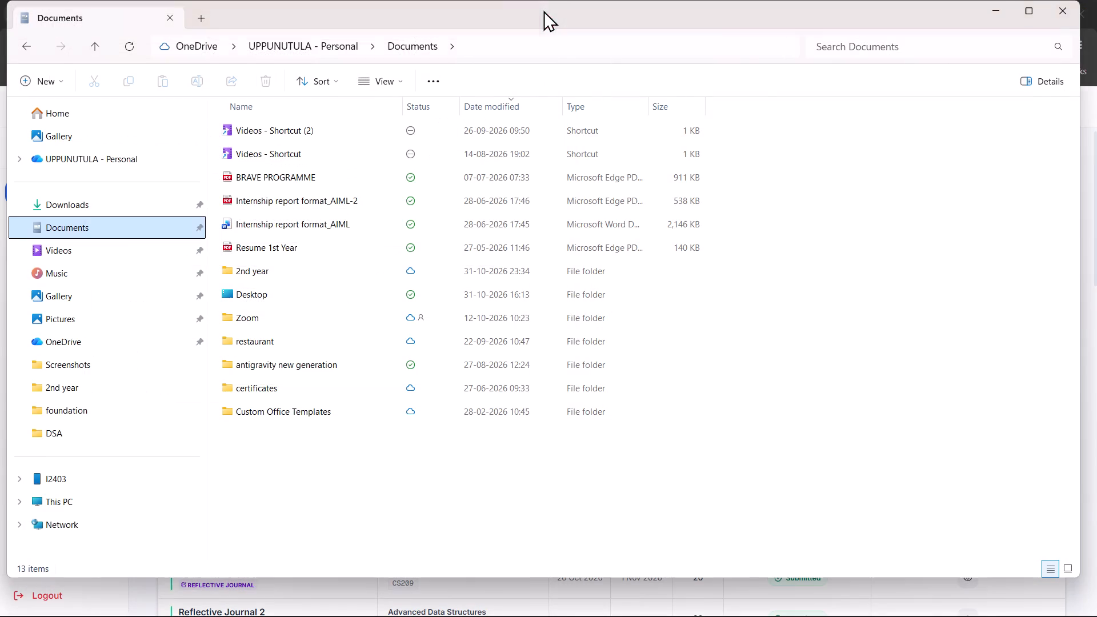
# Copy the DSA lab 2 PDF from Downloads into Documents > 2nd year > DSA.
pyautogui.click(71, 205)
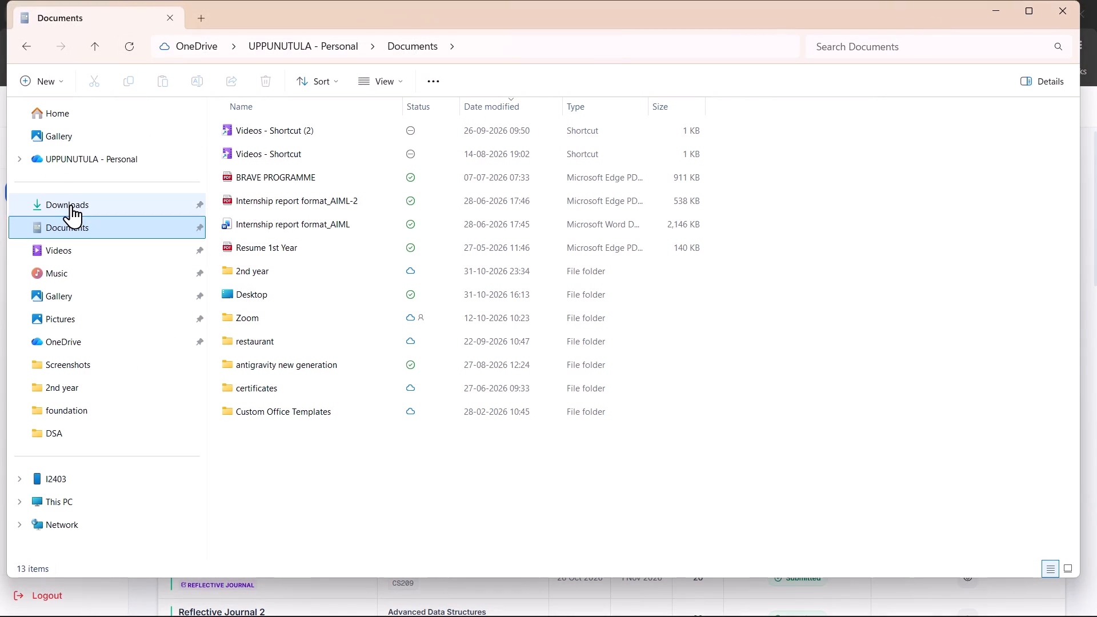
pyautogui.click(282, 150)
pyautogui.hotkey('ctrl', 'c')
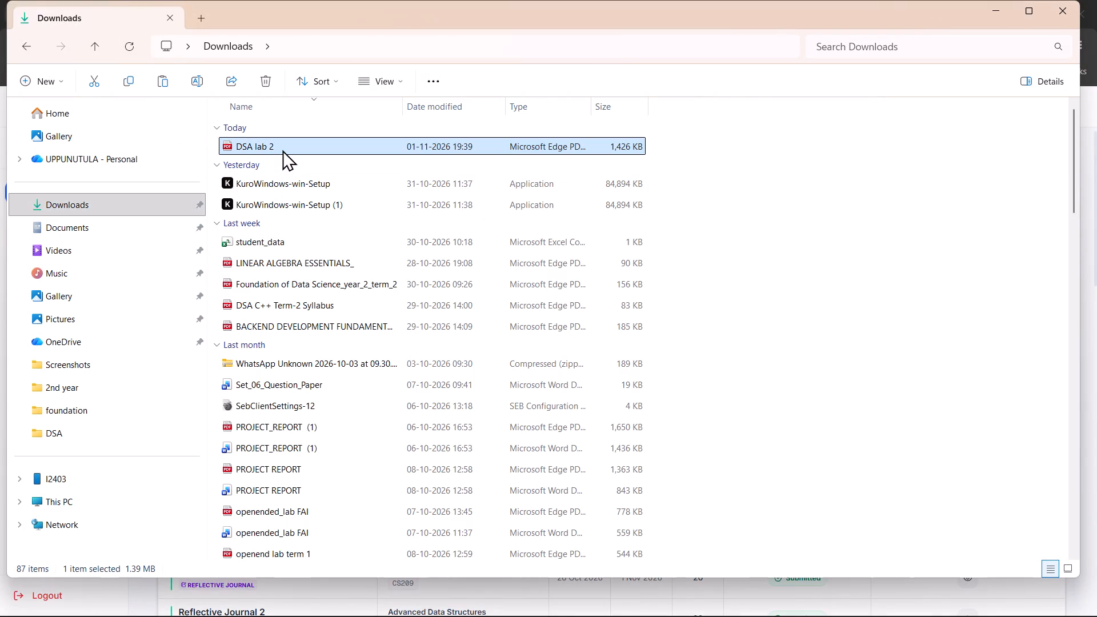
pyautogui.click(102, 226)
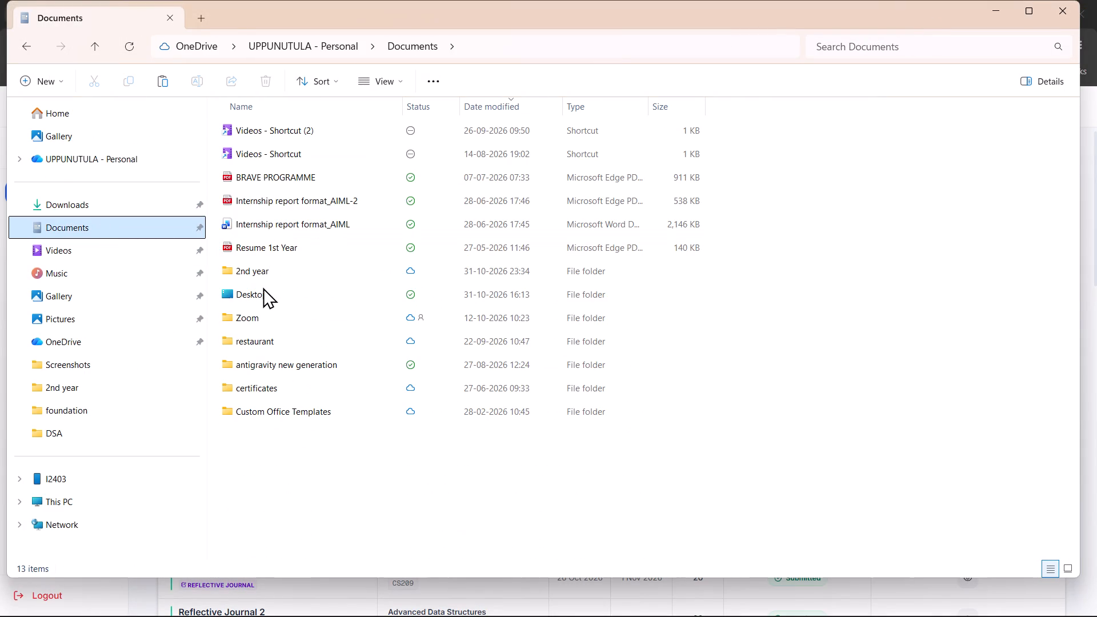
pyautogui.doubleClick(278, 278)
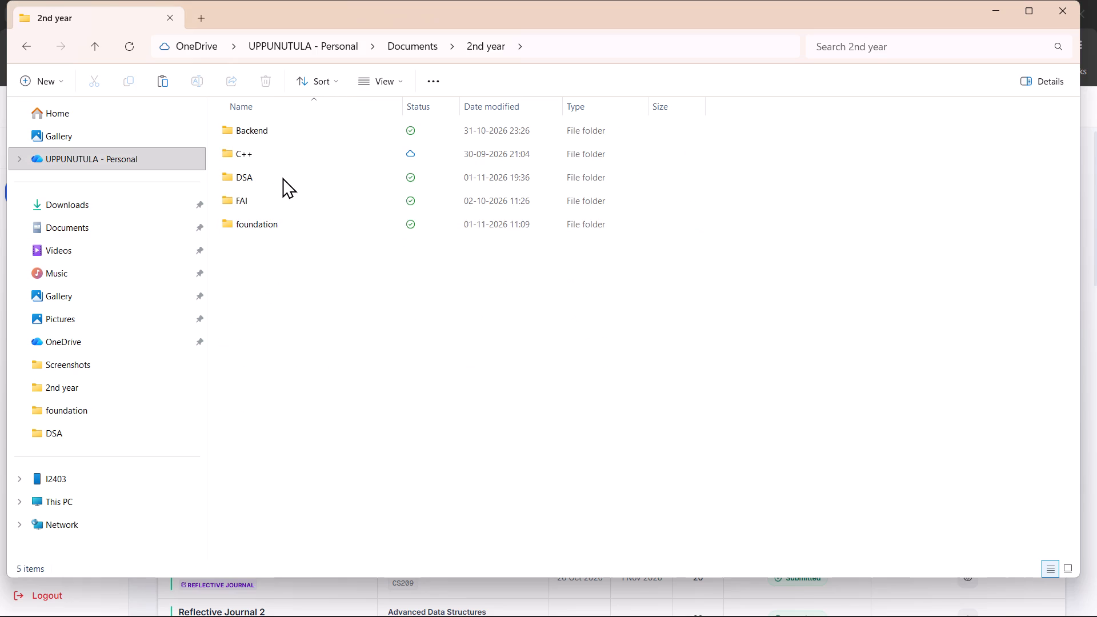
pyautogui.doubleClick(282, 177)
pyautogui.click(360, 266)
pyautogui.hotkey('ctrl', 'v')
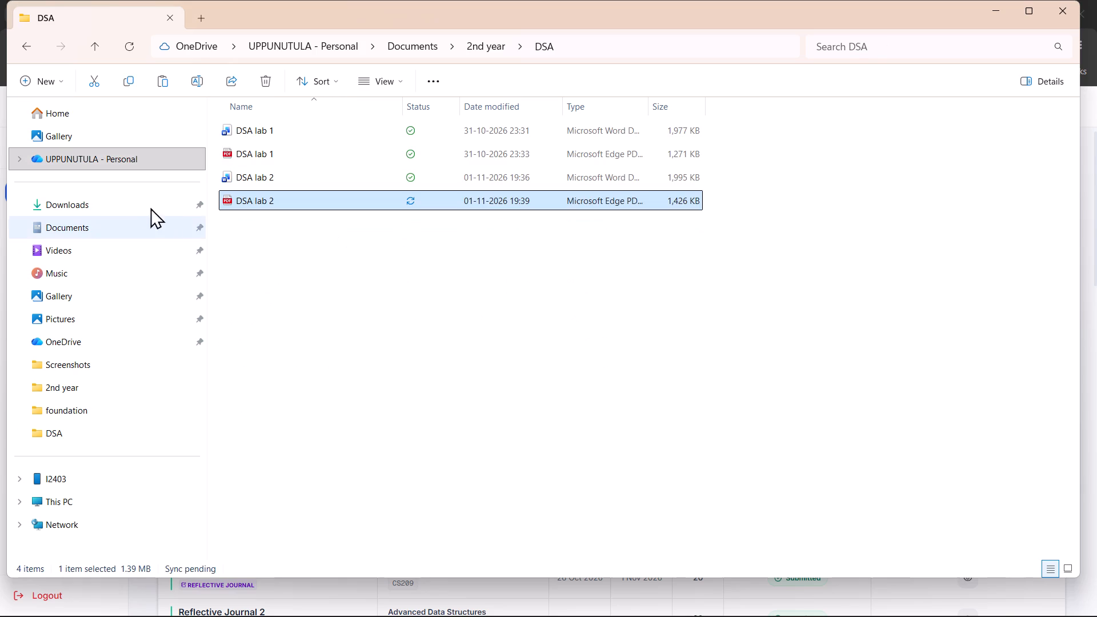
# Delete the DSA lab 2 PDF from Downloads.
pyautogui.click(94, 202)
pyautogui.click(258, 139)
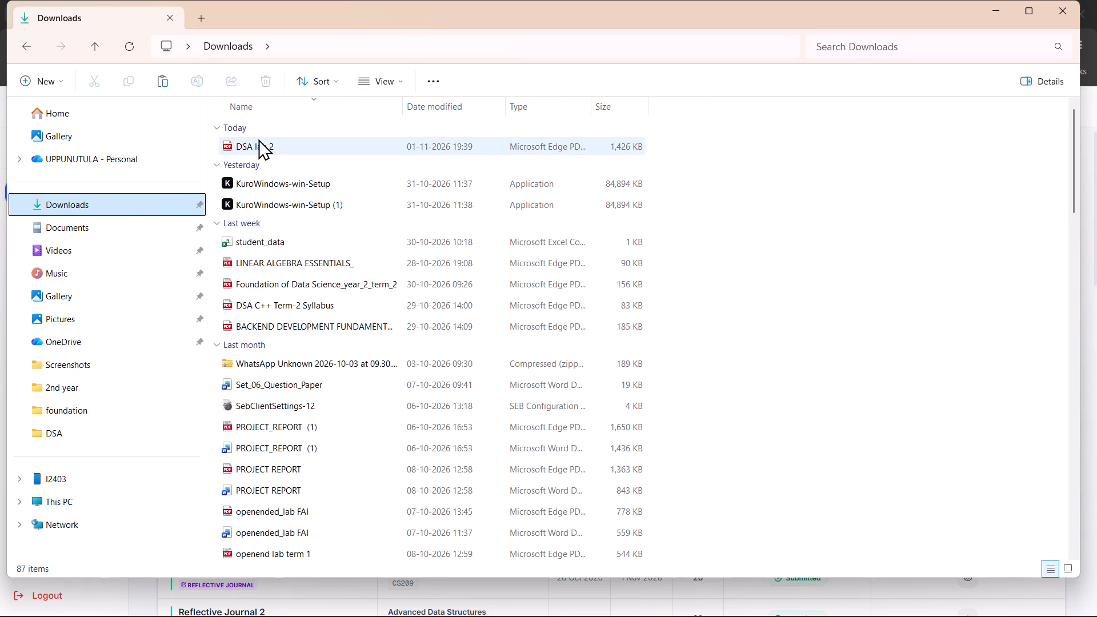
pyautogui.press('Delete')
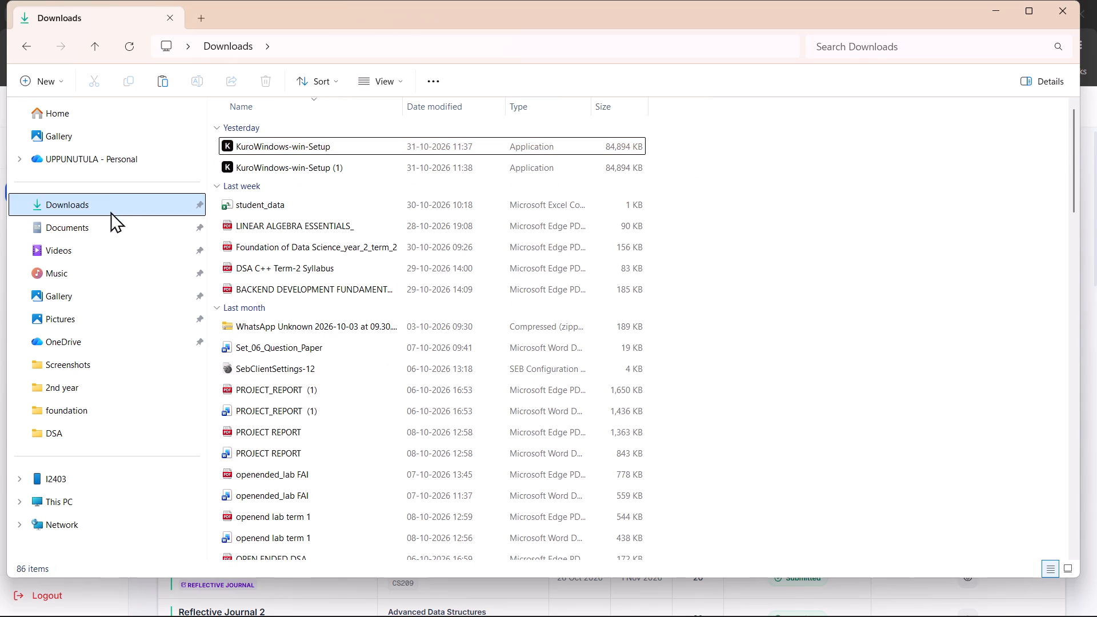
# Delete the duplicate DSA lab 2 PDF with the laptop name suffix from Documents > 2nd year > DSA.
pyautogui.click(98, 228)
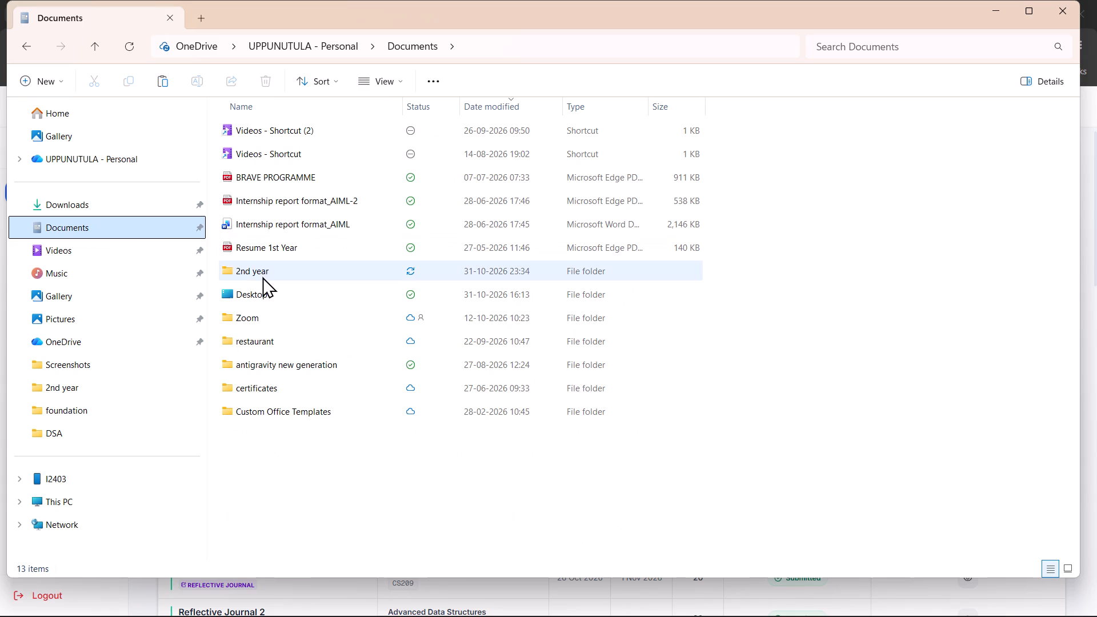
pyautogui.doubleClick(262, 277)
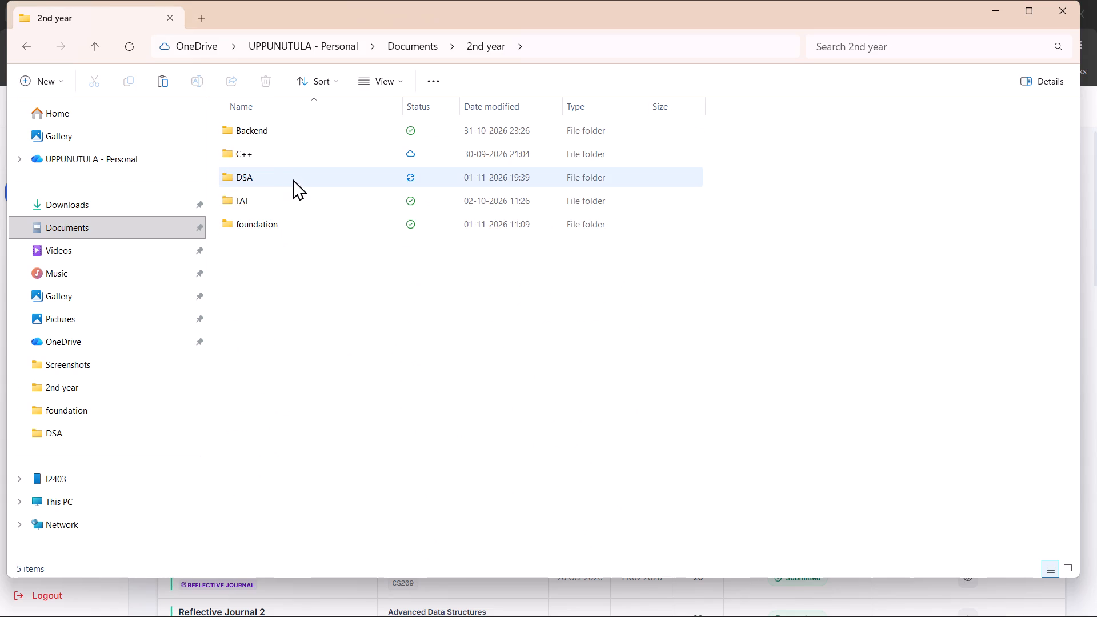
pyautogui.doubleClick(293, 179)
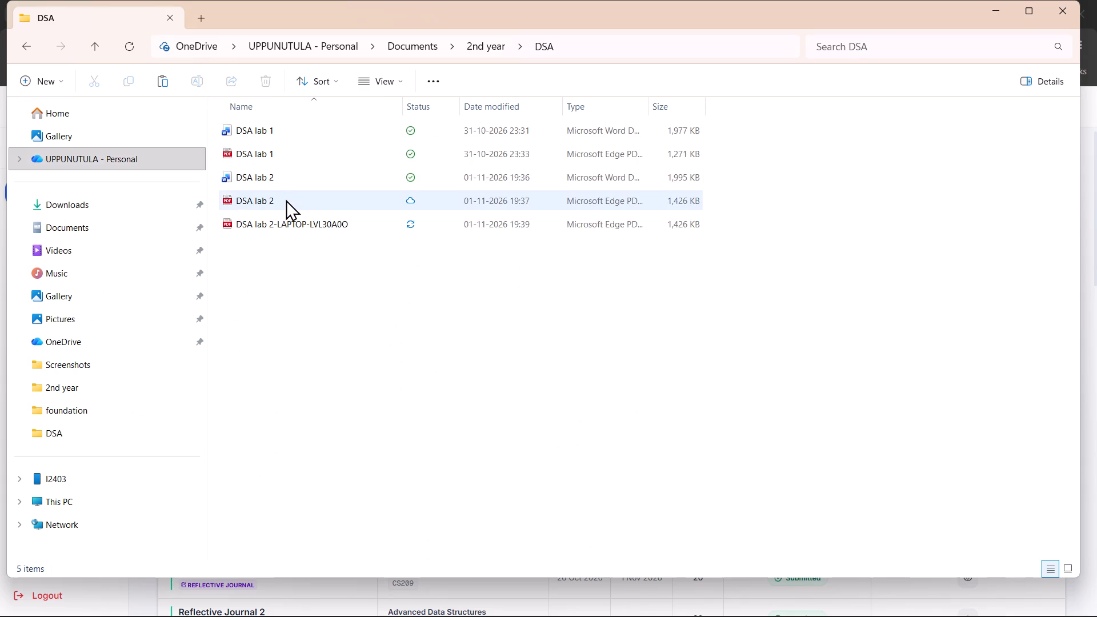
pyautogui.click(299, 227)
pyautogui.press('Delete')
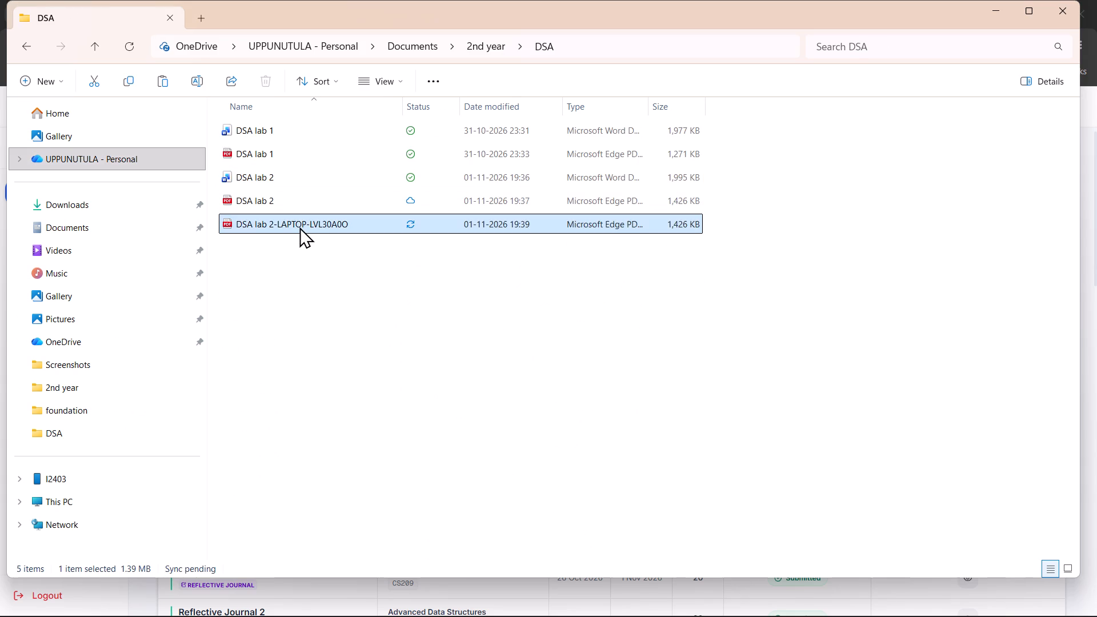
# Open the remaining DSA lab 2 PDF in the DSA folder to check the report.
pyautogui.click(314, 202)
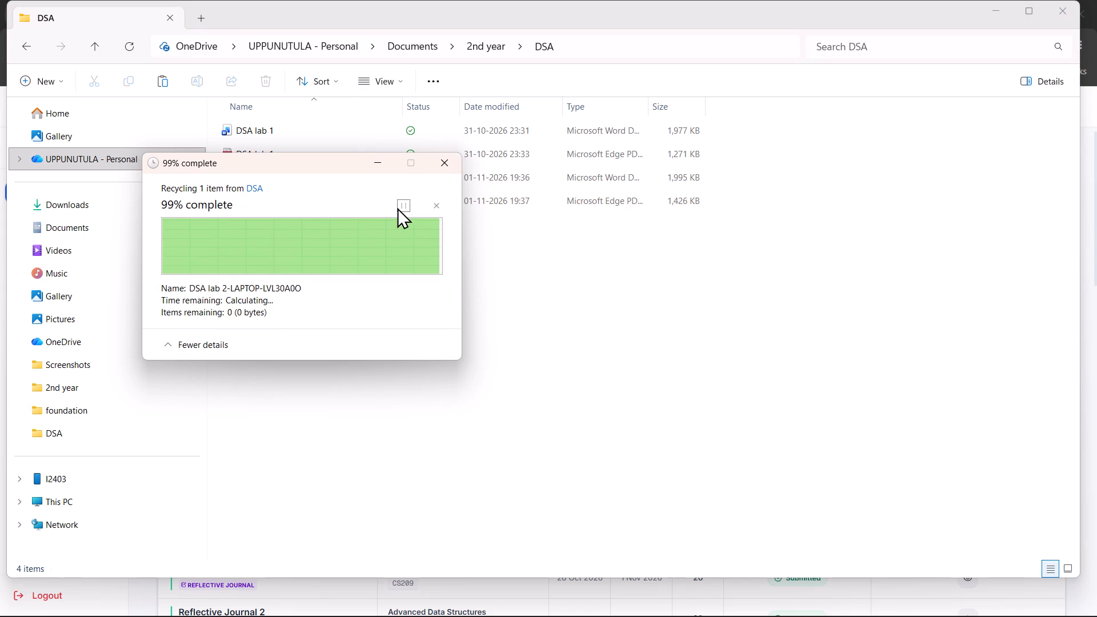
pyautogui.doubleClick(315, 205)
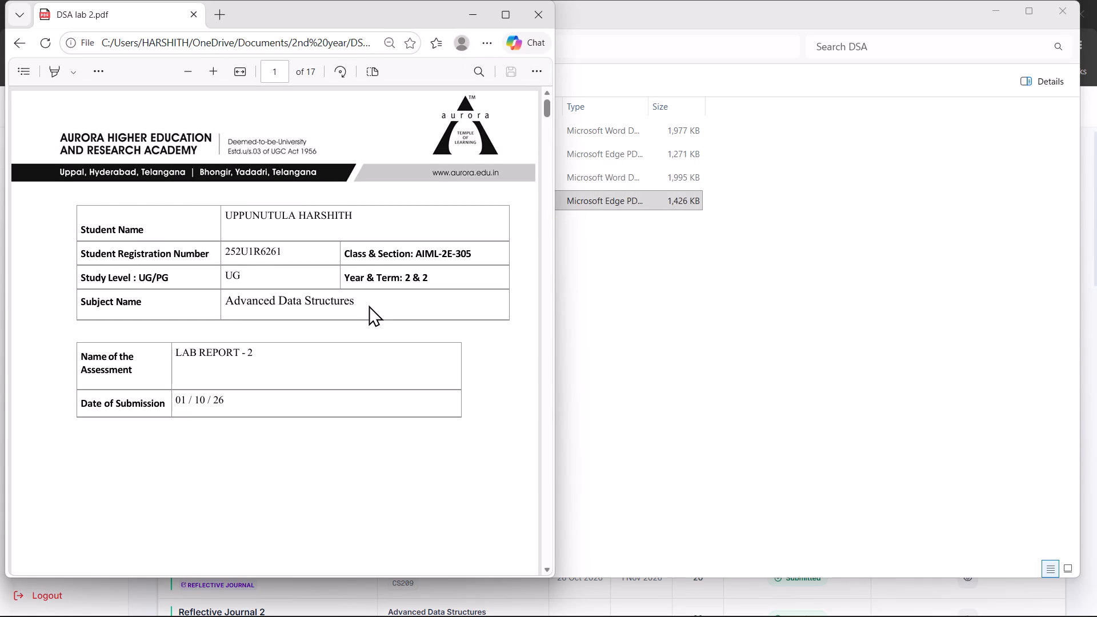
# Review the DSA lab 2 PDF from the cover page through the Question 10 complexity analysis, and close it.
pyautogui.scroll(-3, 369, 305)
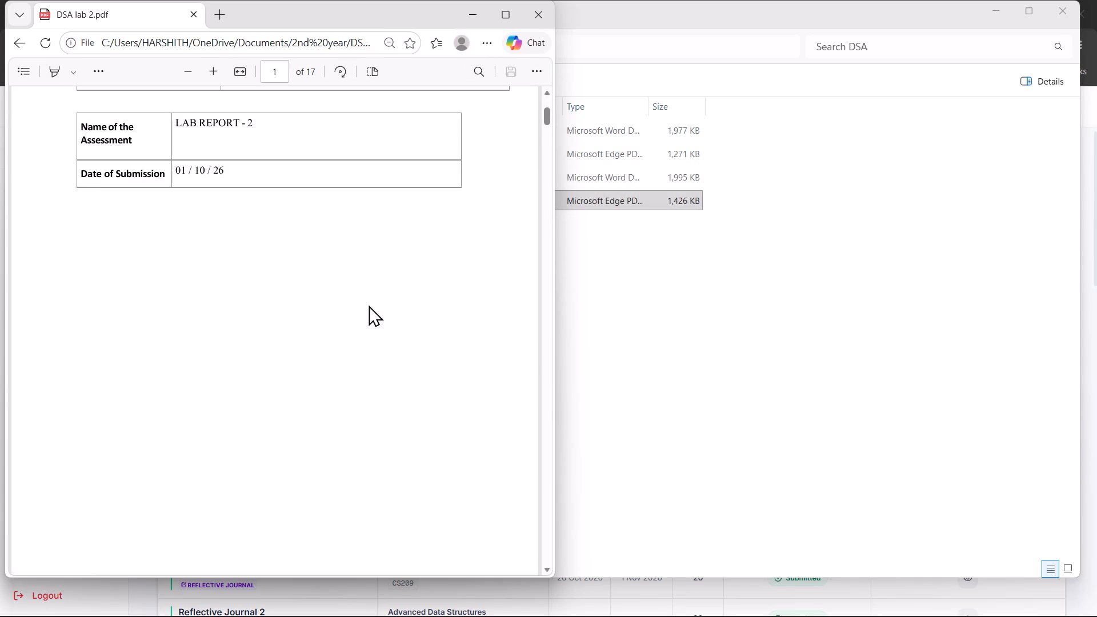
pyautogui.scroll(-15, 369, 305)
pyautogui.scroll(-9, 369, 305)
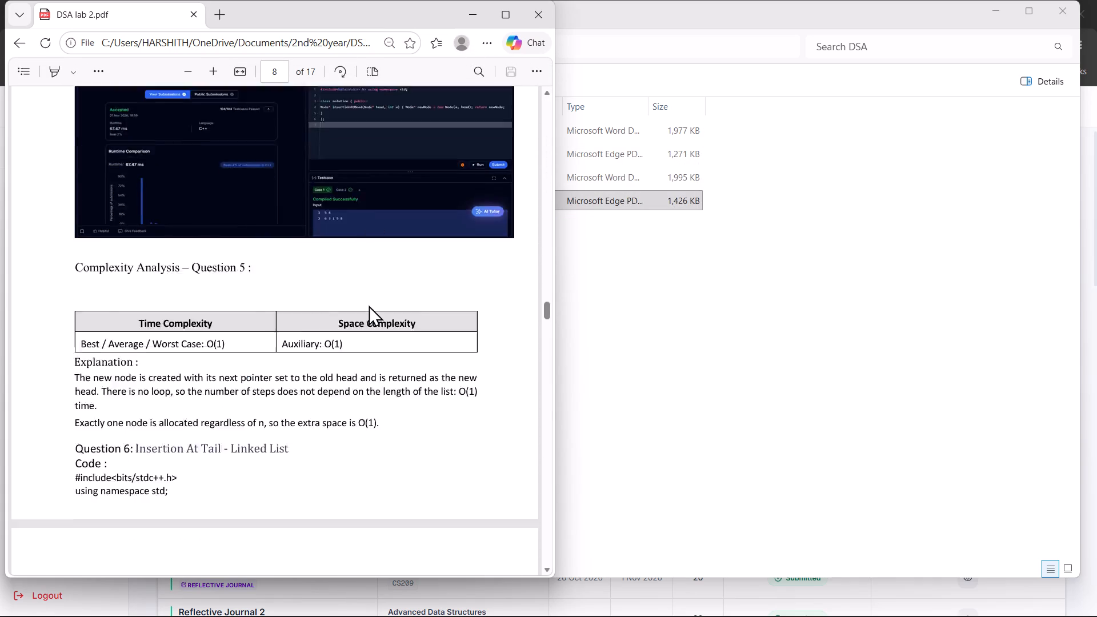
pyautogui.scroll(-11, 369, 305)
pyautogui.hscroll(1, 369, 305)
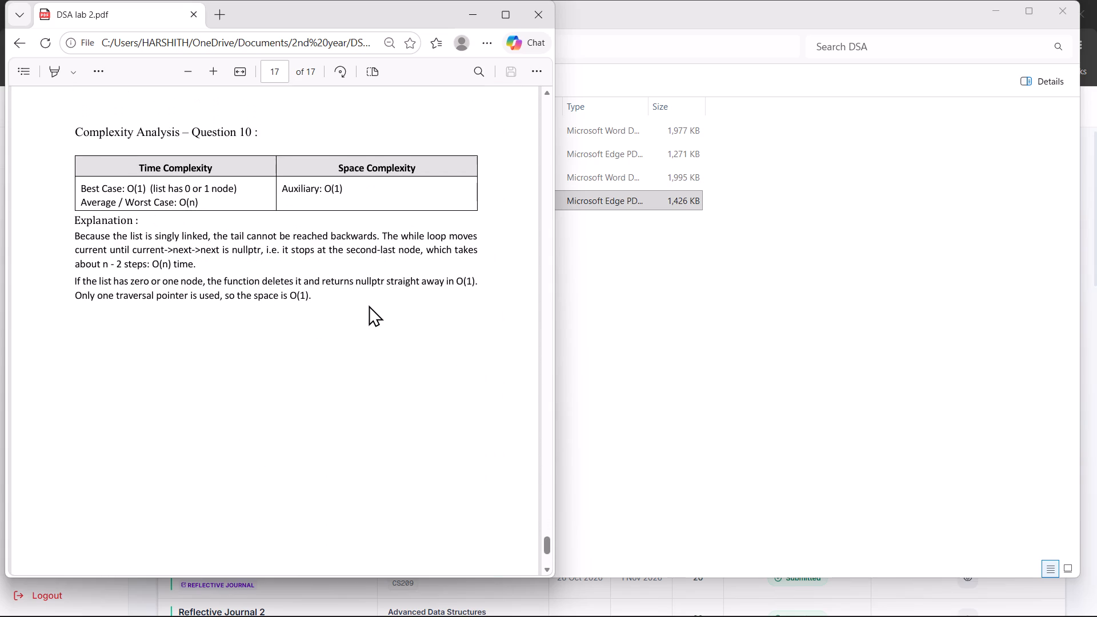
pyautogui.scroll(1, 369, 305)
pyautogui.scroll(1, 427, 131)
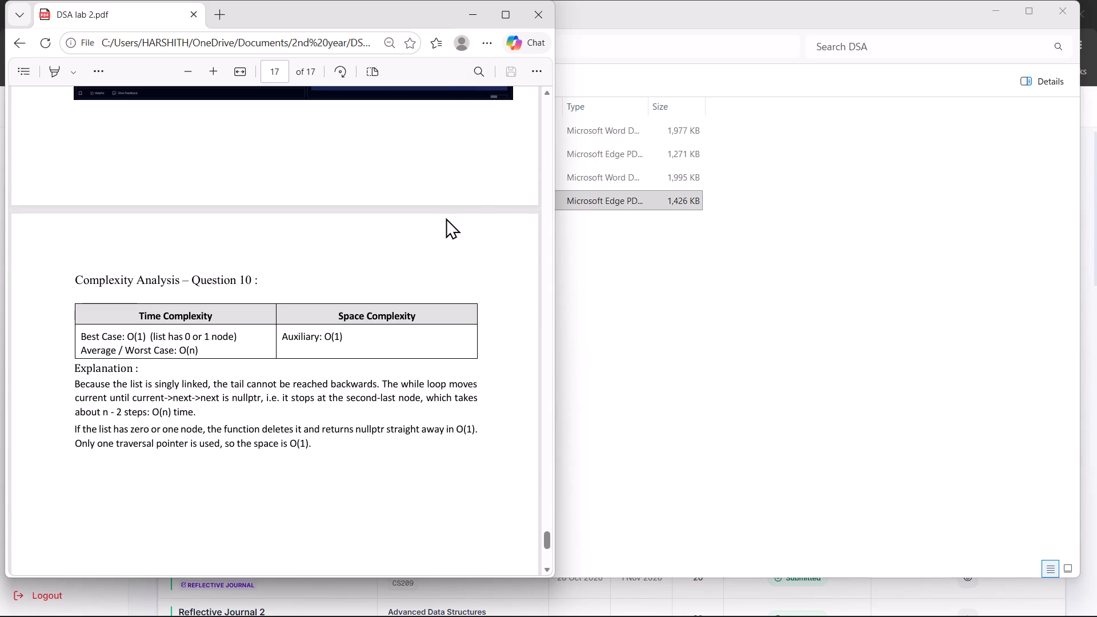
pyautogui.scroll(1, 446, 218)
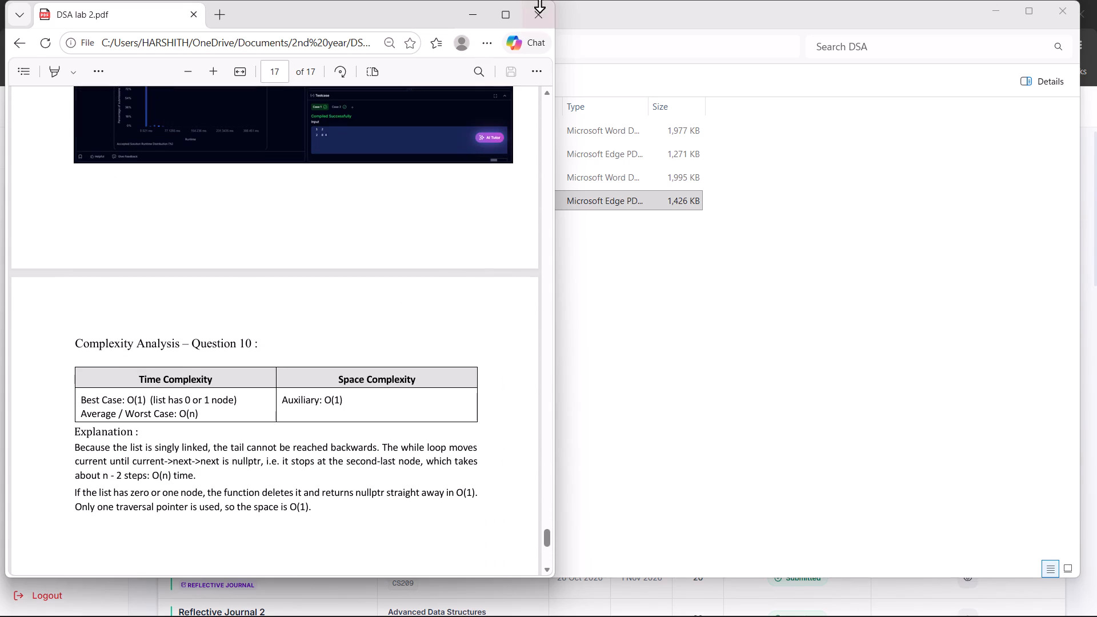
pyautogui.click(540, 8)
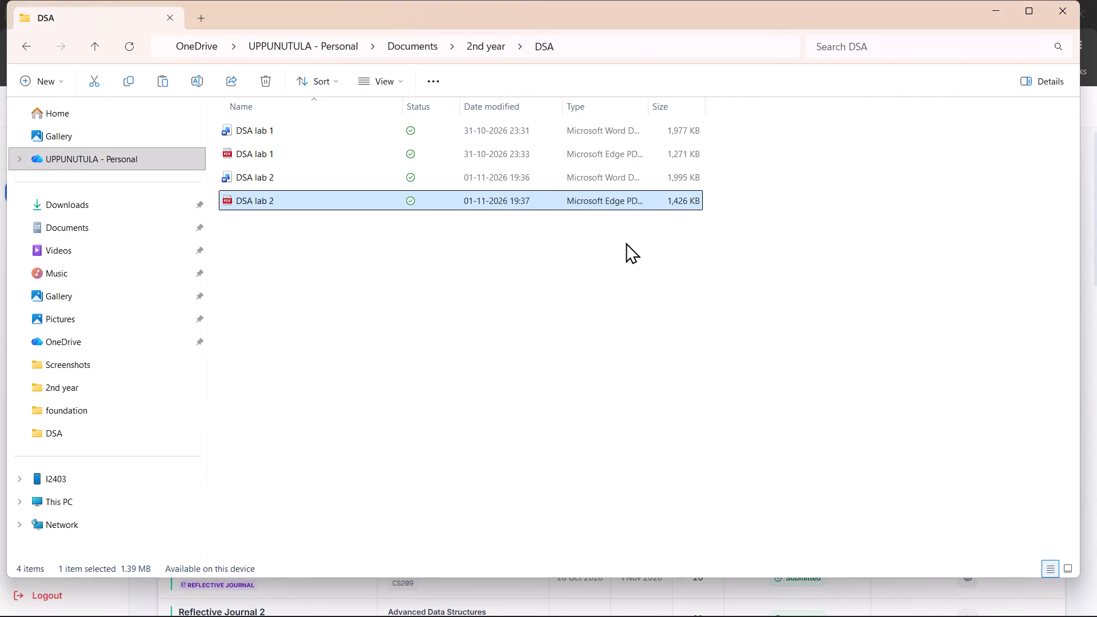
# Upload the DSA lab 2 PDF from Documents > 2nd year > DSA as the Lab Report 2 submission in Advanced Data Structures.
pyautogui.click(998, 9)
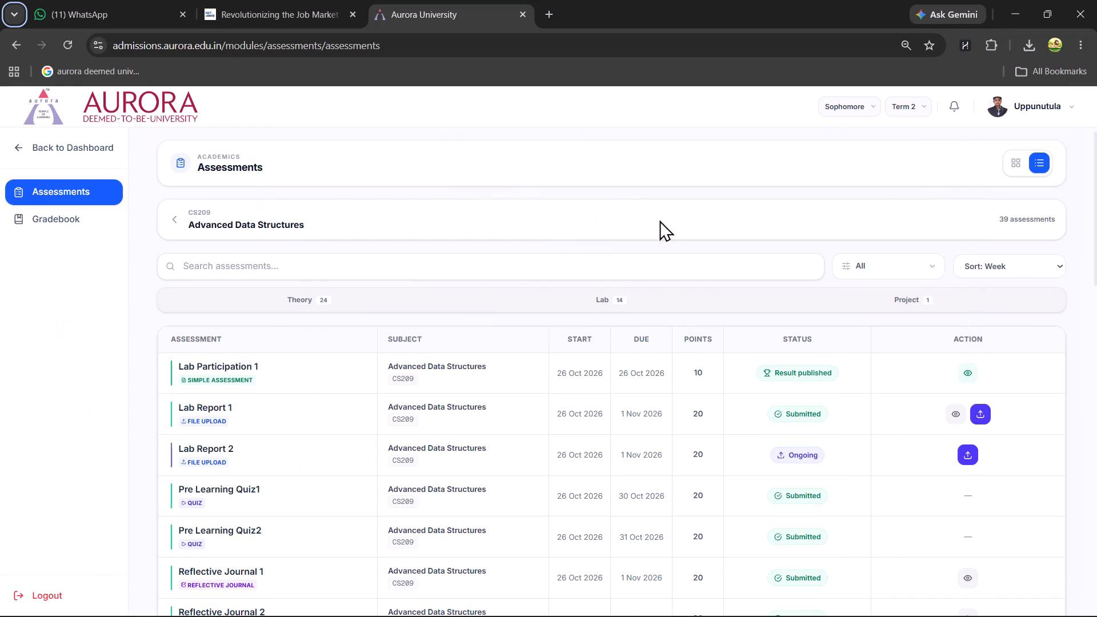
pyautogui.scroll(-1, 748, 408)
pyautogui.click(970, 432)
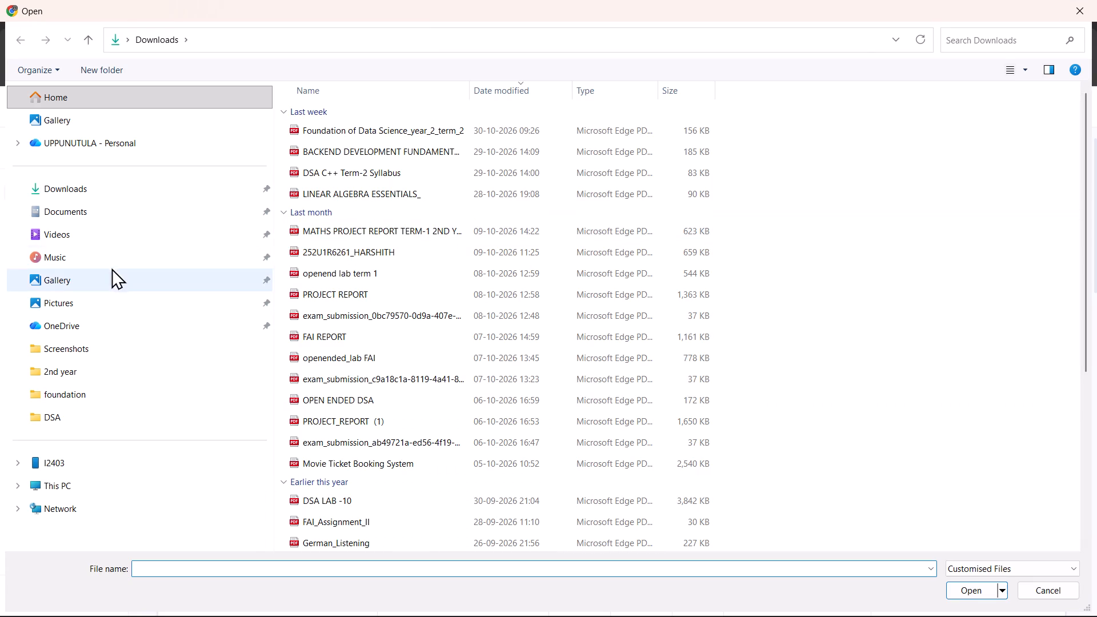
pyautogui.click(125, 213)
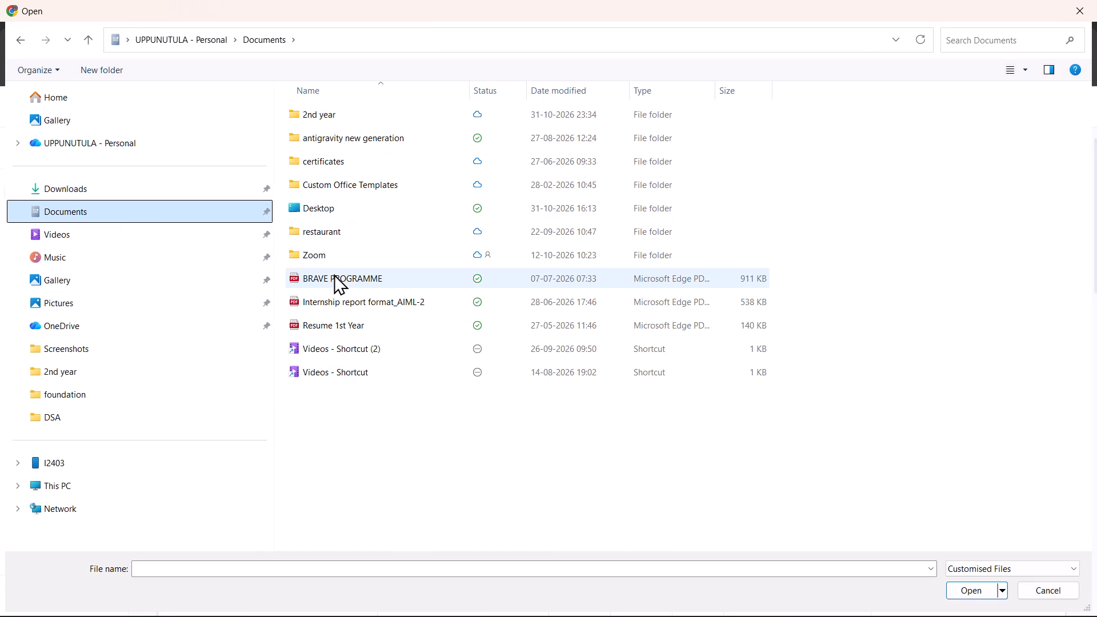
pyautogui.doubleClick(346, 120)
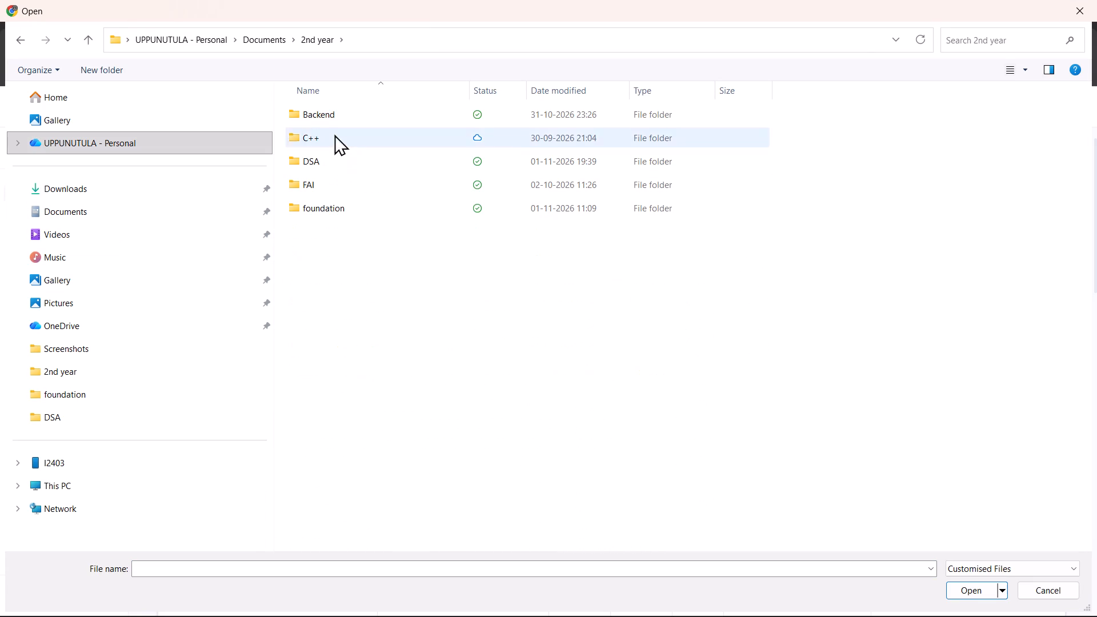
pyautogui.doubleClick(341, 169)
pyautogui.click(343, 135)
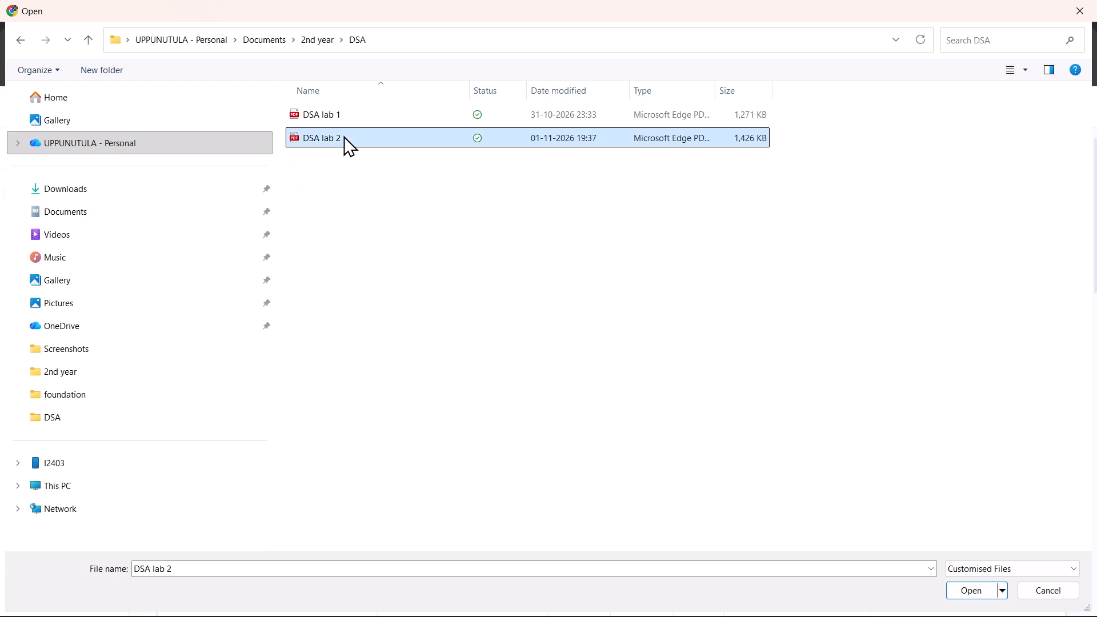
pyautogui.press('Return')
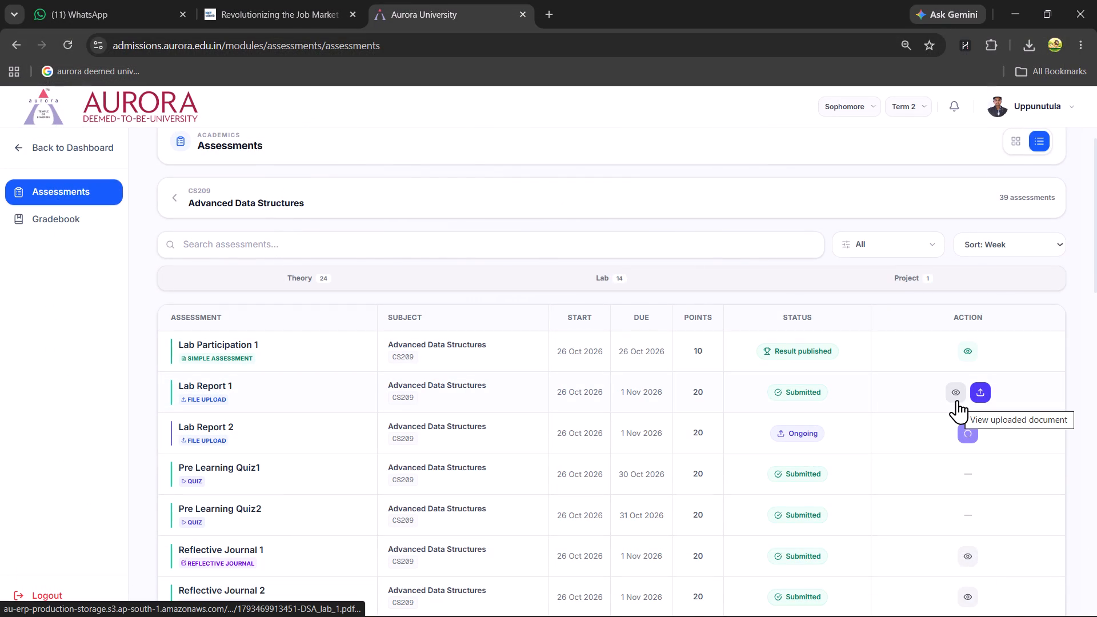
# View the document uploaded for Lab Report 1 and close it.
pyautogui.click(957, 400)
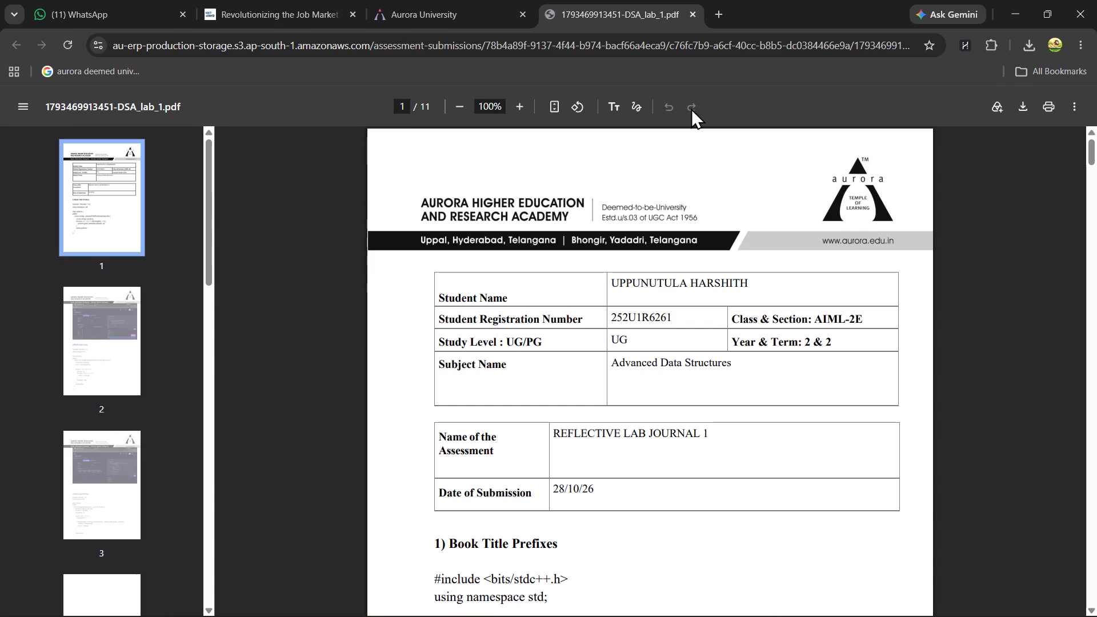
pyautogui.scroll(-1, 684, 269)
pyautogui.scroll(4, 684, 269)
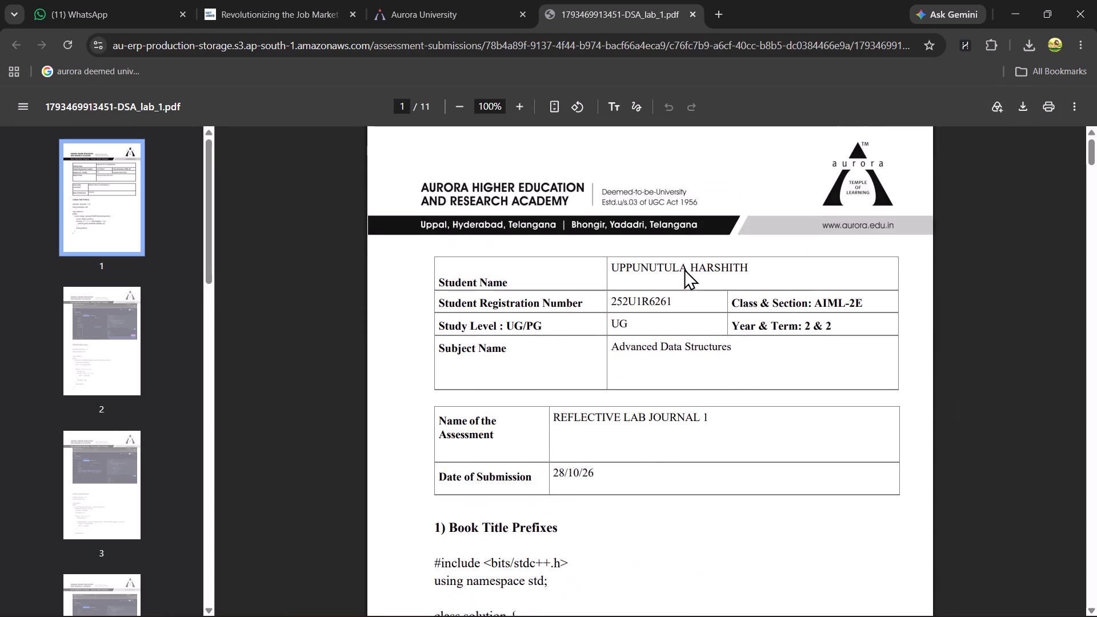
pyautogui.click(691, 11)
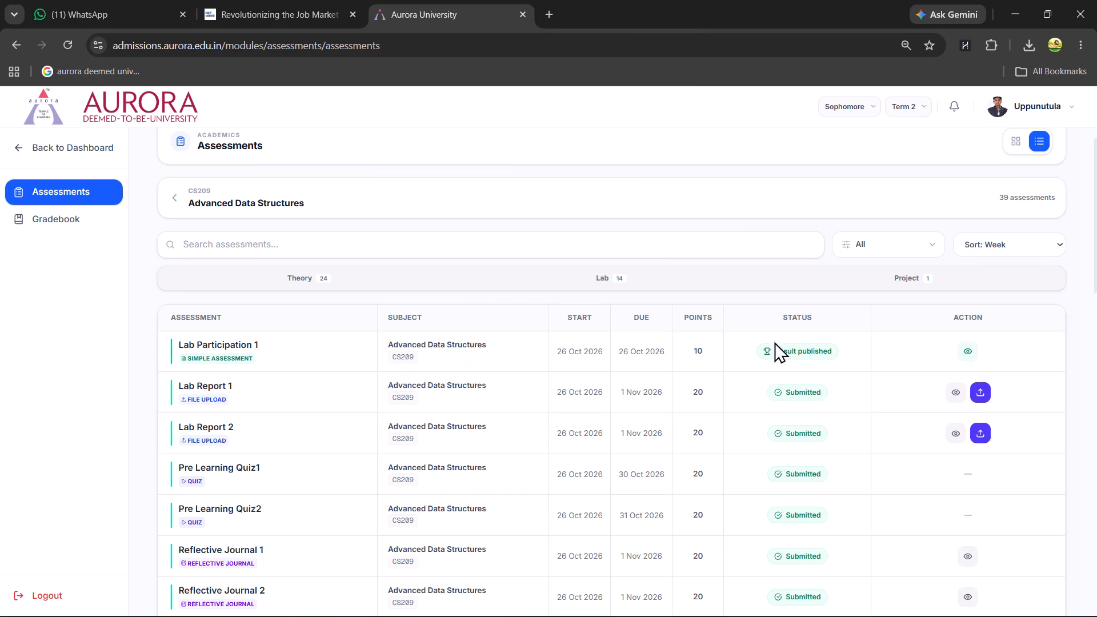
# Open the document uploaded for Lab Report 2, check its cover page and first questions, and close it.
pyautogui.click(962, 431)
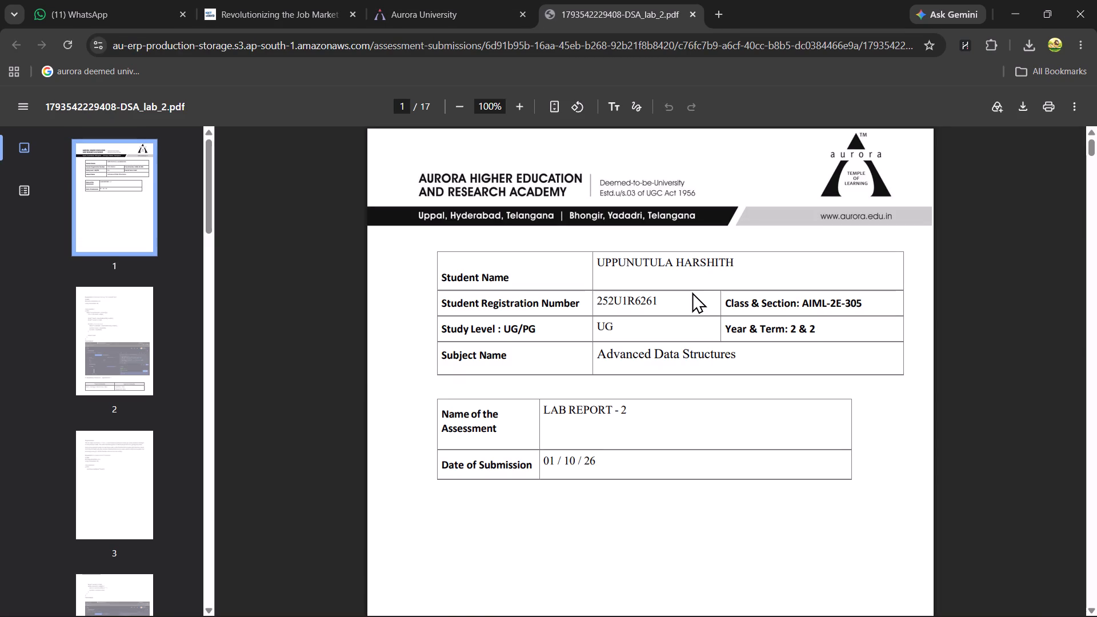
pyautogui.scroll(-2, 692, 292)
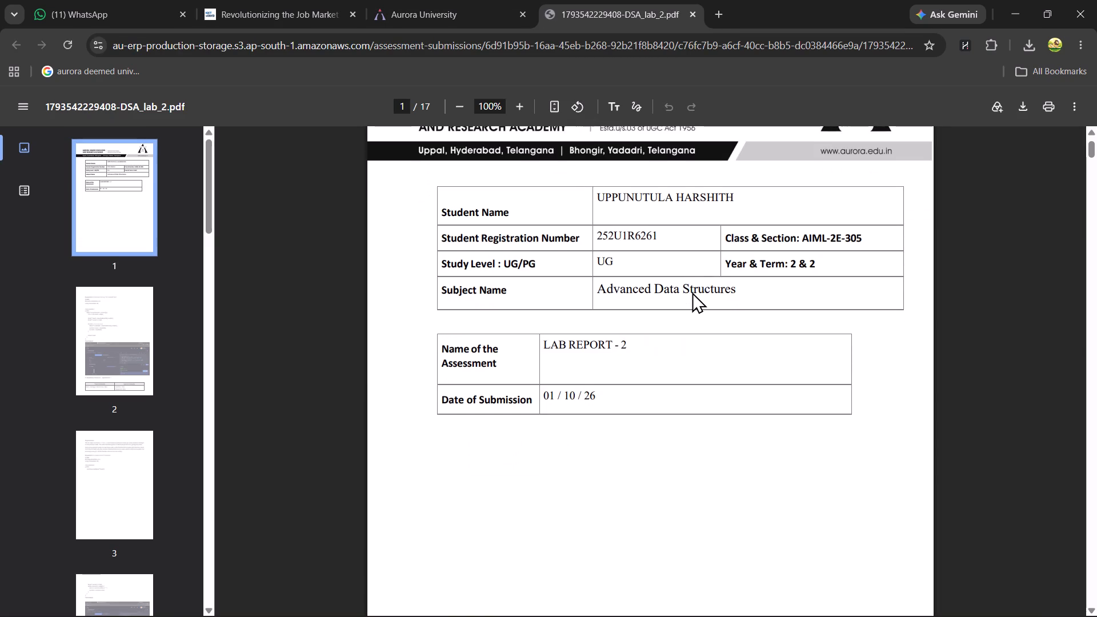
pyautogui.scroll(-8, 692, 292)
pyautogui.scroll(7, 692, 292)
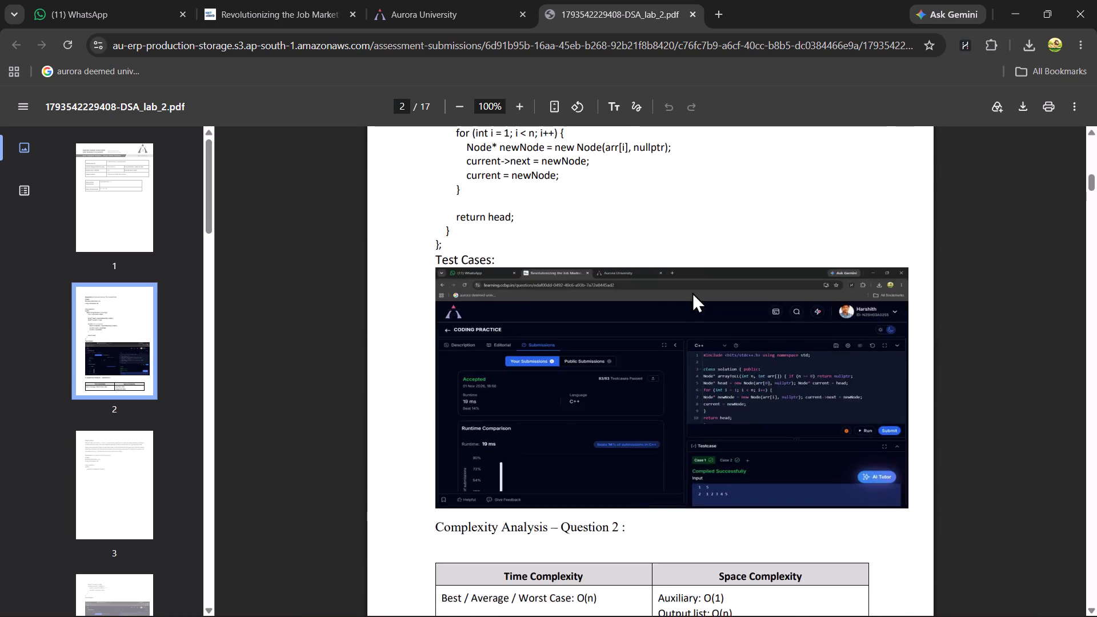
pyautogui.scroll(2, 692, 292)
pyautogui.scroll(-11, 692, 292)
pyautogui.scroll(6, 692, 292)
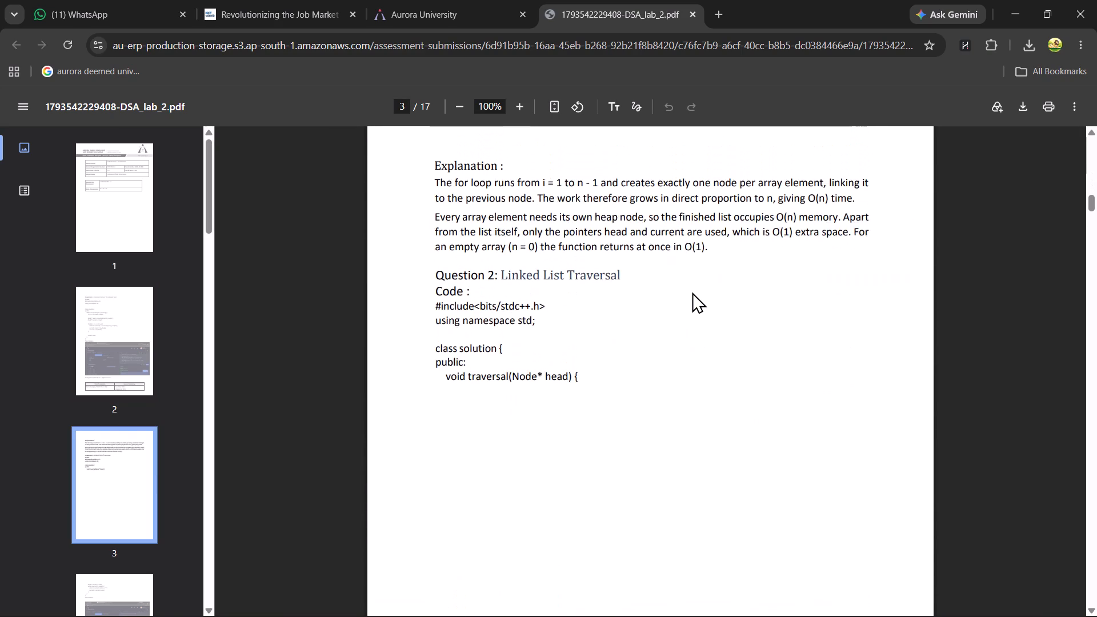
pyautogui.scroll(1, 692, 292)
pyautogui.scroll(-9, 692, 292)
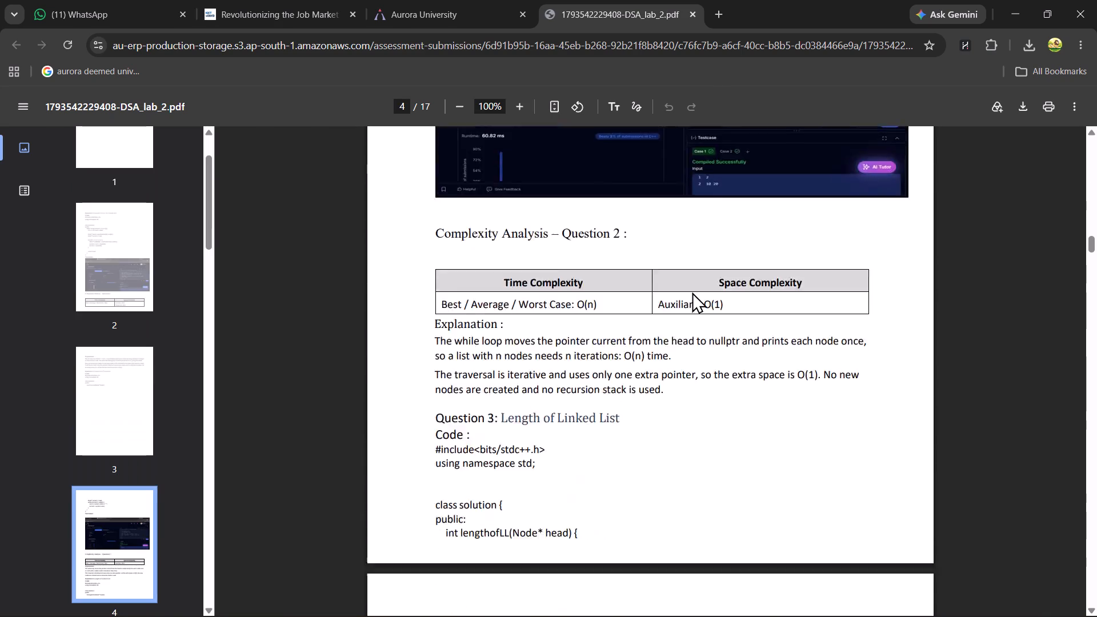
pyautogui.scroll(-13, 692, 292)
pyautogui.click(695, 12)
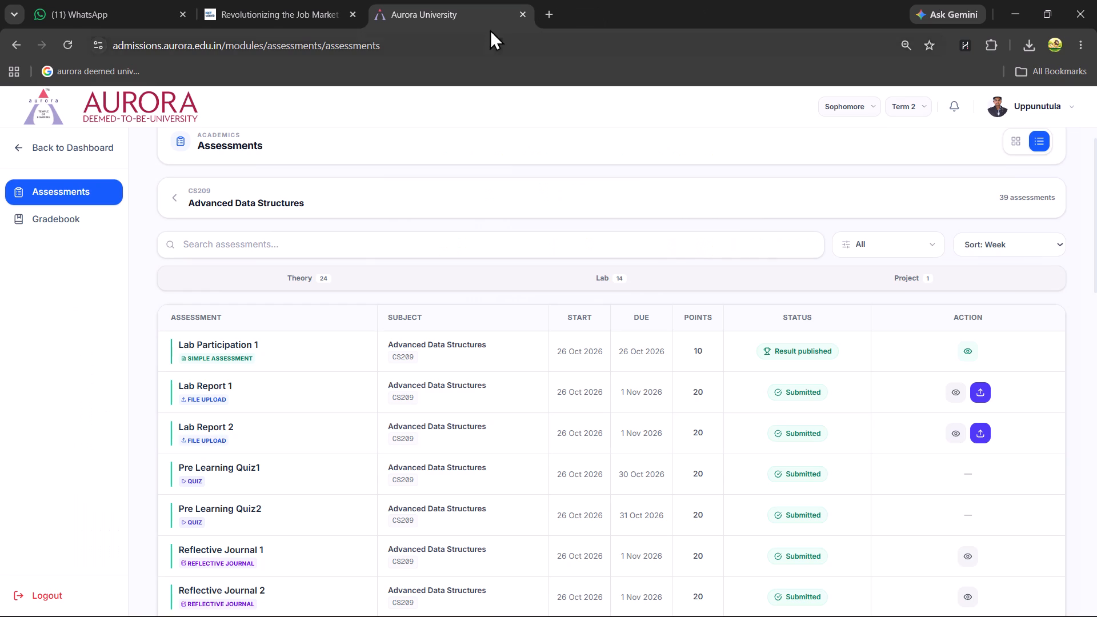
# Return to the subject overview and open the German A2 assessments.
pyautogui.scroll(-1, 206, 416)
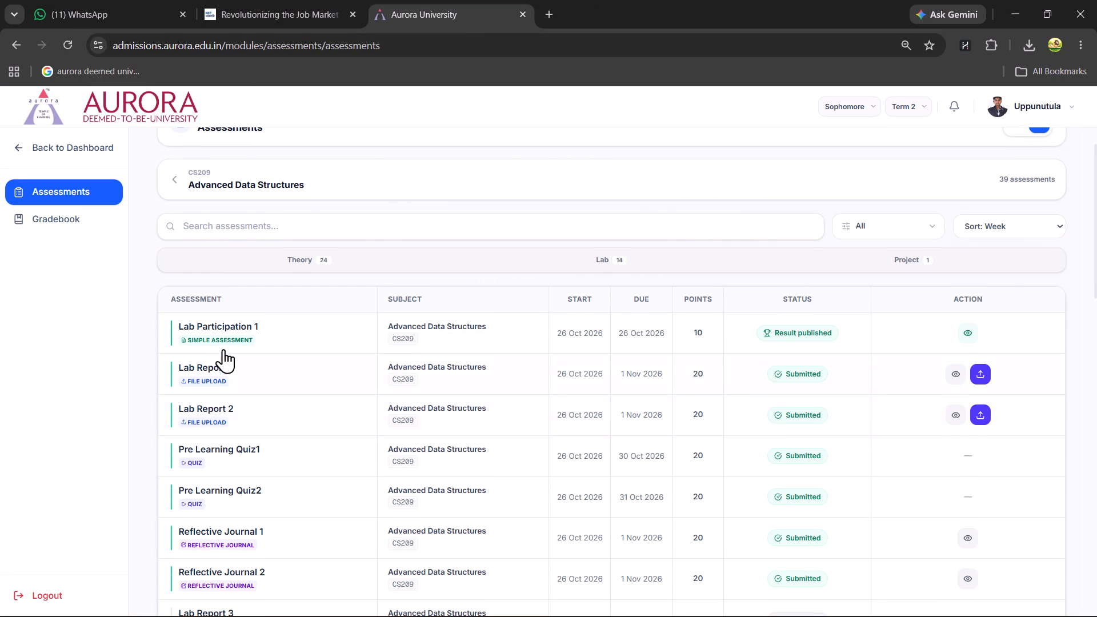
pyautogui.click(177, 178)
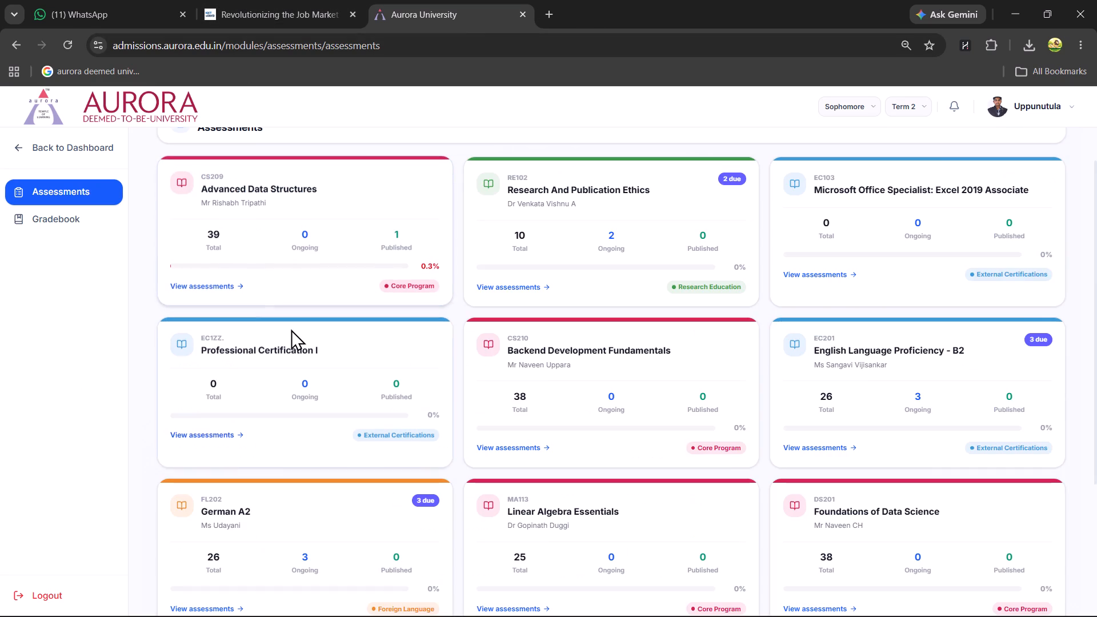
pyautogui.scroll(-2, 337, 429)
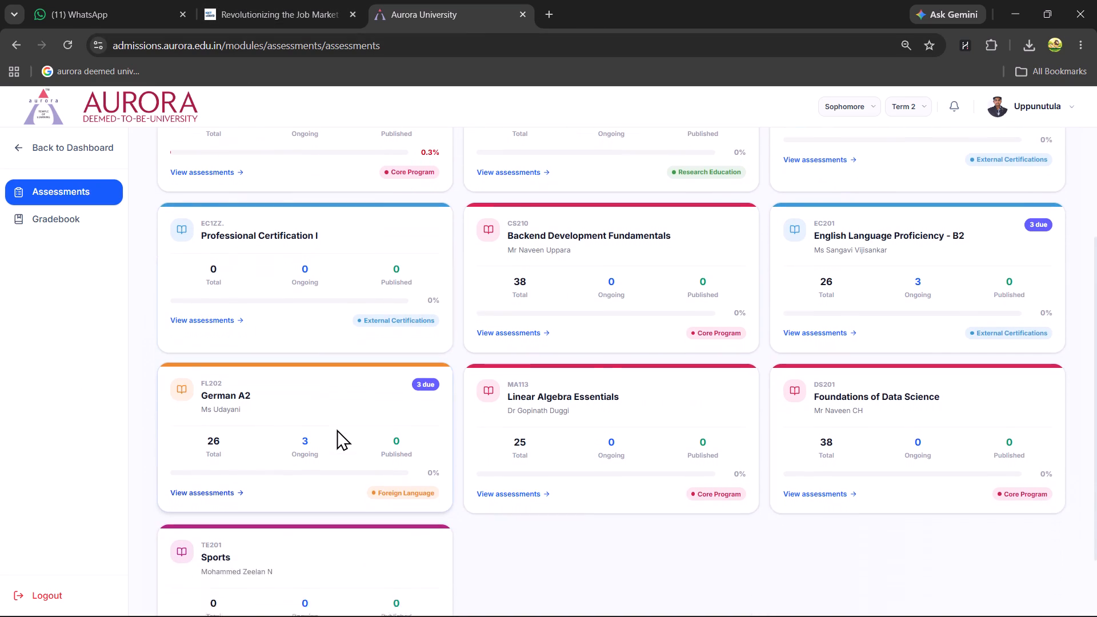
pyautogui.scroll(-2, 337, 429)
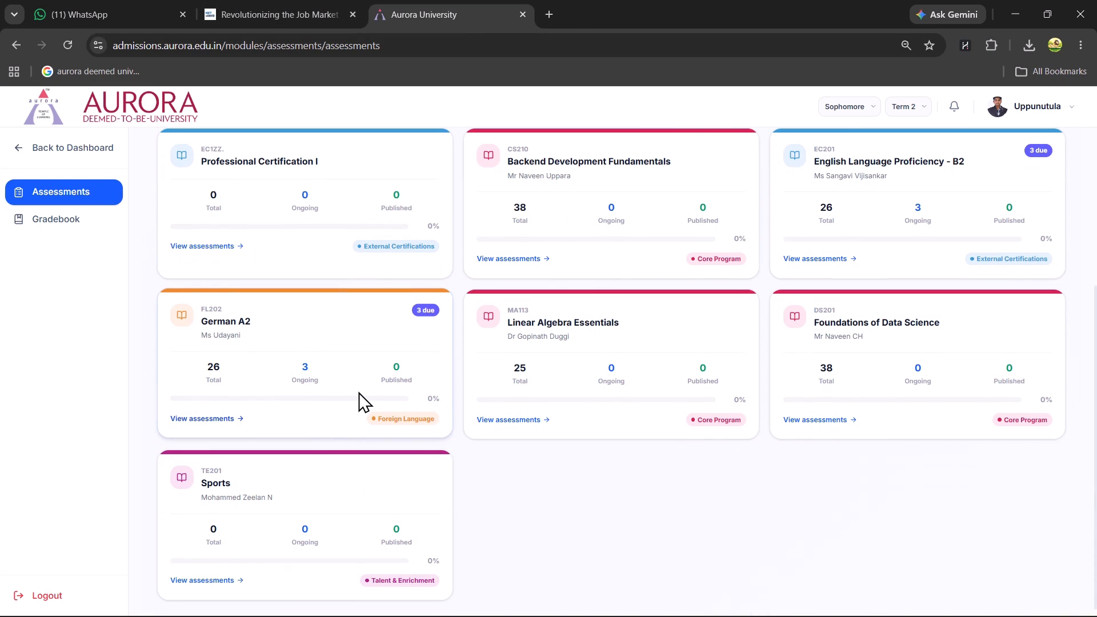
pyautogui.click(394, 362)
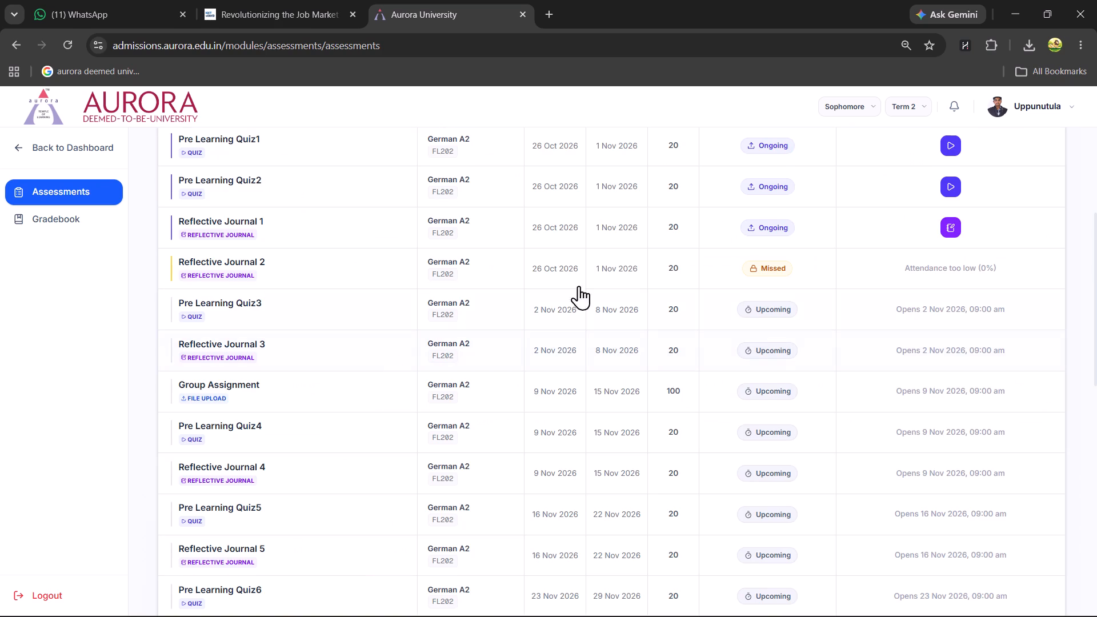
# Start Pre Learning Quiz1 in the German A2 assessments.
pyautogui.scroll(3, 615, 285)
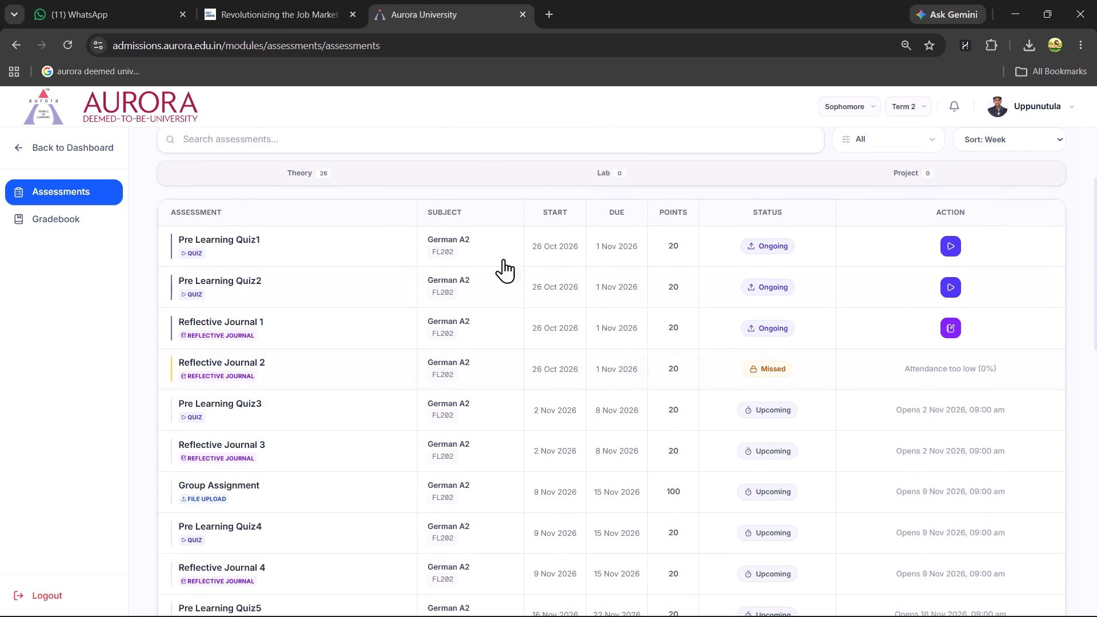
pyautogui.scroll(2, 233, 197)
pyautogui.click(946, 384)
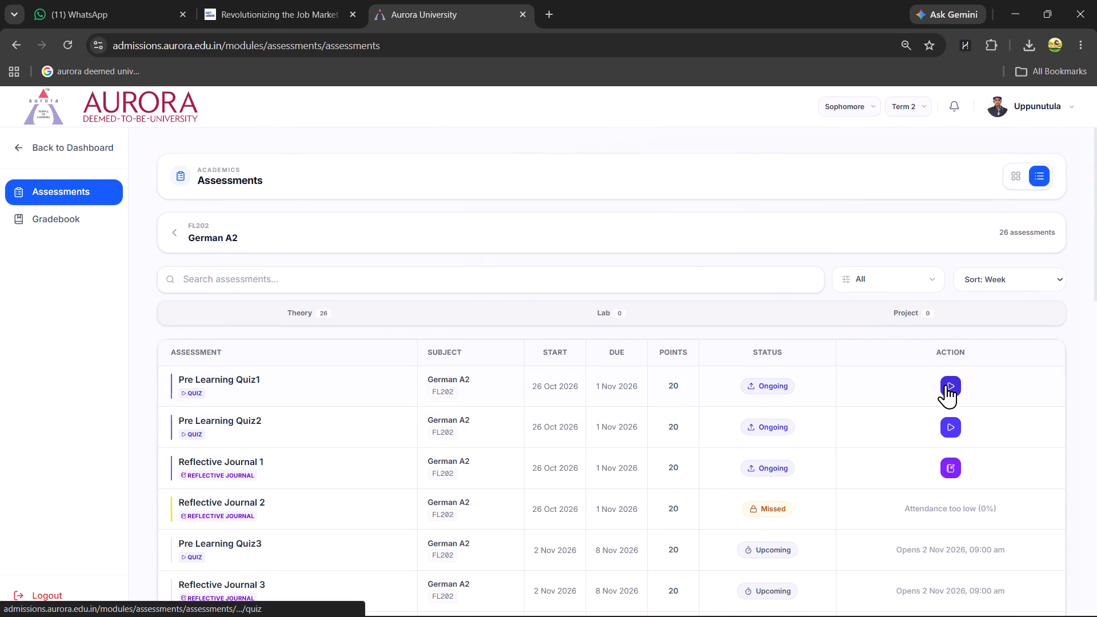
# Cancel the German A2 Pre Learning Quiz1 start page and return to the subject overview.
pyautogui.click(478, 520)
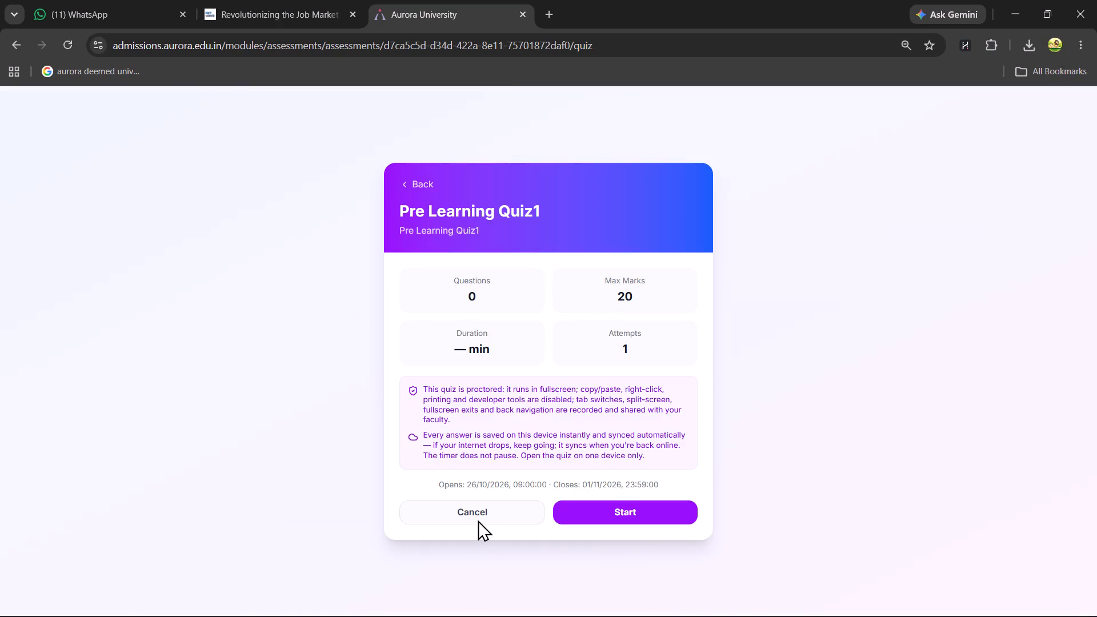
pyautogui.click(165, 231)
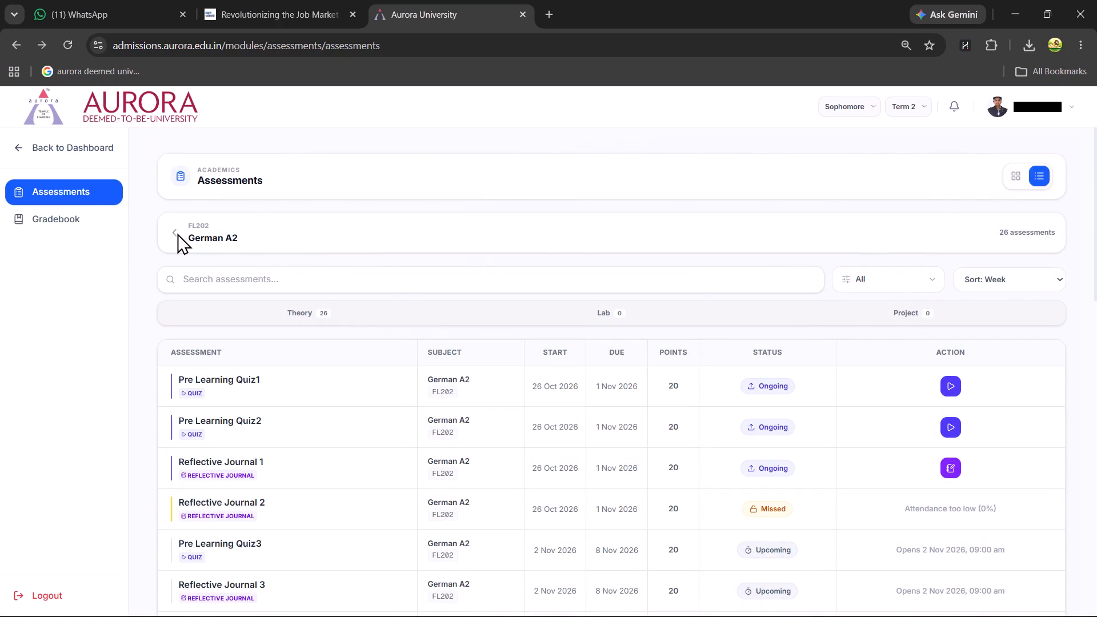
pyautogui.click(180, 233)
# Look through the subject cards and open the Research And Publication Ethics assessments.
pyautogui.scroll(-2, 630, 481)
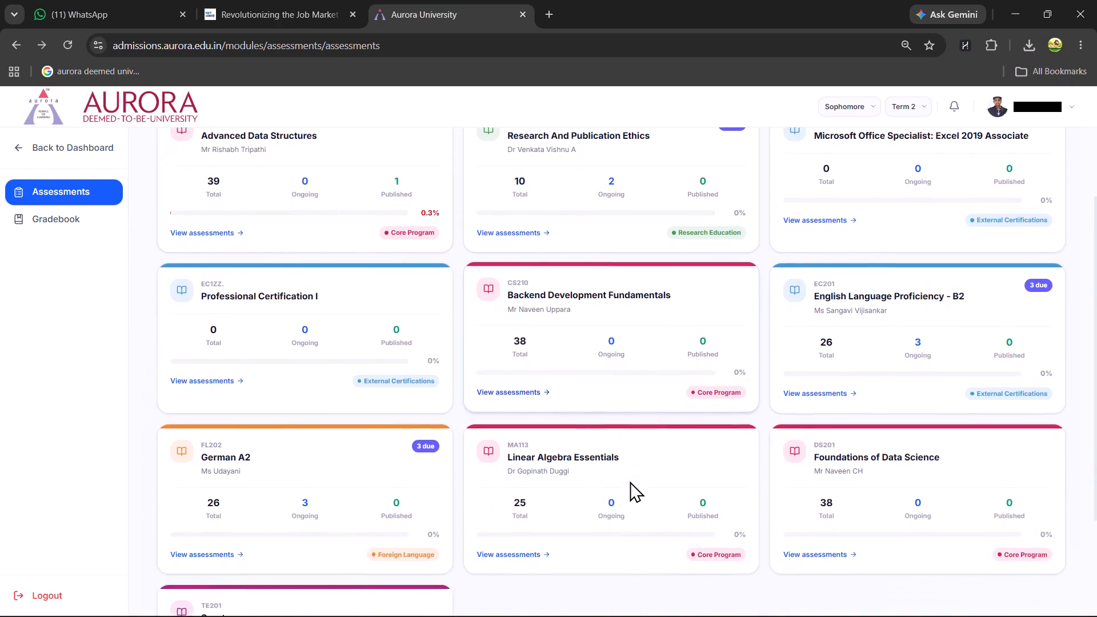
pyautogui.scroll(-2, 630, 481)
pyautogui.hscroll(1, 630, 481)
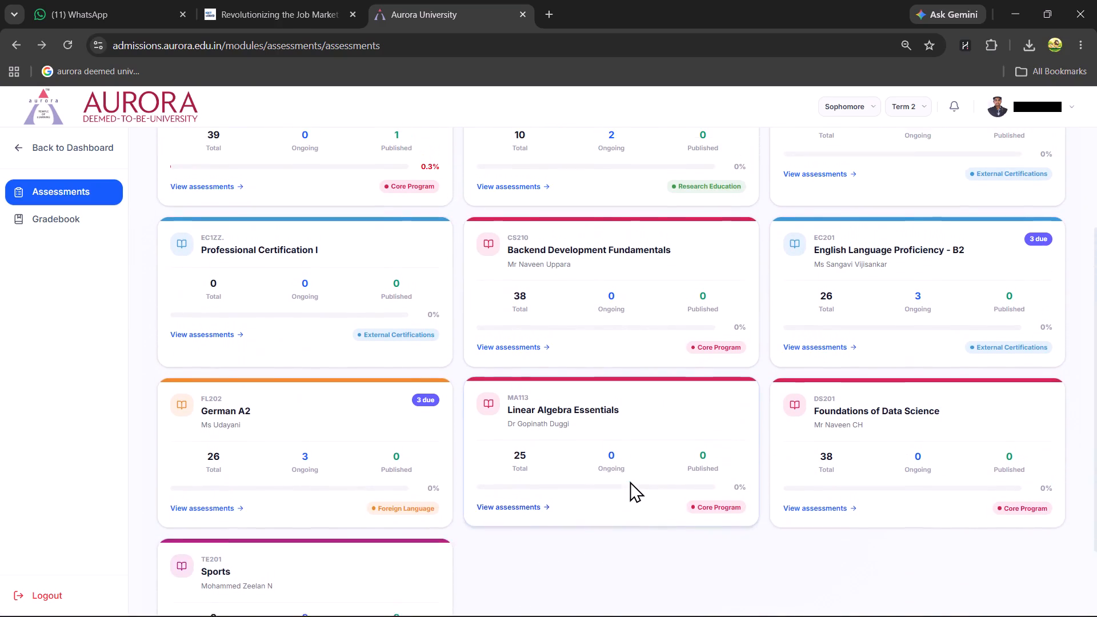
pyautogui.hscroll(1, 630, 481)
pyautogui.scroll(2, 630, 481)
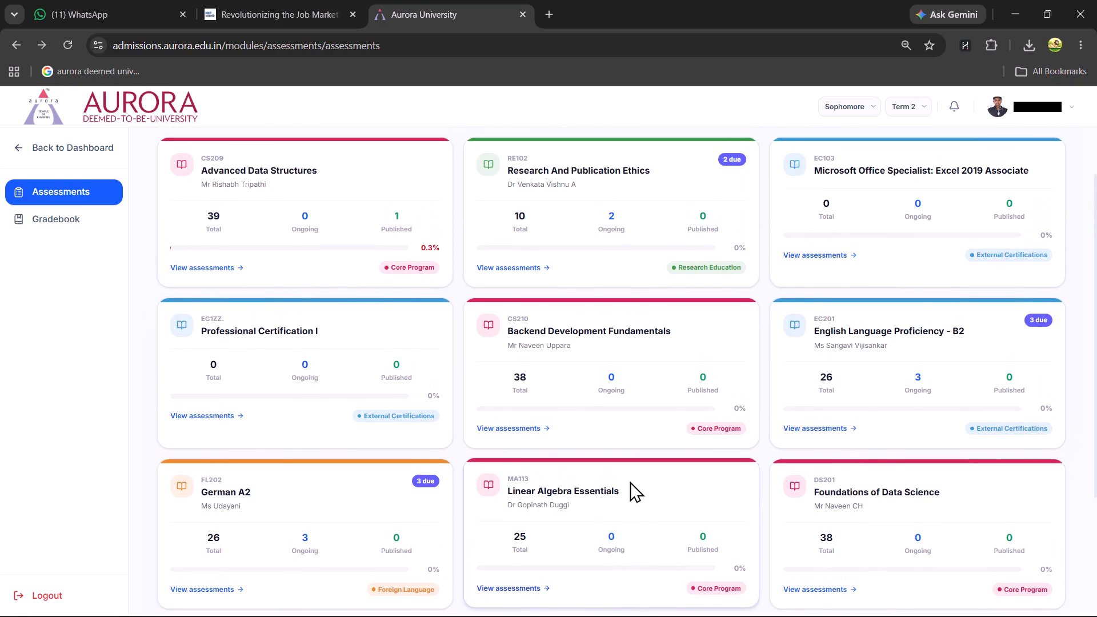
pyautogui.click(666, 238)
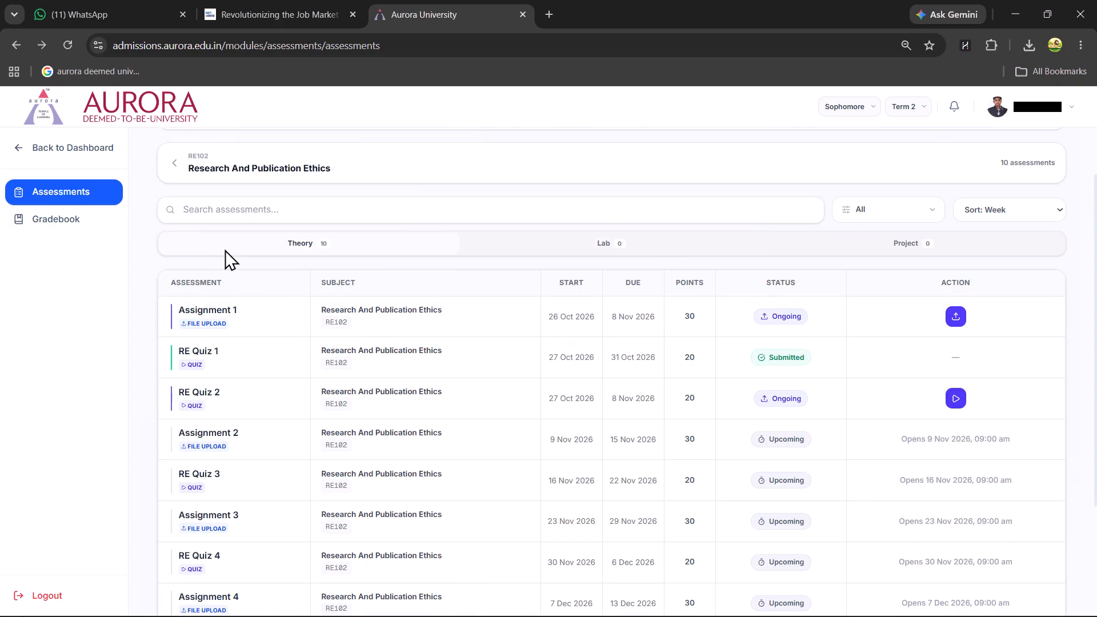
# Return to the subject overview and open the English Language Proficiency - B2 assessments.
pyautogui.click(176, 158)
pyautogui.scroll(-1, 789, 365)
pyautogui.click(907, 286)
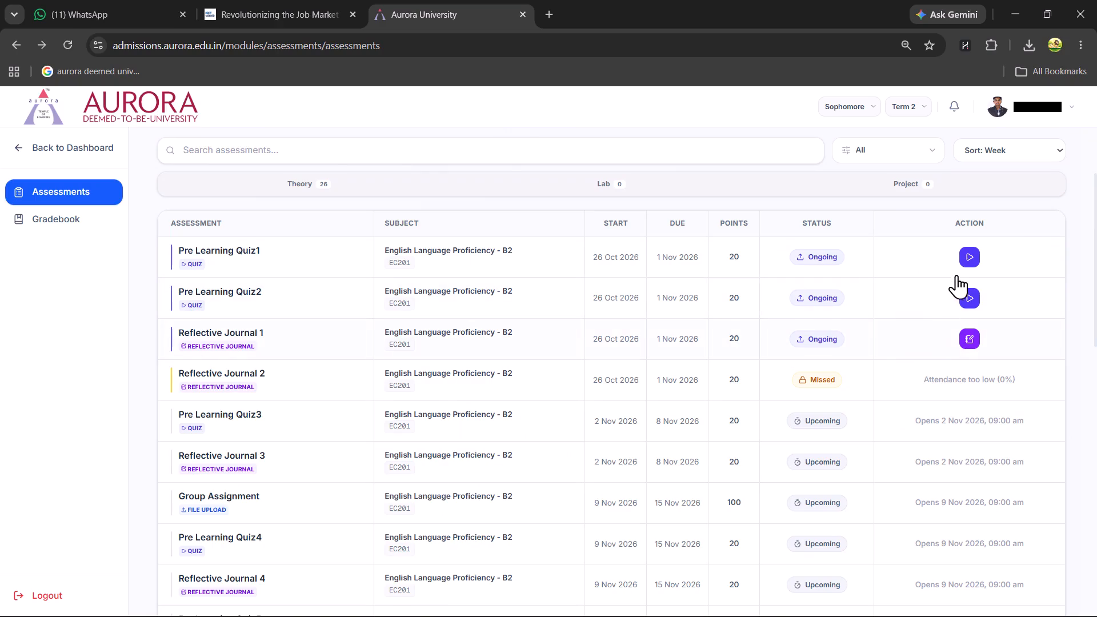
# Open the start page of Pre Learning Quiz1 for English Language Proficiency - B2 and cancel it.
pyautogui.click(962, 269)
pyautogui.click(968, 261)
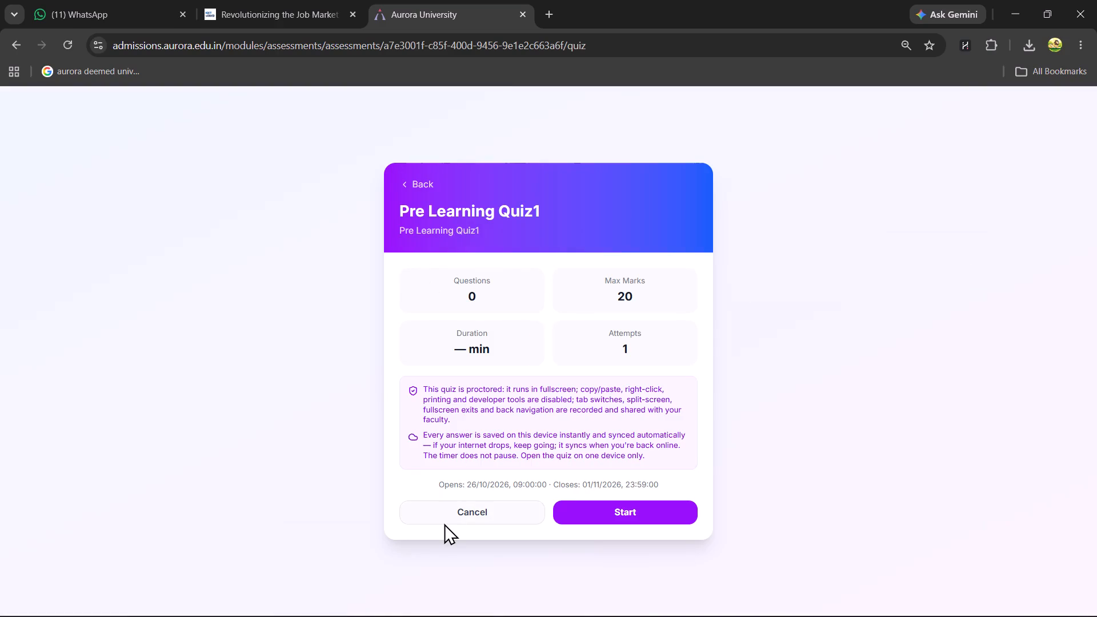
pyautogui.click(444, 523)
# Leave the assessments and return to the student dashboard.
pyautogui.click(101, 147)
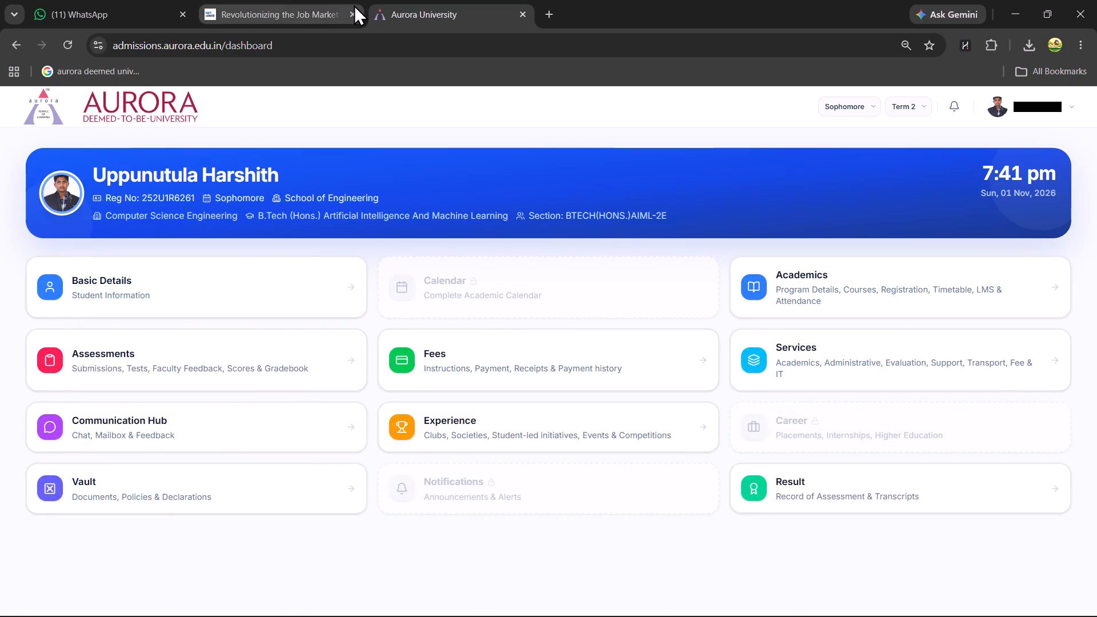
# Close the browser tab with the "Revolutionizing the Job Market" page.
pyautogui.click(354, 5)
pyautogui.click(351, 10)
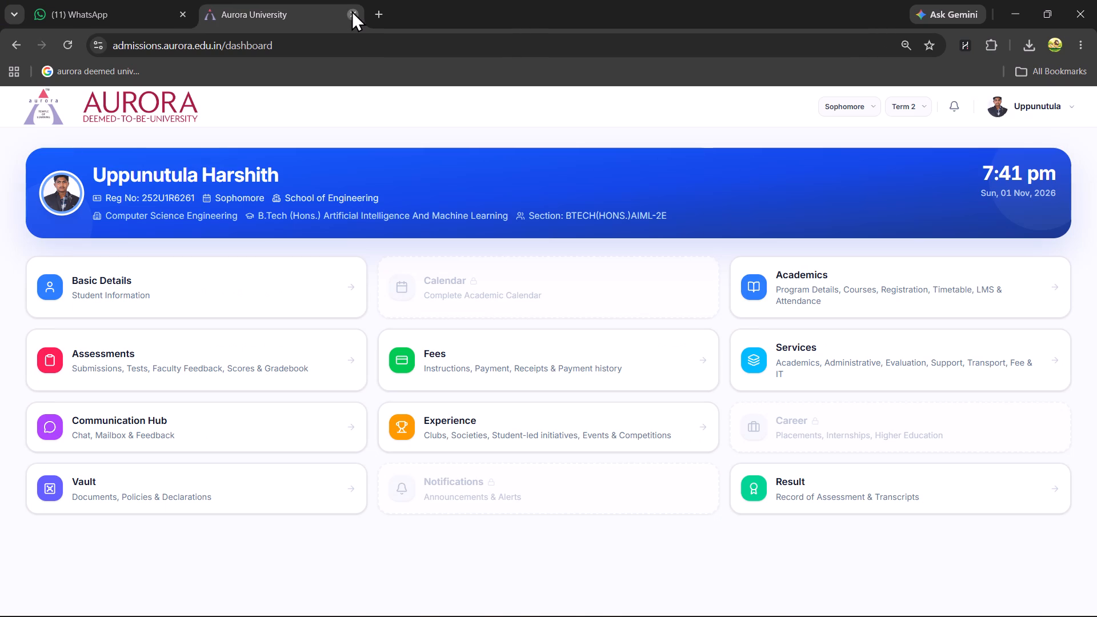